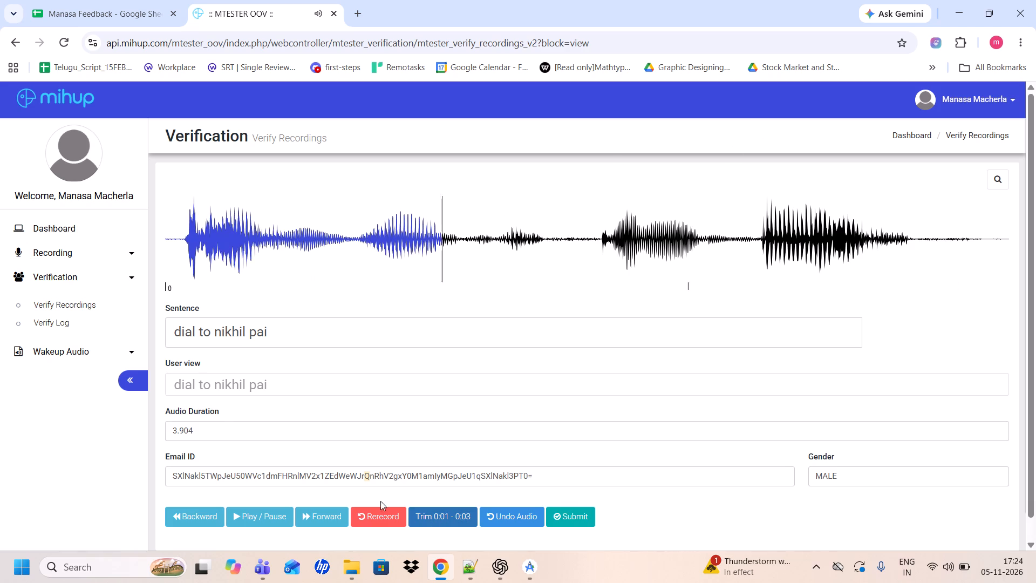
# Submit the verified "dial to nikhil…" recording.
pyautogui.click(575, 517)
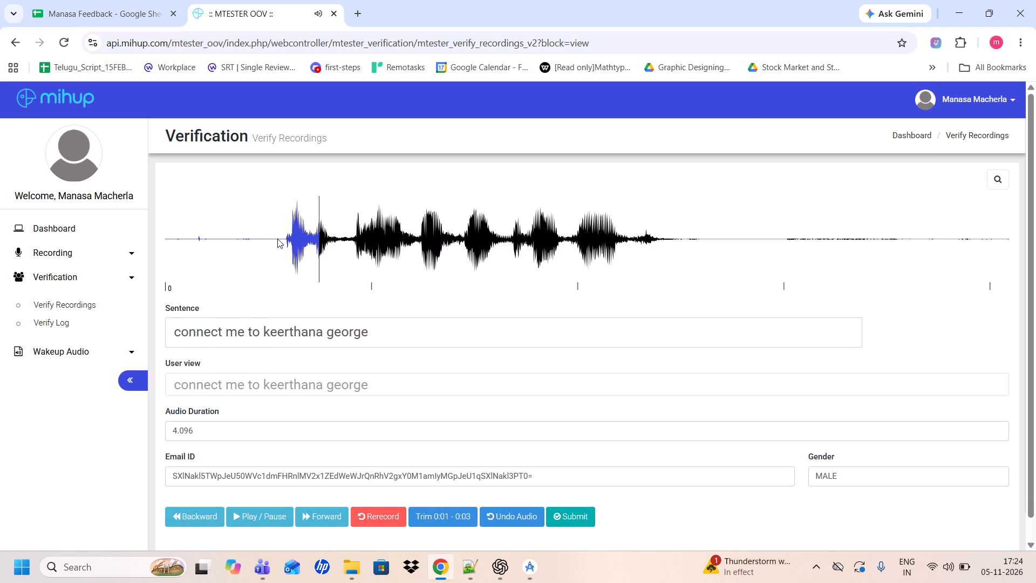
# Trim the silence before and after the speech in the "connect me to keerthana…" recording and submit it.
pyautogui.click(276, 238)
pyautogui.click(427, 516)
pyautogui.click(614, 240)
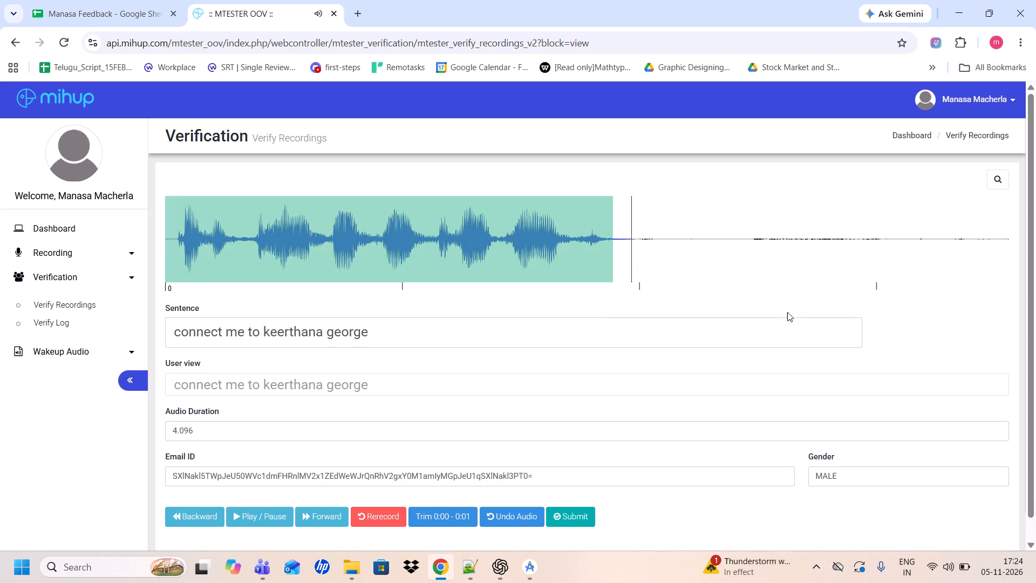
pyautogui.click(991, 255)
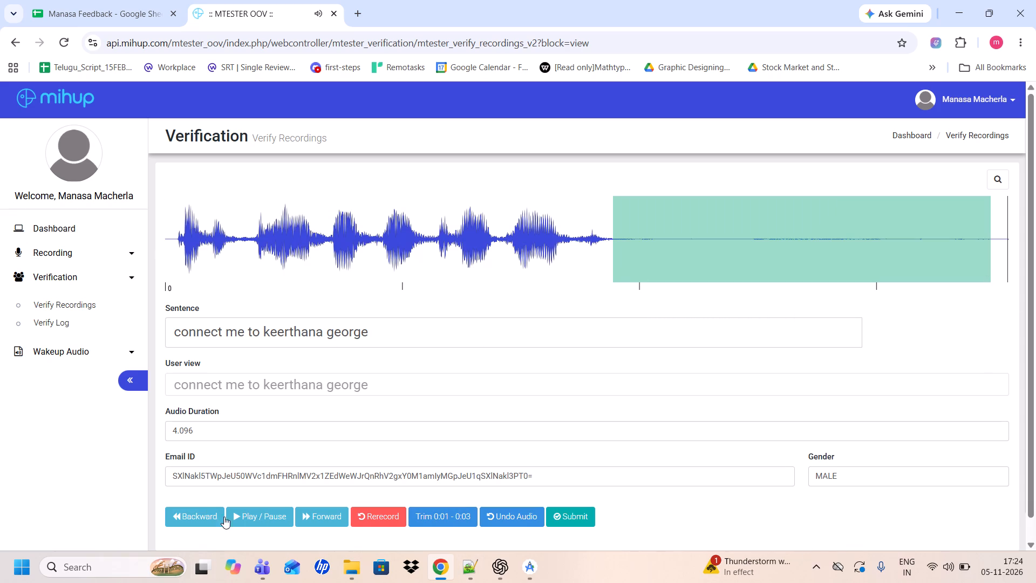
pyautogui.click(432, 507)
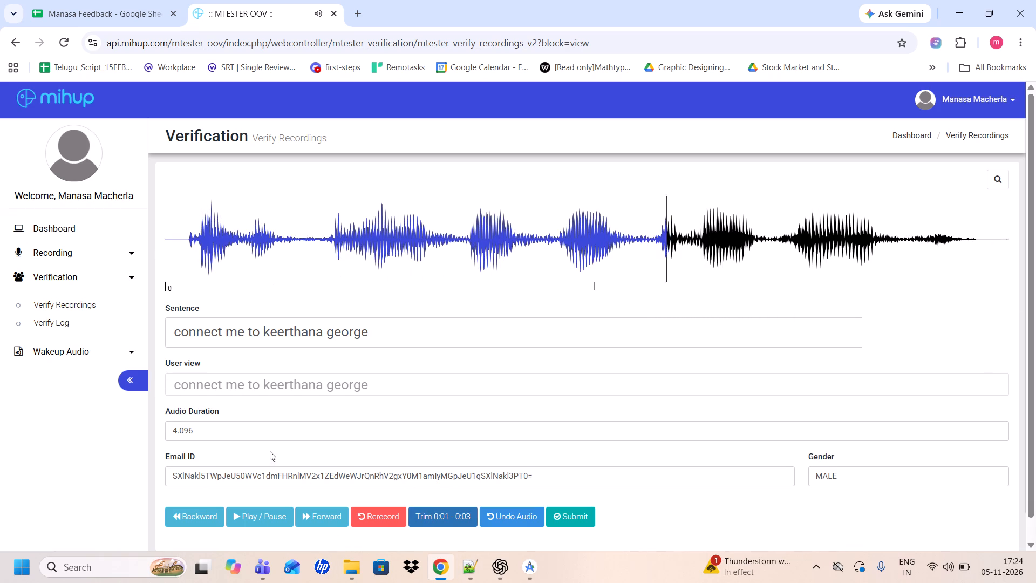
pyautogui.click(575, 512)
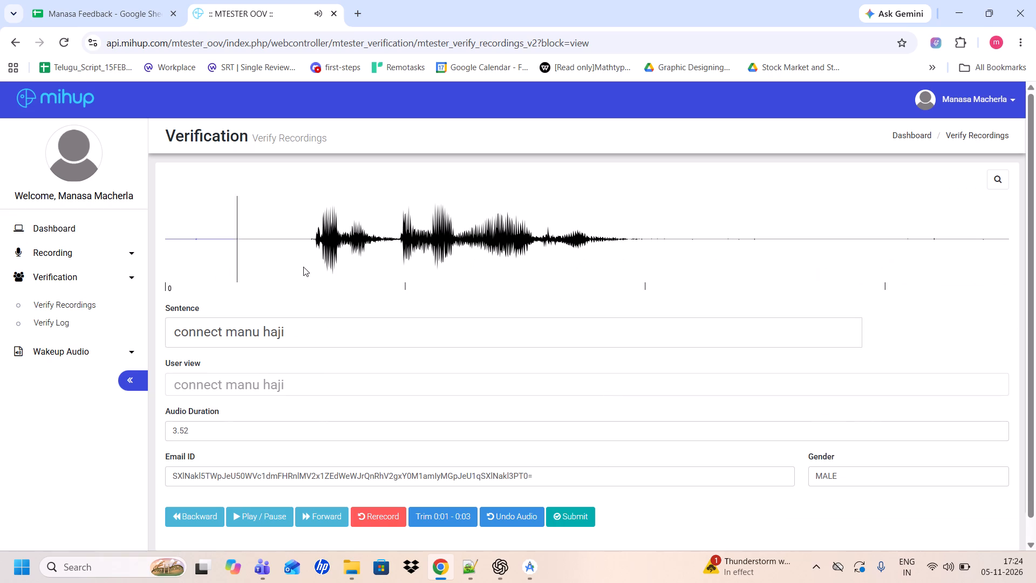
# Trim the leading and trailing silence from the "connect manu…" recording and submit it.
pyautogui.click(312, 242)
pyautogui.click(452, 504)
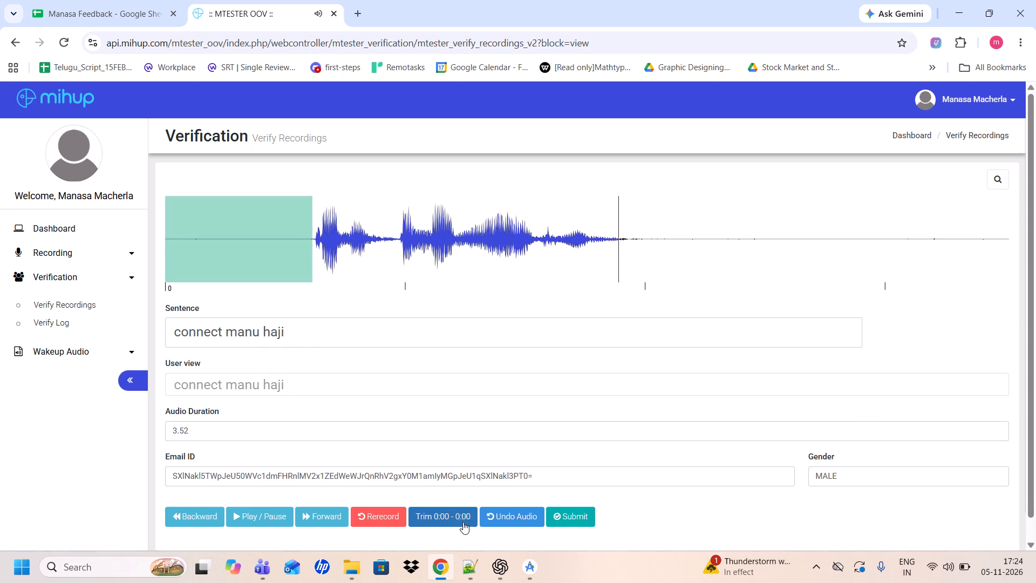
pyautogui.click(466, 519)
pyautogui.click(550, 231)
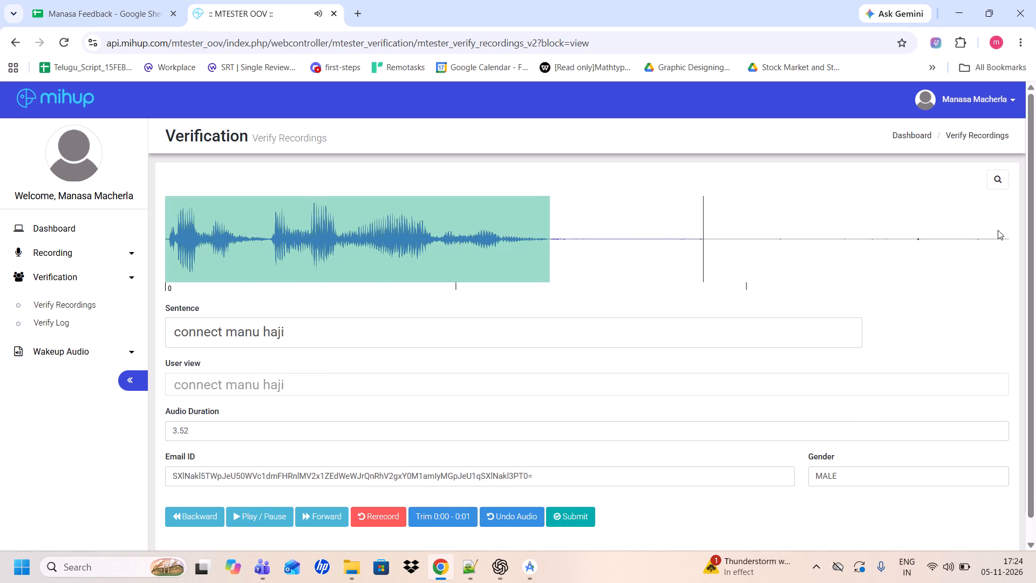
pyautogui.click(999, 228)
pyautogui.click(464, 519)
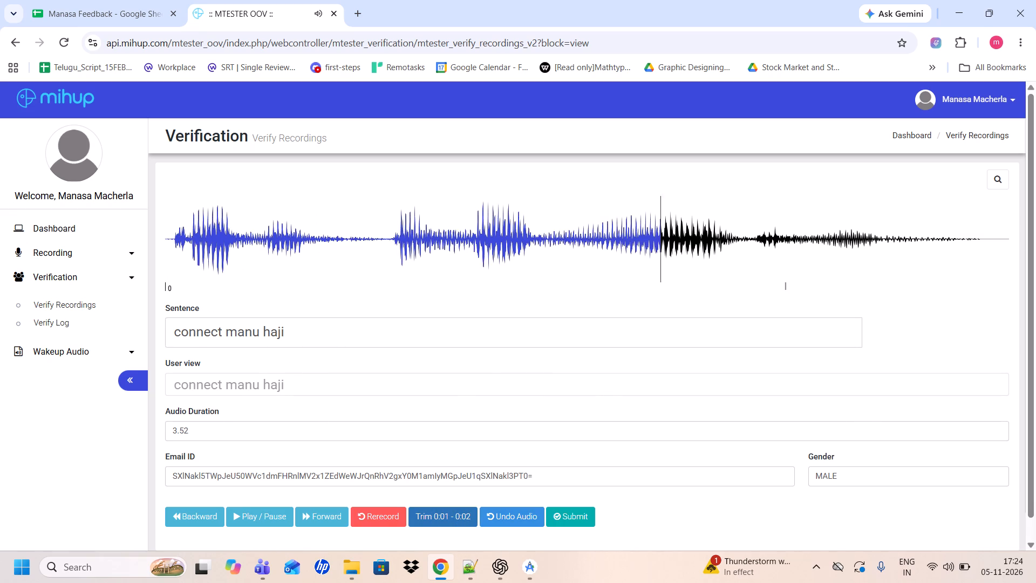
pyautogui.click(583, 509)
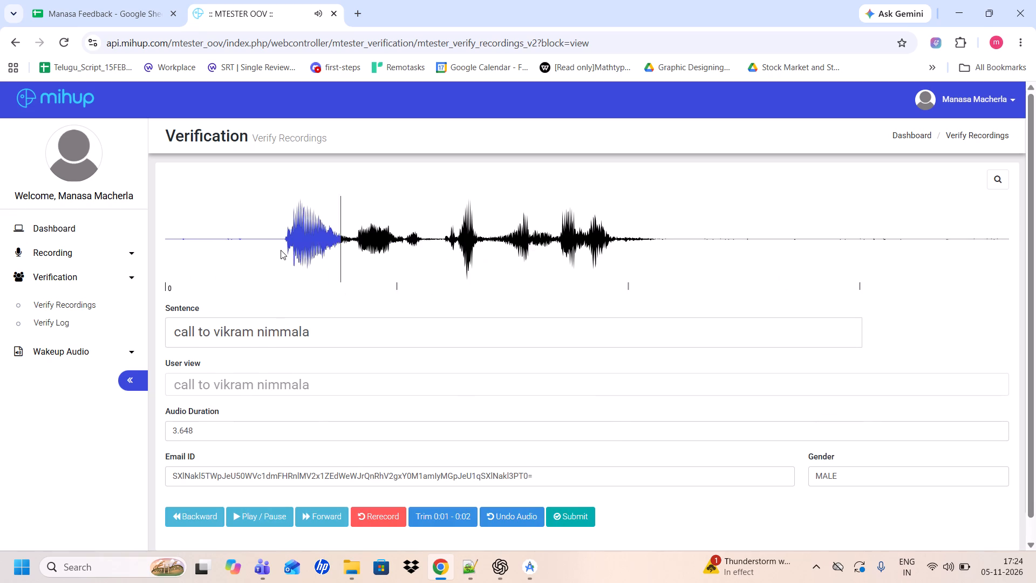
# Trim the silence before and after the speech in the "call to vikram…" recording and submit it.
pyautogui.click(282, 249)
pyautogui.click(453, 511)
pyautogui.click(585, 245)
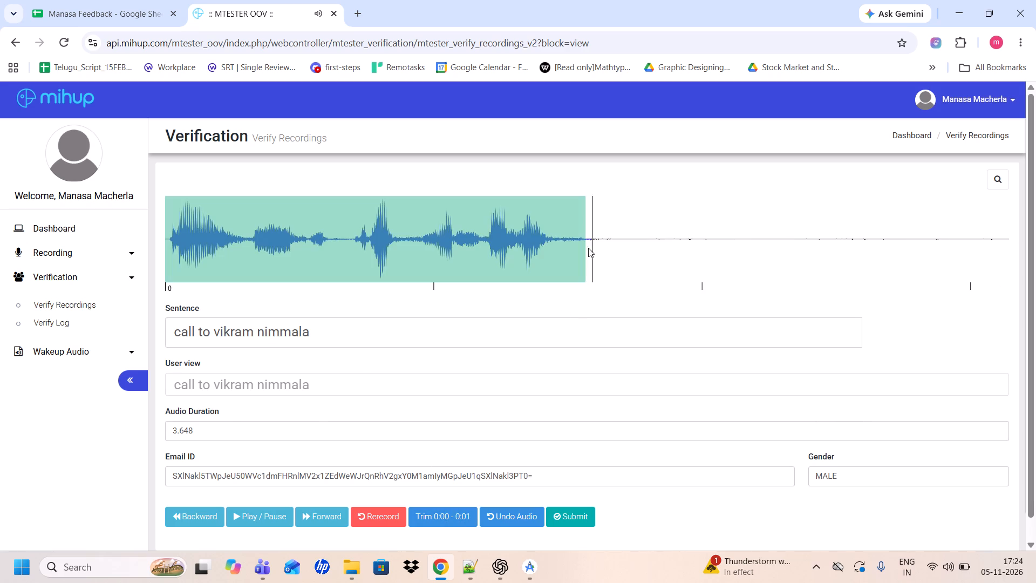
pyautogui.click(999, 248)
pyautogui.click(464, 526)
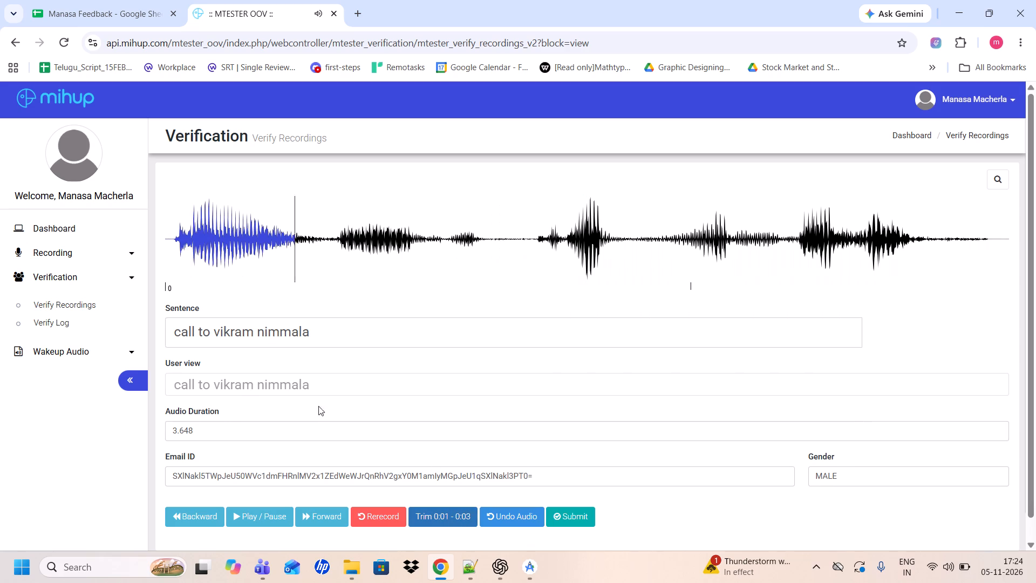
pyautogui.click(589, 517)
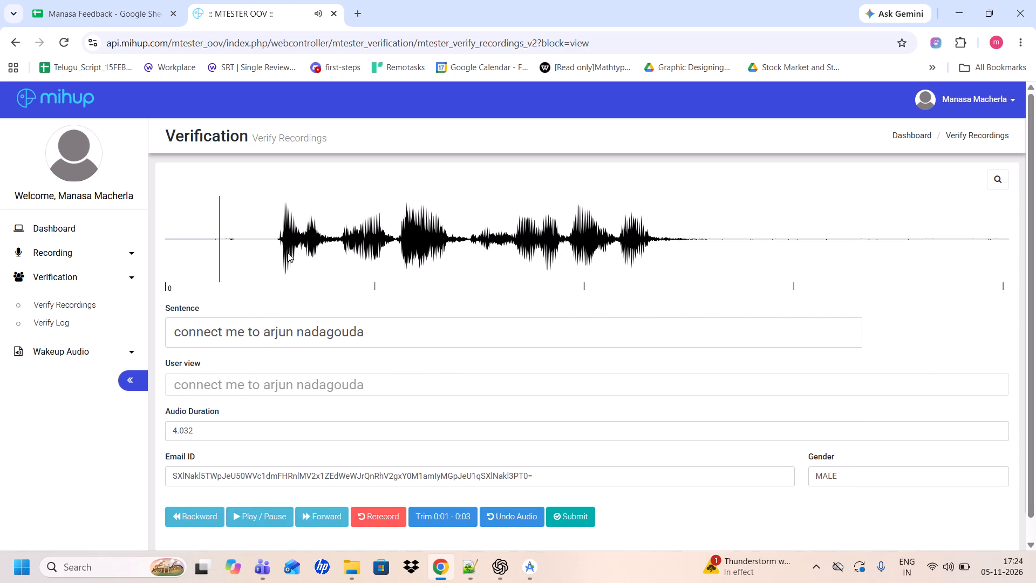
# Trim the leading and trailing silence from the "connect me to arjun…" recording and submit it.
pyautogui.click(275, 238)
pyautogui.click(452, 508)
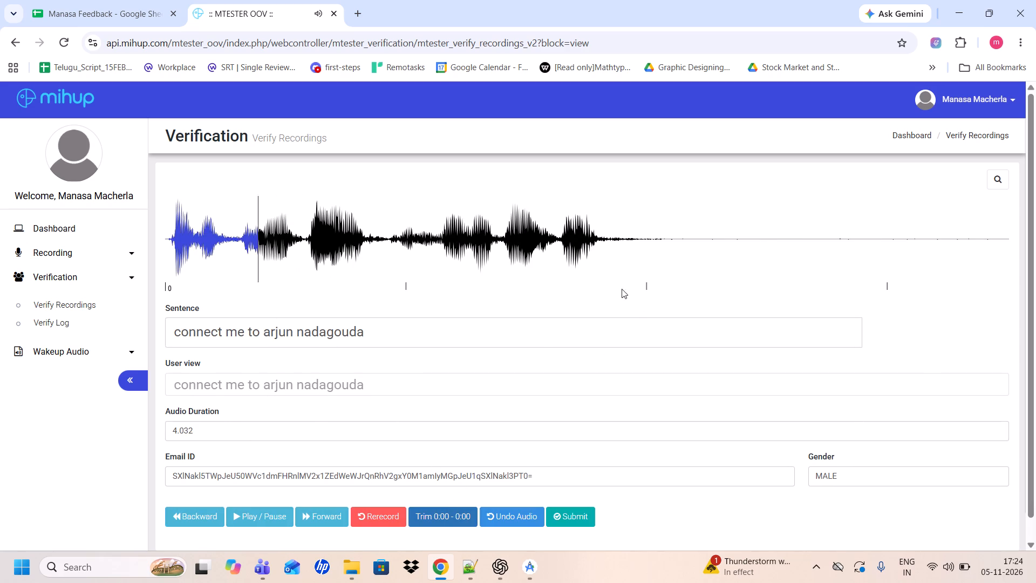
pyautogui.click(631, 240)
pyautogui.click(1006, 245)
pyautogui.click(438, 519)
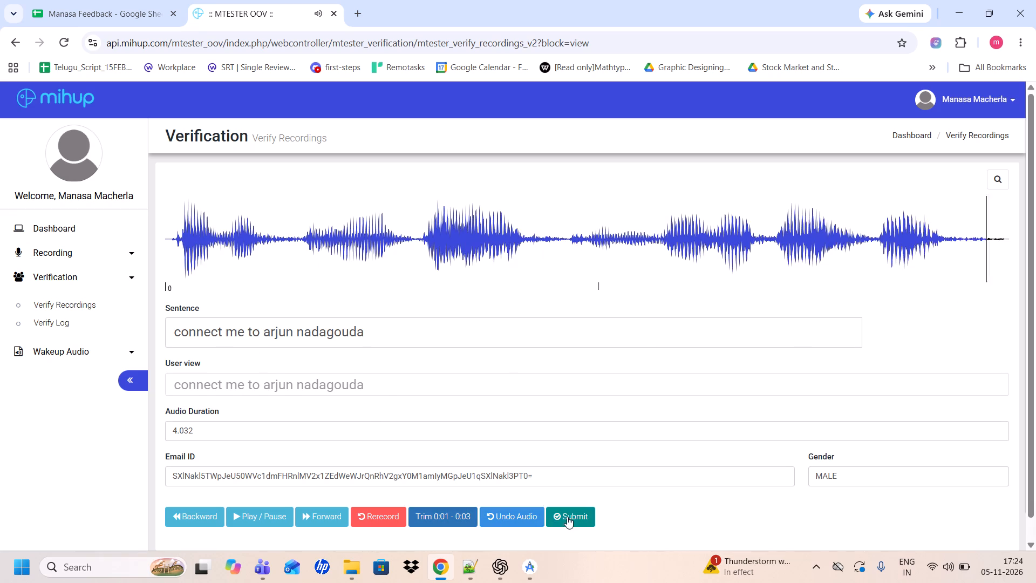
pyautogui.click(568, 517)
# Trim the silence before and after the speech in the "connect me to tarun…" recording and submit it.
pyautogui.click(316, 238)
pyautogui.click(437, 505)
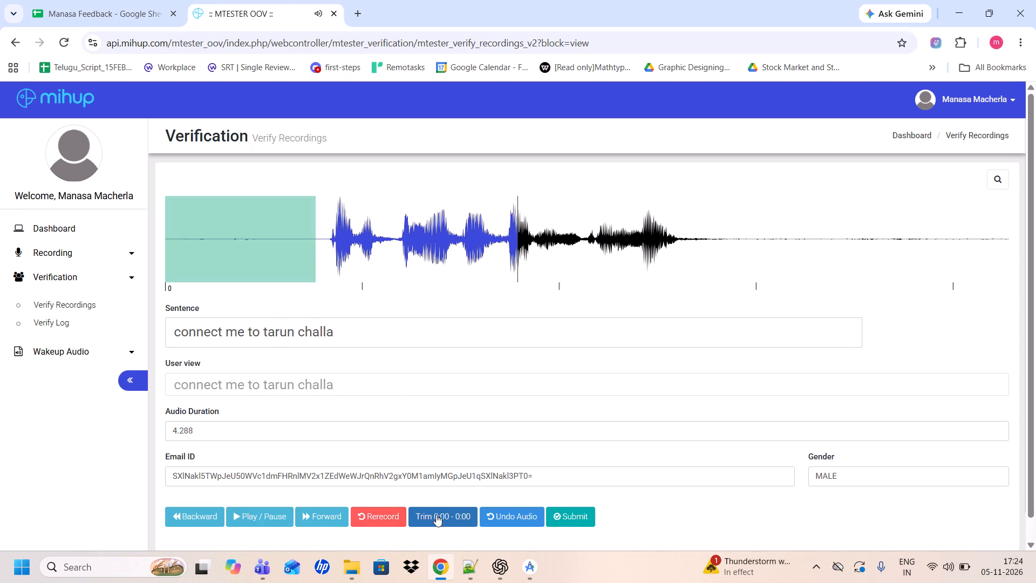
pyautogui.click(444, 518)
pyautogui.click(631, 240)
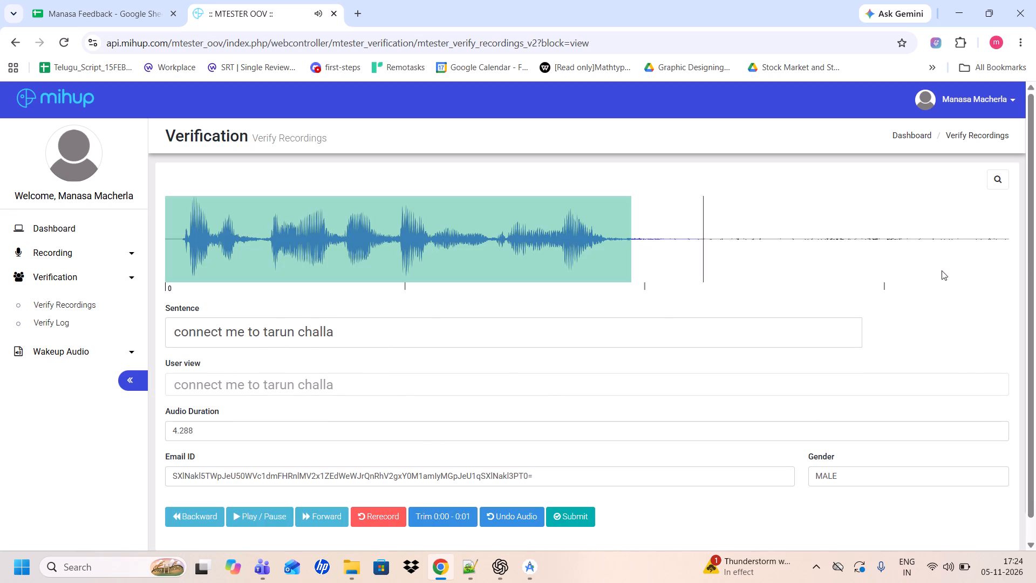
pyautogui.click(996, 236)
pyautogui.click(441, 523)
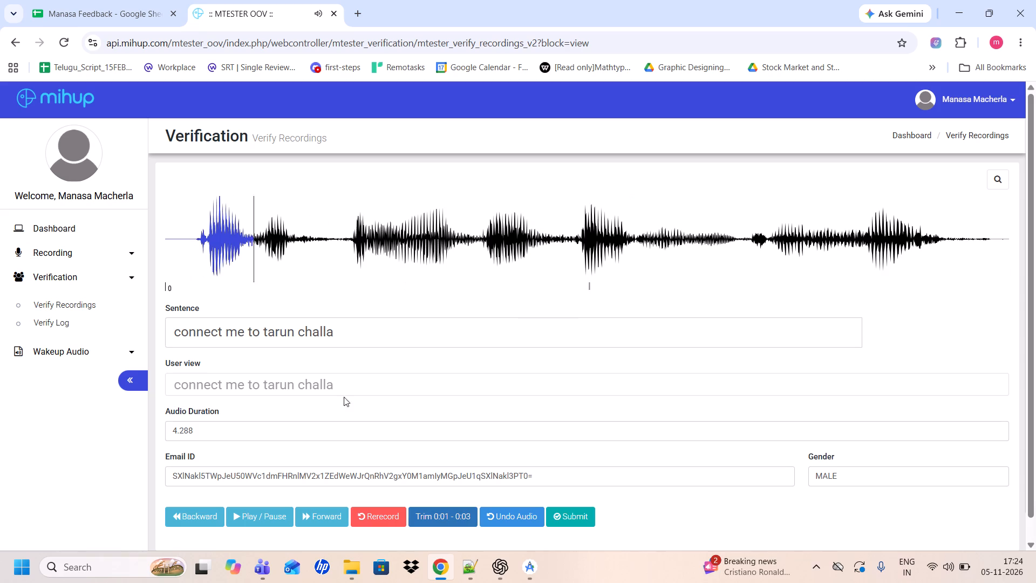
pyautogui.click(571, 503)
pyautogui.click(575, 511)
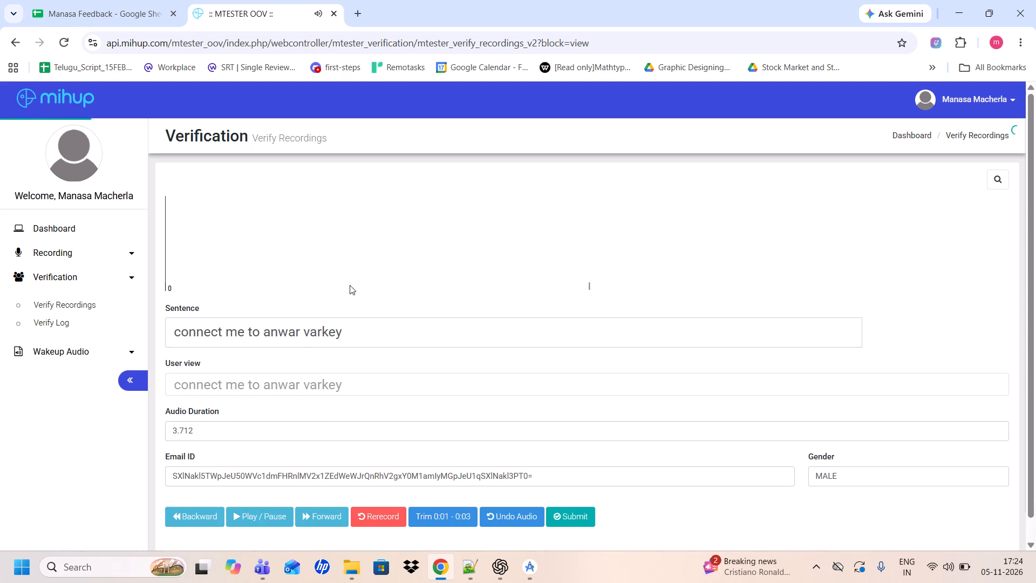
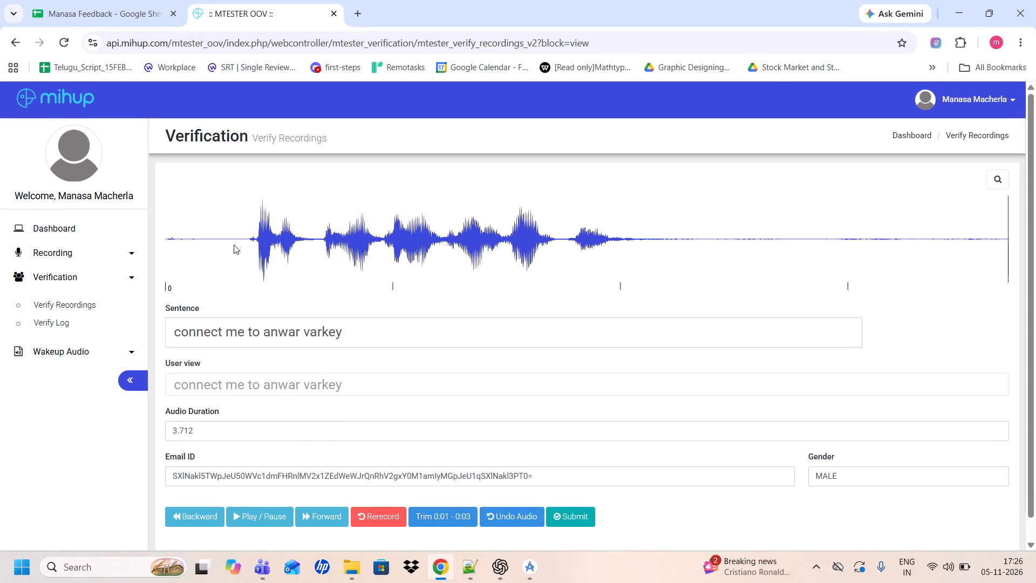
# Trim the leading silence from the "connect me to anwar…" recording.
pyautogui.moveTo(237, 243); pyautogui.dragTo(245, 241)
pyautogui.click(444, 514)
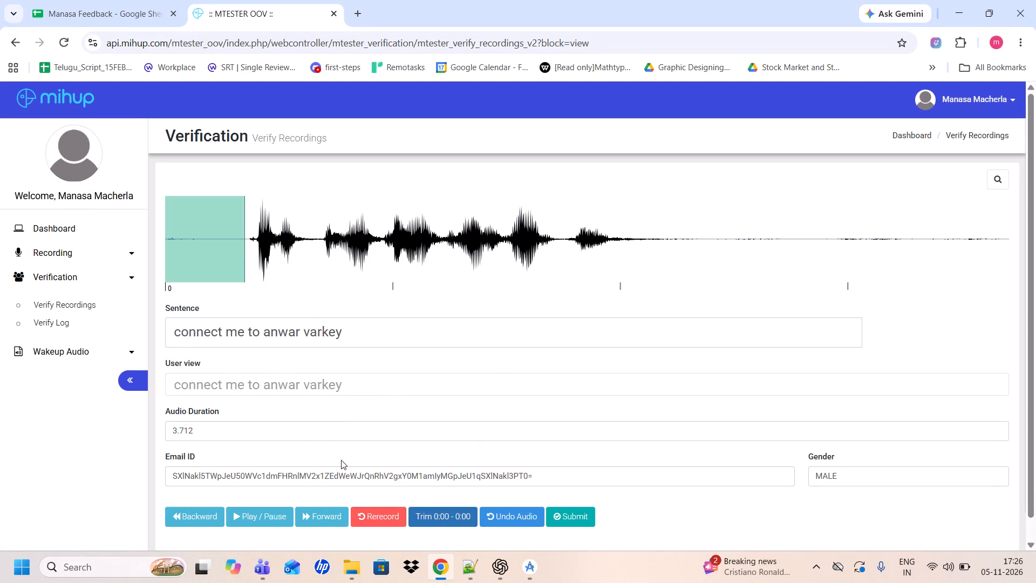
pyautogui.click(447, 513)
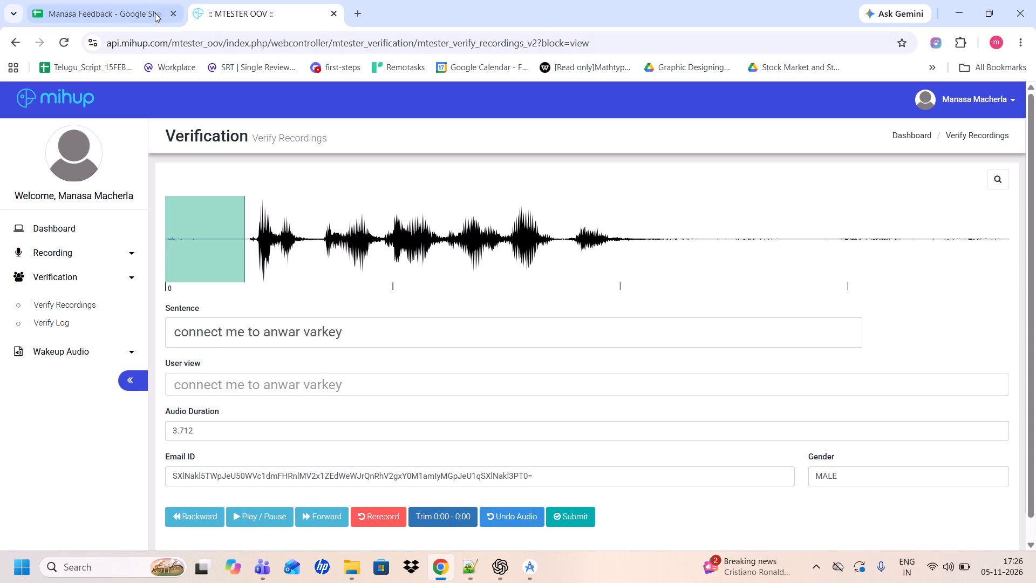
pyautogui.click(137, 0)
pyautogui.click(255, 0)
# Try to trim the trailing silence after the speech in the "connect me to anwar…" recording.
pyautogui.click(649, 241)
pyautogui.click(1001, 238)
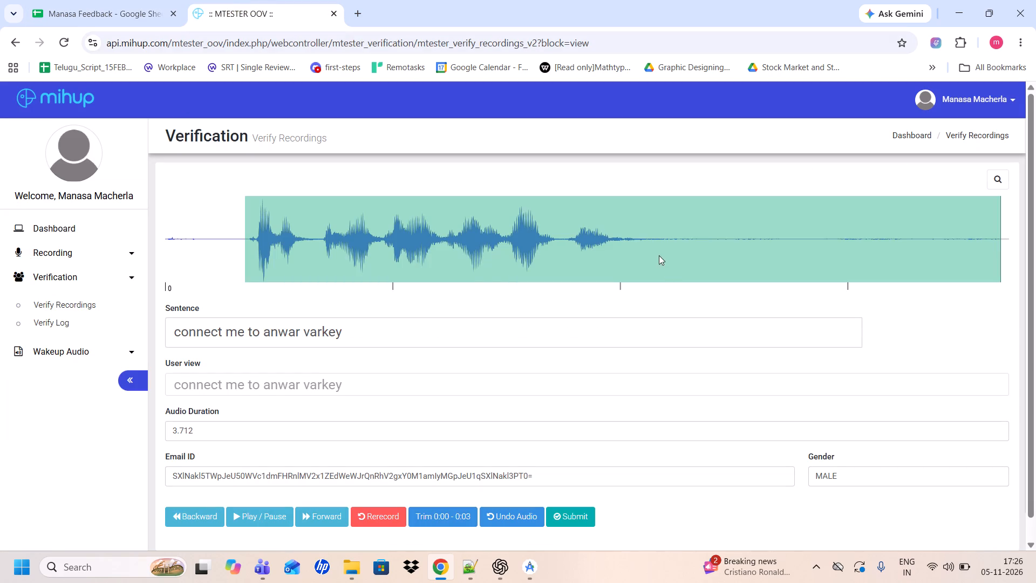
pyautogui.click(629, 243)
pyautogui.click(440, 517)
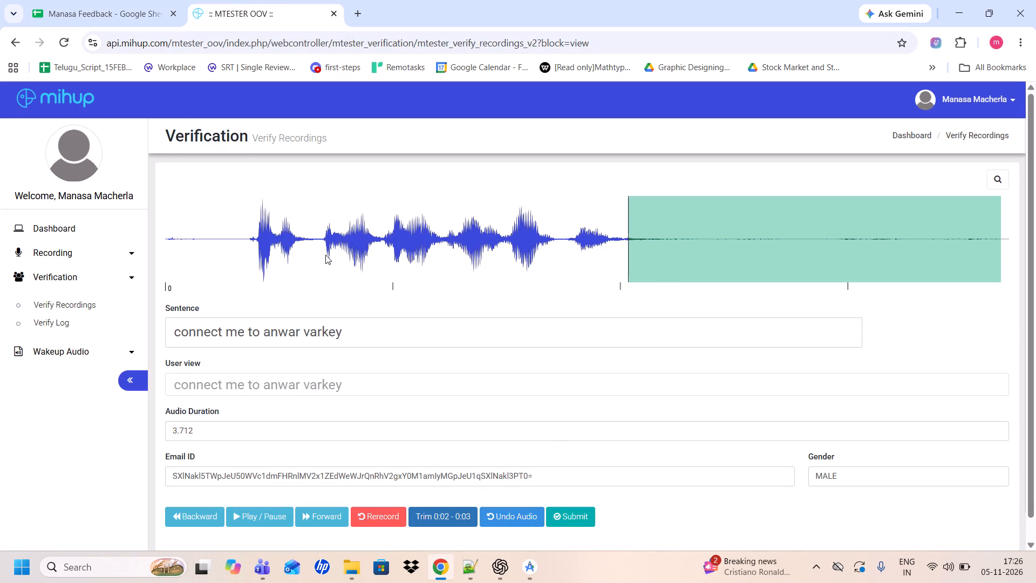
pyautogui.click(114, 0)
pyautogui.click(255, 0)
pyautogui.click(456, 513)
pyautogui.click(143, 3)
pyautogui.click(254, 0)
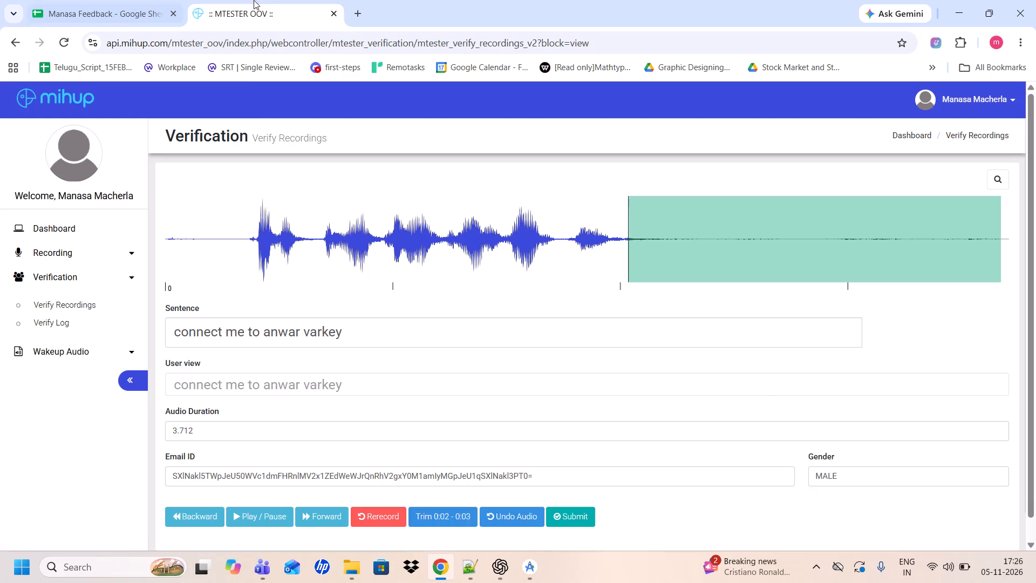
# Reload the Verify Recordings page with the "connect me to anwar…" recording.
pyautogui.click(64, 42)
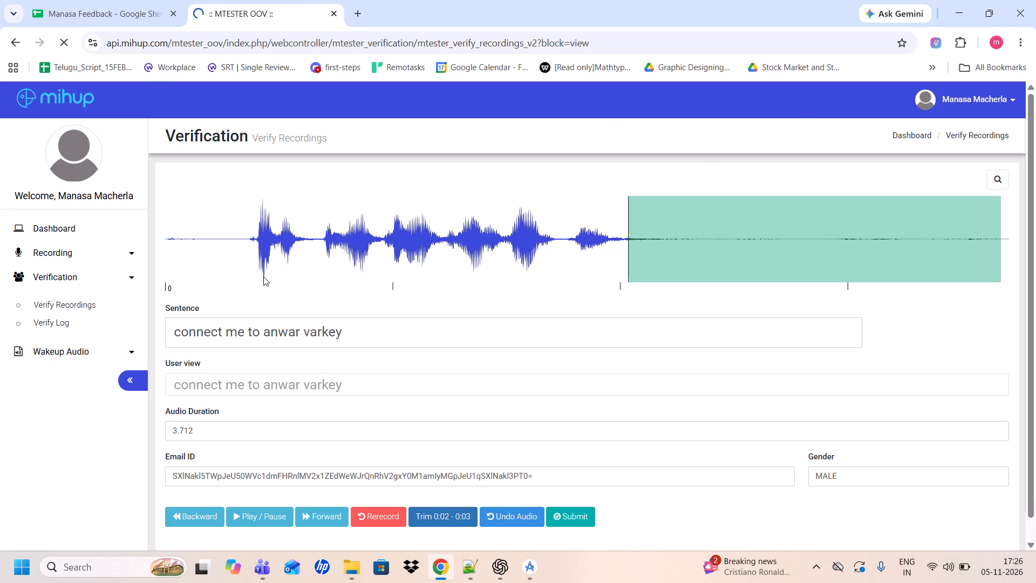
pyautogui.click(117, 13)
pyautogui.click(245, 0)
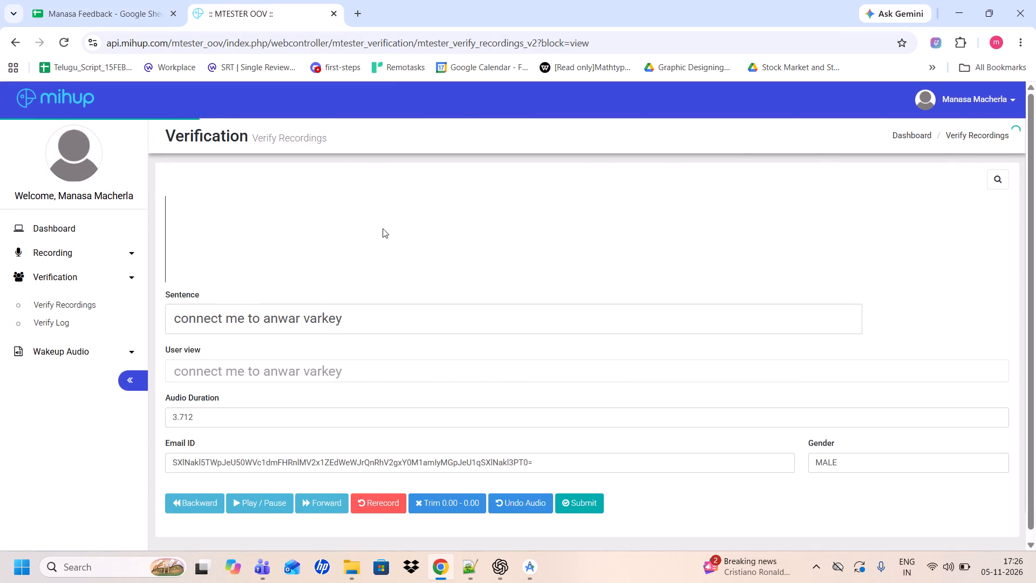
# Trim the trailing silence from the reloaded "connect me to anwar…" recording and submit it.
pyautogui.click(604, 234)
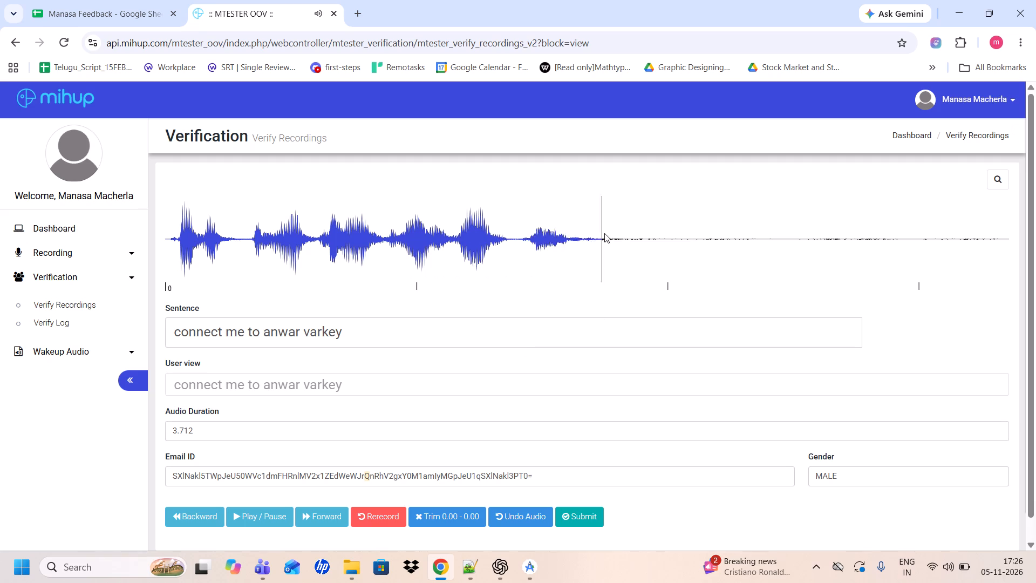
pyautogui.click(1001, 253)
pyautogui.click(446, 520)
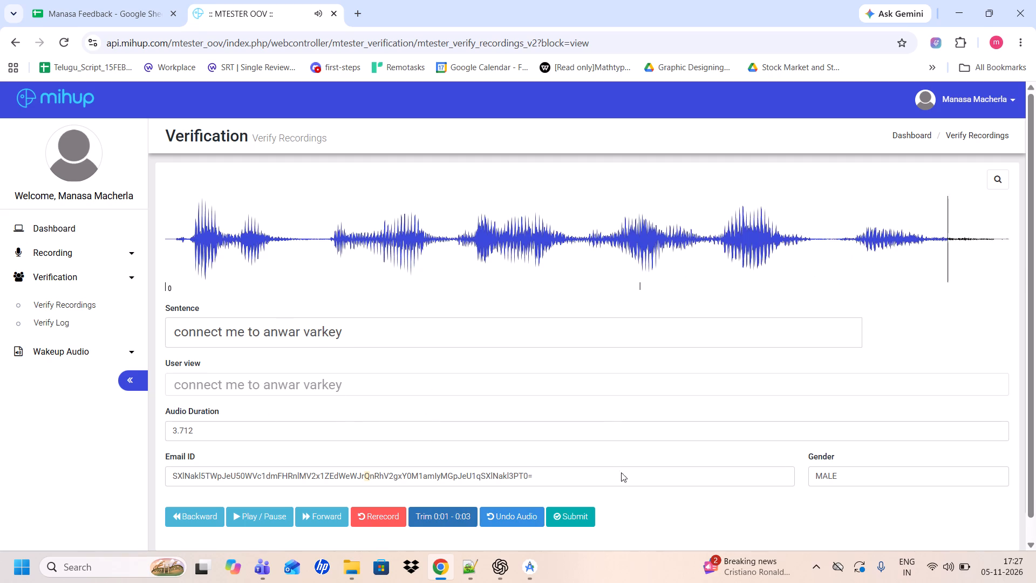
pyautogui.click(575, 512)
# Trim the leading and trailing silence from the "dial to bhumika…" recording and submit it.
pyautogui.click(259, 239)
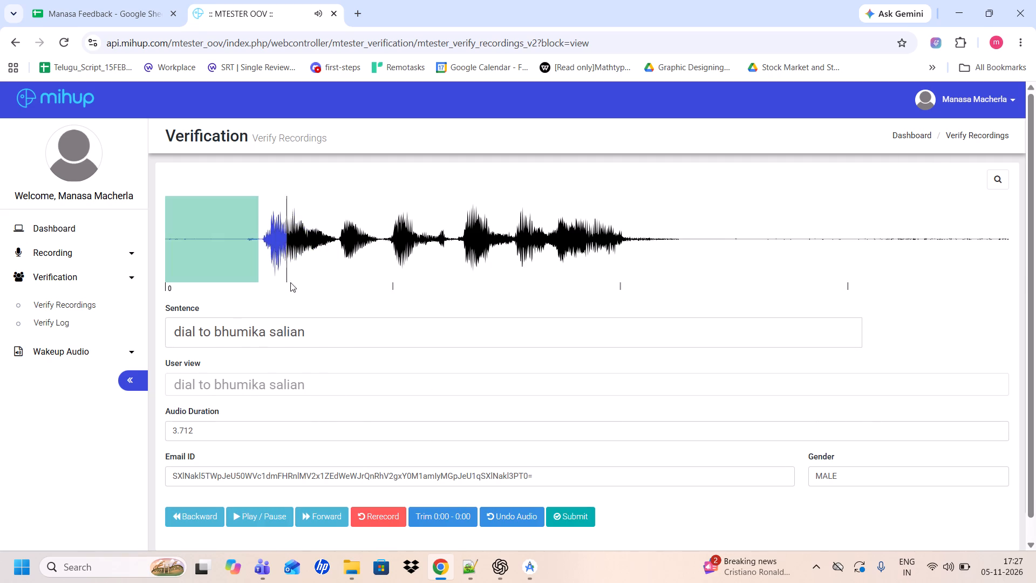
pyautogui.click(432, 510)
pyautogui.click(623, 234)
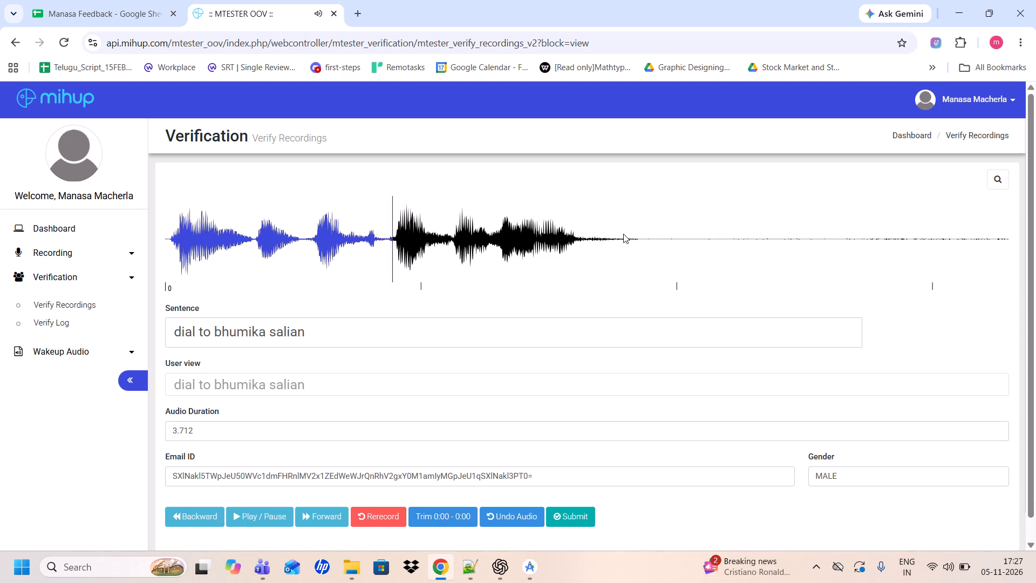
pyautogui.click(998, 241)
pyautogui.click(465, 522)
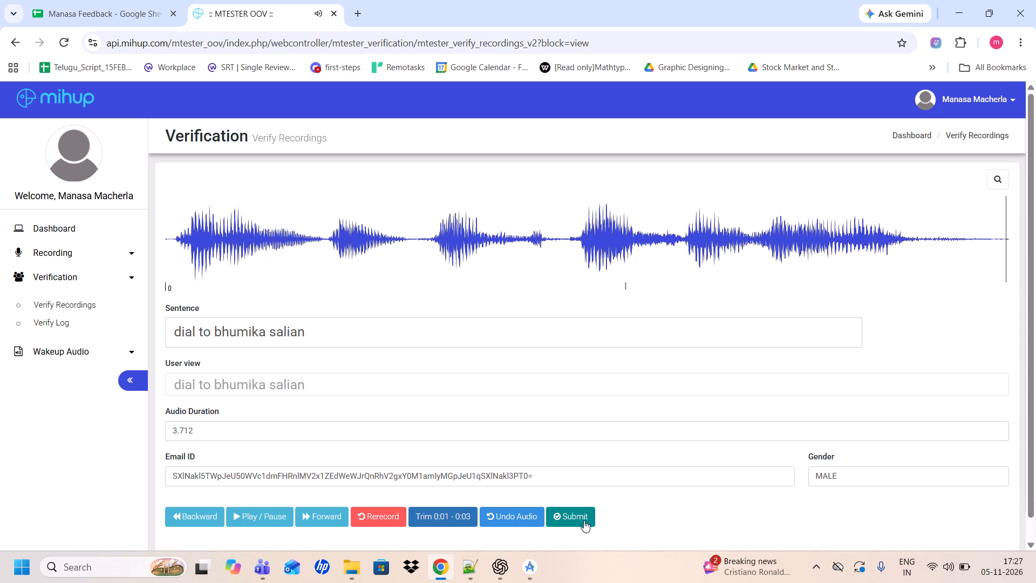
pyautogui.click(570, 509)
# Trim the silence before and after the speech in the "call krishna…" recording and submit it.
pyautogui.click(263, 246)
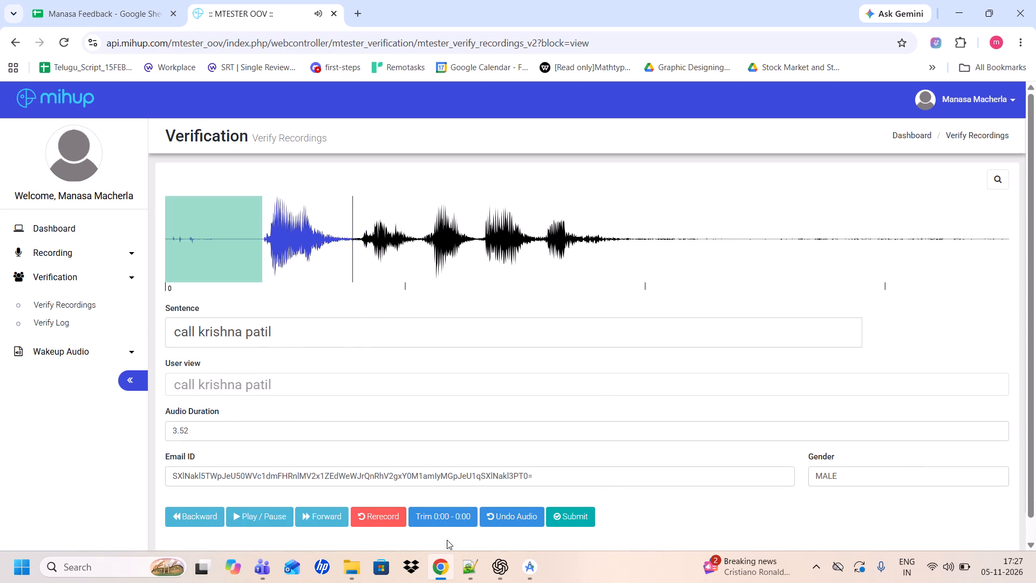
pyautogui.click(447, 517)
pyautogui.click(584, 242)
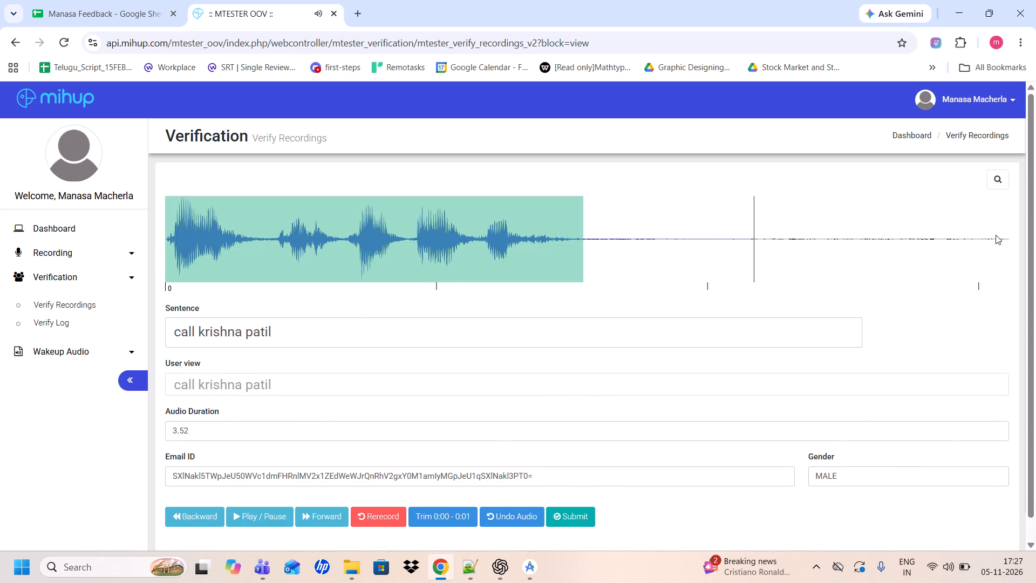
pyautogui.click(996, 235)
pyautogui.click(453, 511)
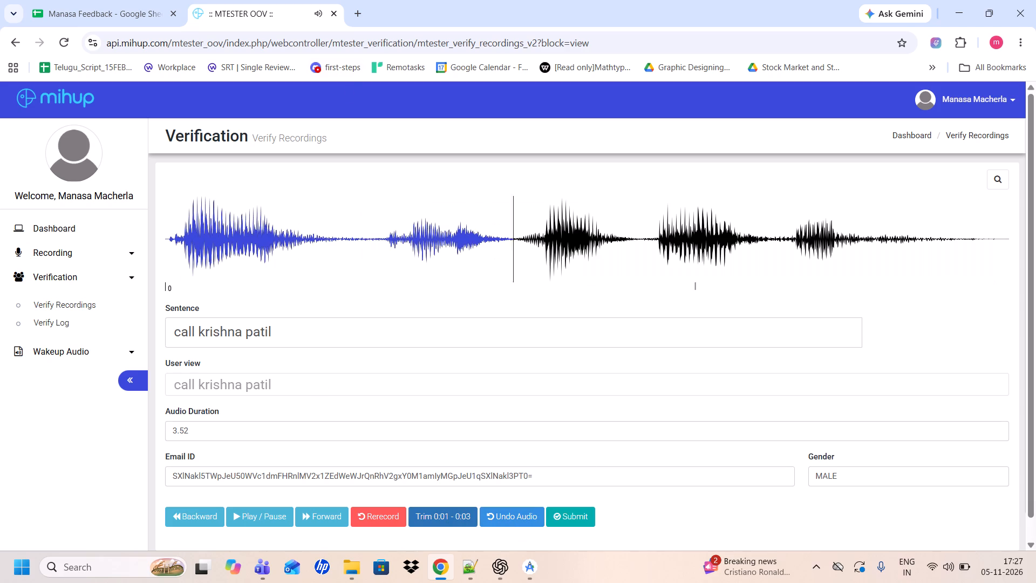
pyautogui.click(560, 510)
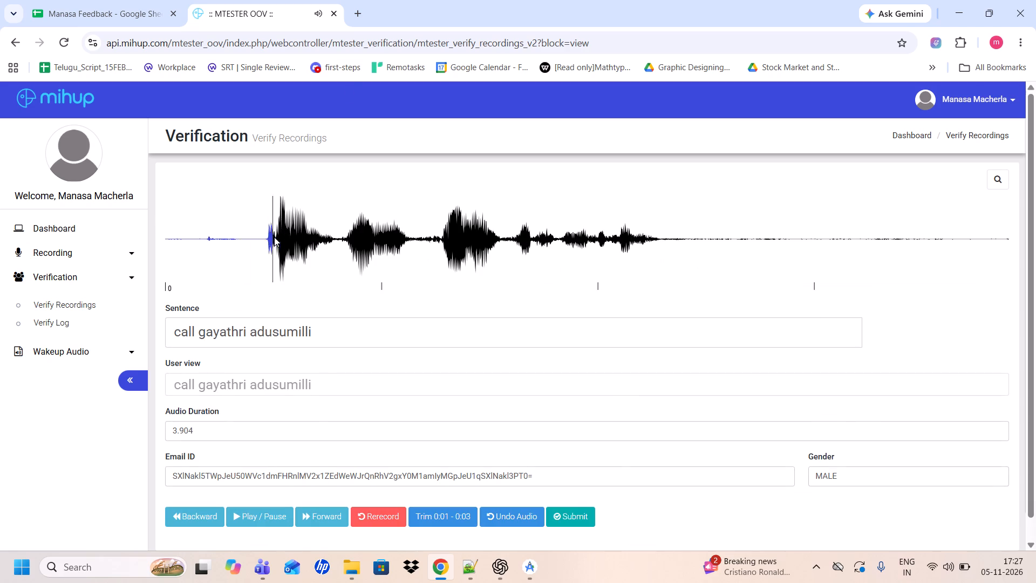
# Trim the leading and trailing silence from the "call gayathri…" recording and submit it.
pyautogui.click(274, 237)
pyautogui.click(255, 250)
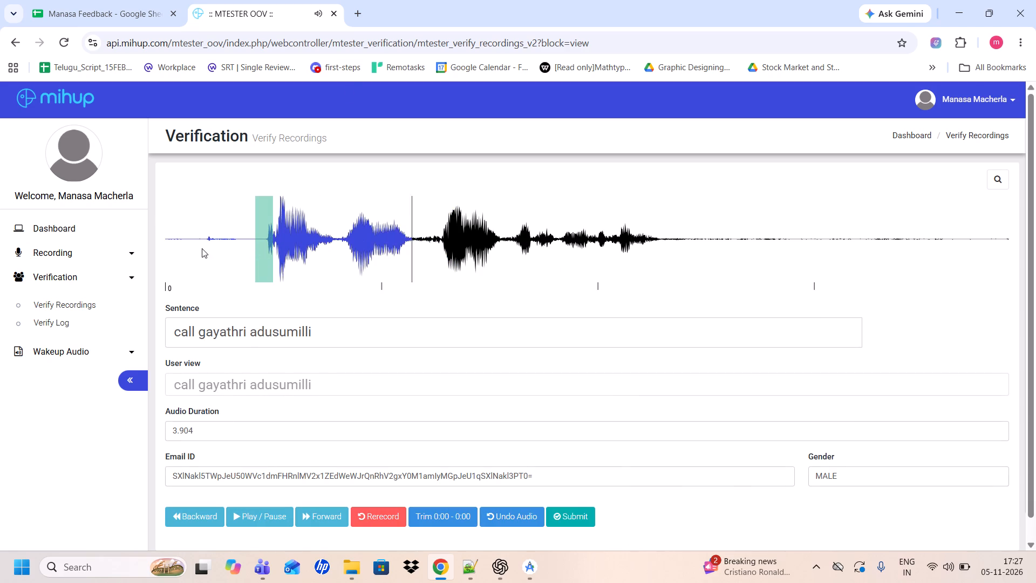
pyautogui.click(171, 246)
pyautogui.click(441, 521)
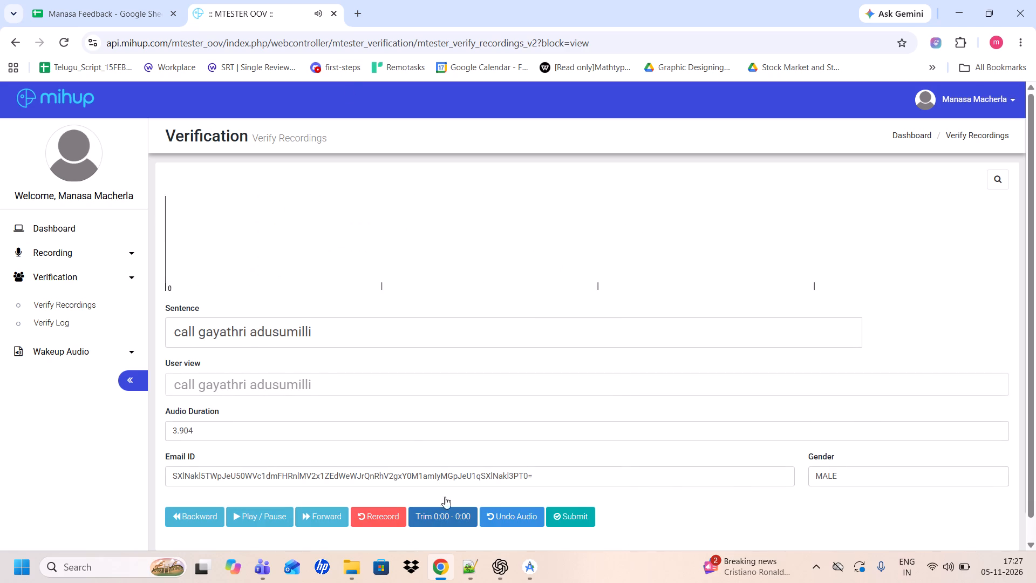
pyautogui.click(639, 234)
pyautogui.click(1001, 251)
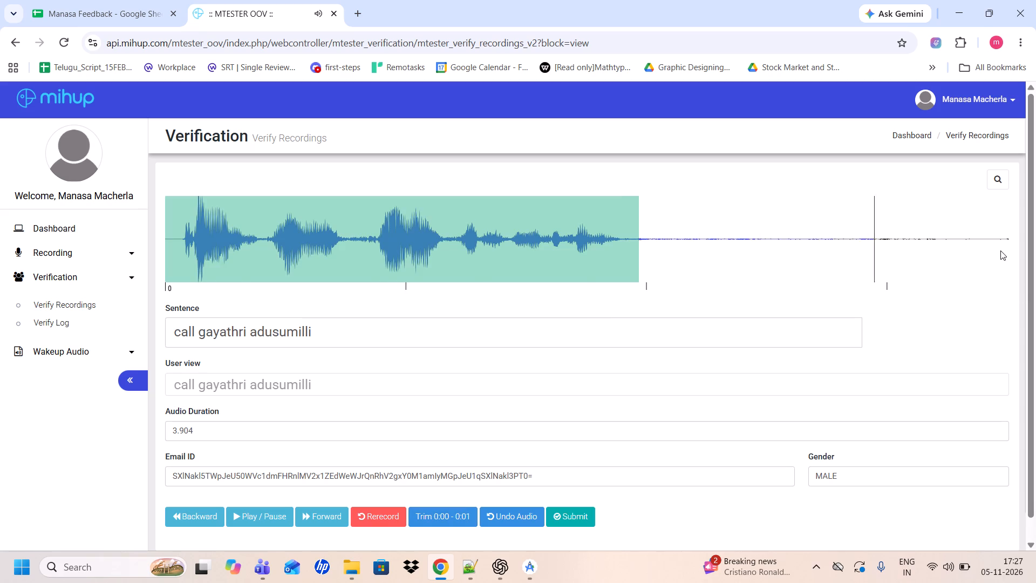
pyautogui.click(442, 520)
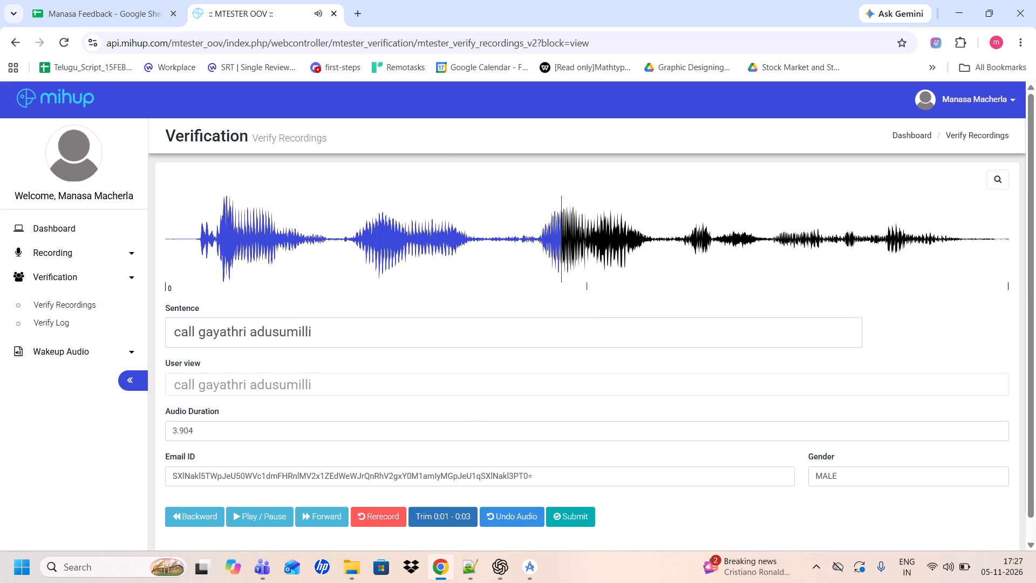
pyautogui.click(574, 513)
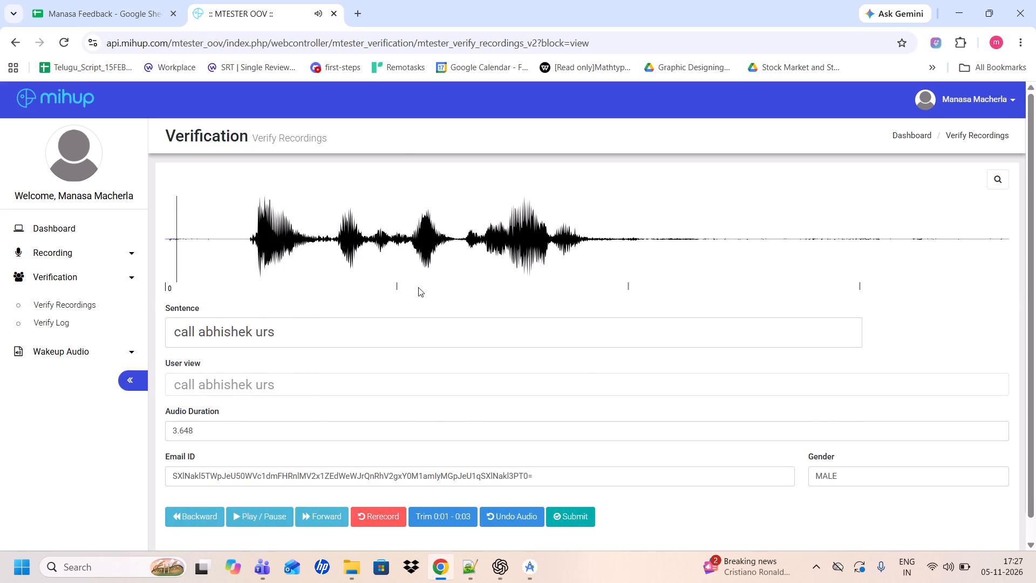
# Trim the silence before and after the speech in the "call abhishek…" recording and submit it.
pyautogui.click(247, 254)
pyautogui.click(433, 519)
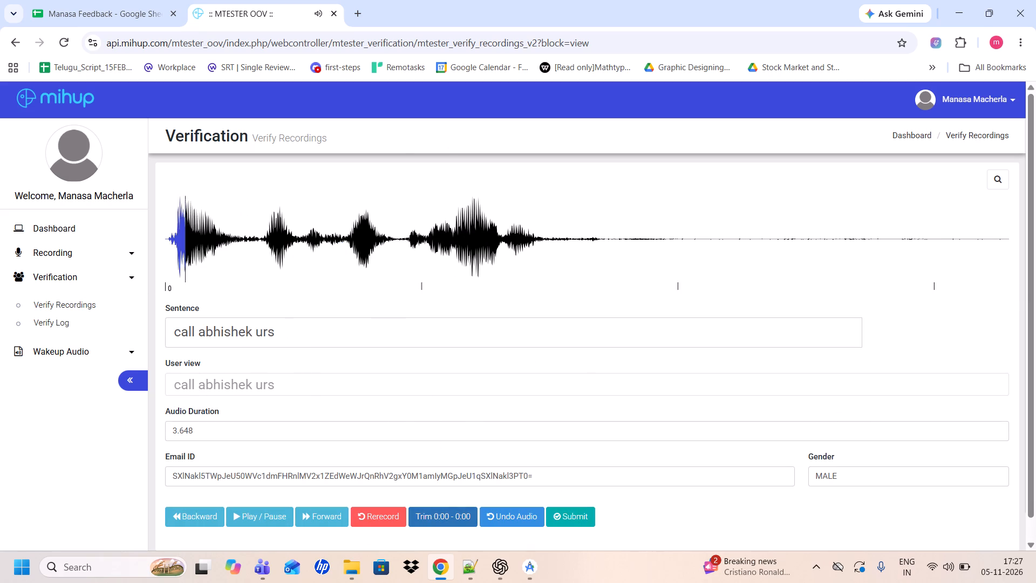
pyautogui.click(590, 236)
pyautogui.click(1002, 248)
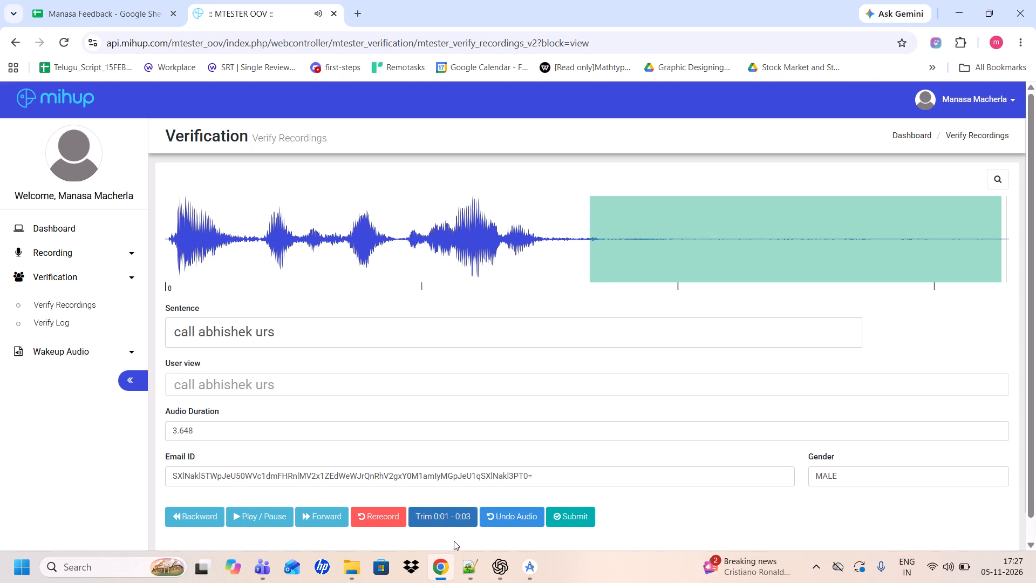
pyautogui.click(441, 516)
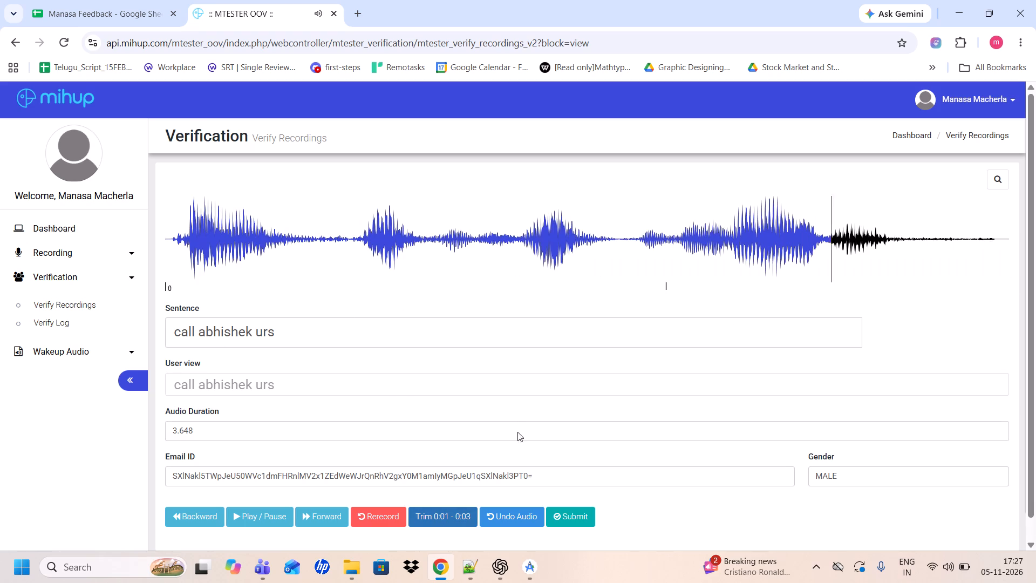
pyautogui.click(584, 515)
# Trim the leading and trailing silence from the "dial to hemanth…" recording, and submit it after replaying the trimmed clip.
pyautogui.click(273, 257)
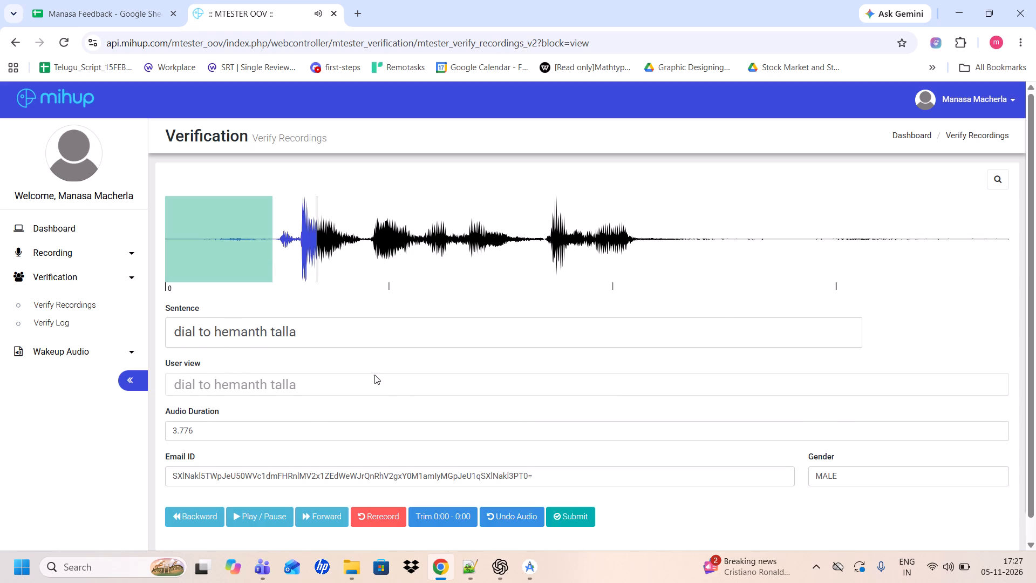
pyautogui.click(440, 515)
pyautogui.click(606, 239)
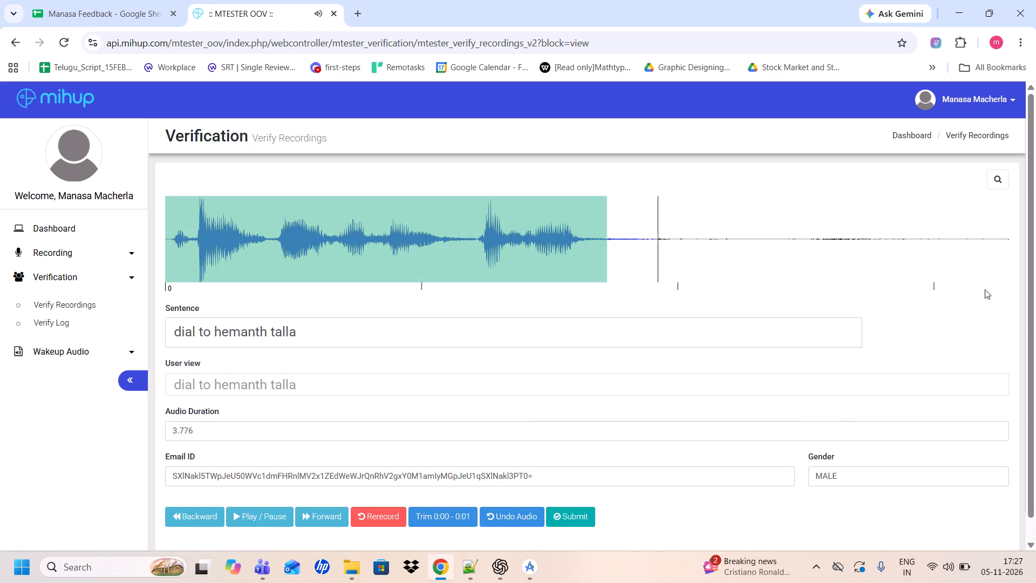
pyautogui.click(1001, 245)
pyautogui.click(445, 513)
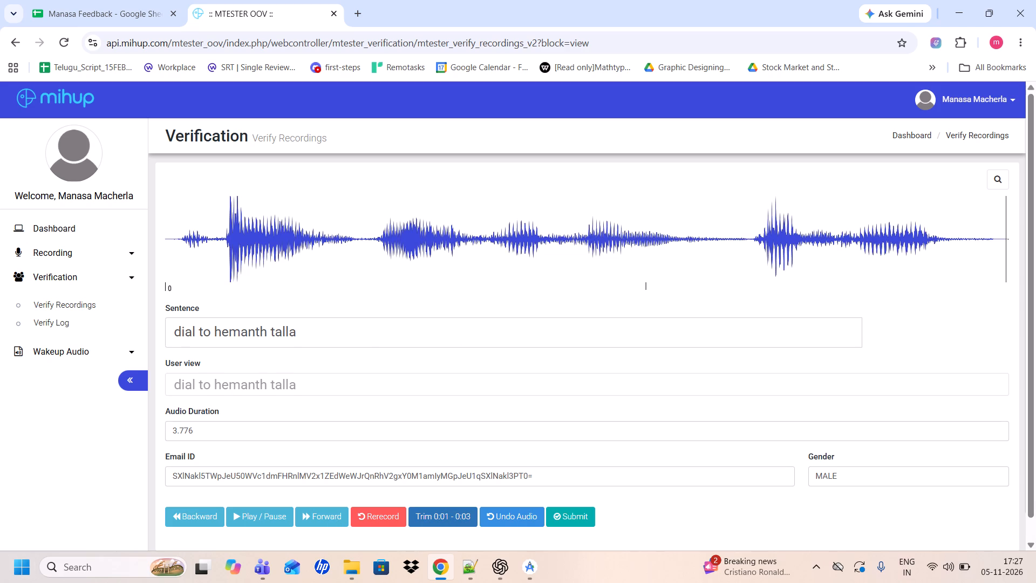
pyautogui.click(247, 503)
pyautogui.click(258, 518)
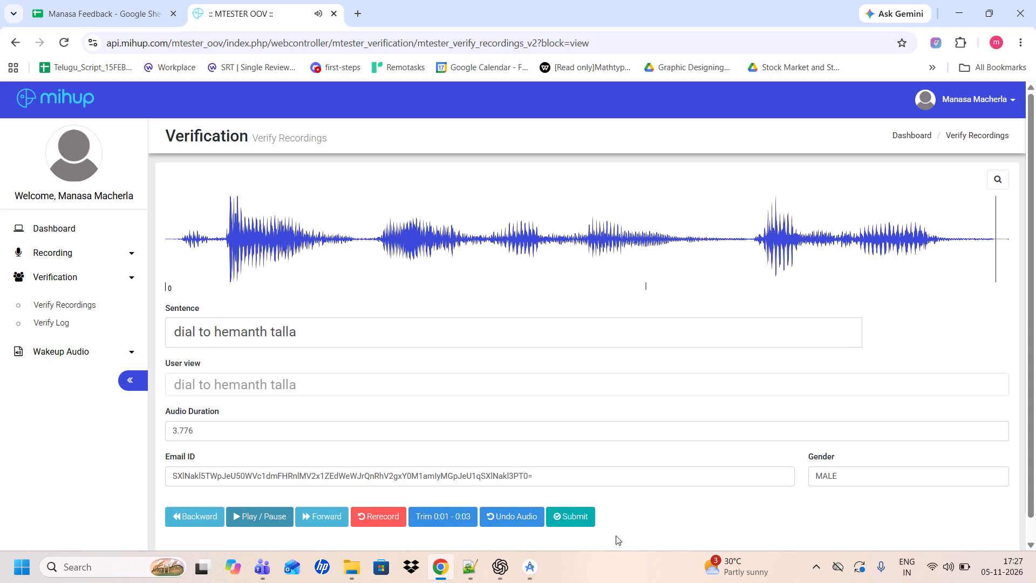
pyautogui.click(575, 513)
# Trim the silence before and after the speech in the "dial aadhya…" recording and submit it.
pyautogui.click(328, 240)
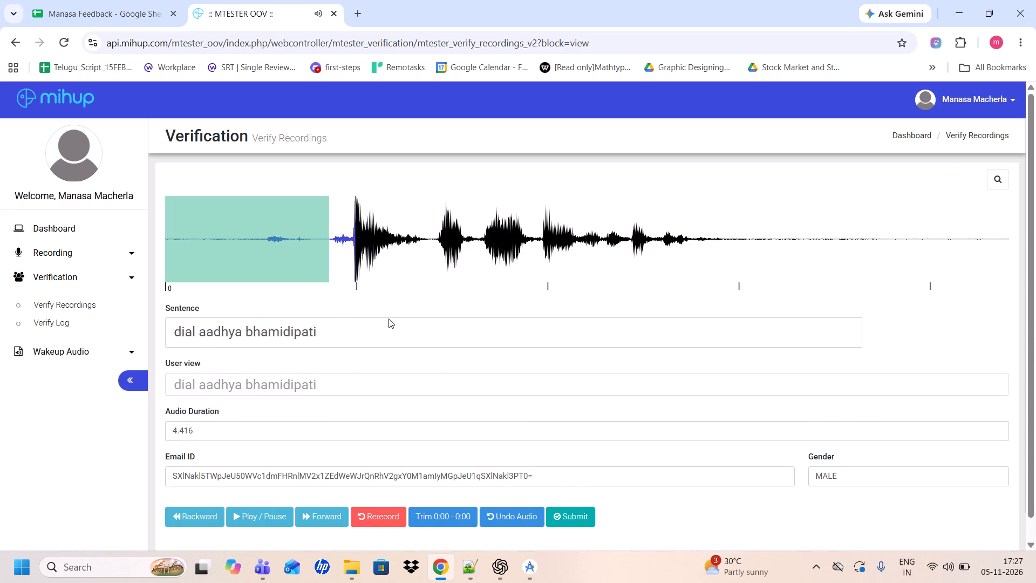
pyautogui.click(456, 517)
pyautogui.click(626, 233)
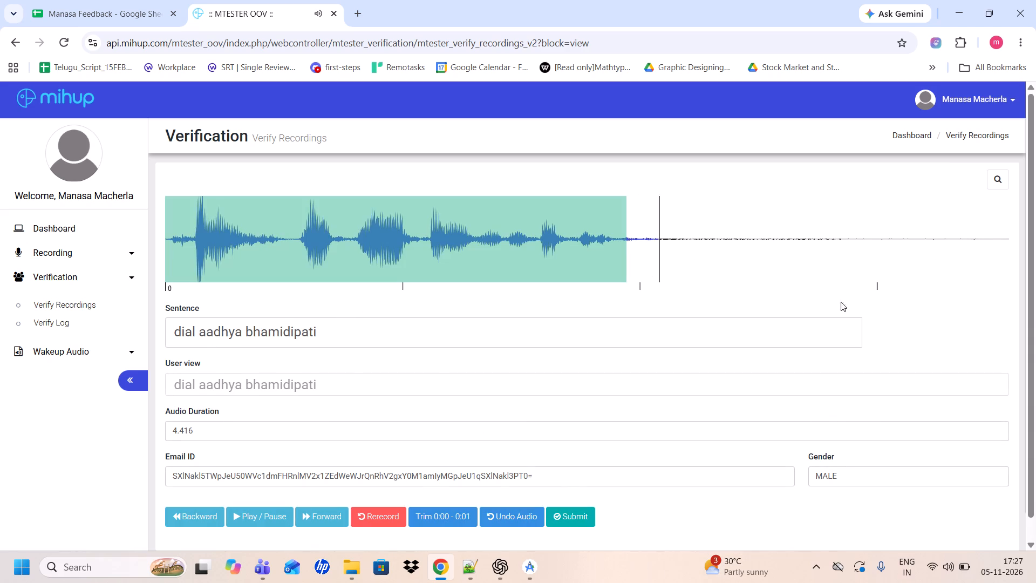
pyautogui.click(1010, 235)
pyautogui.click(1004, 231)
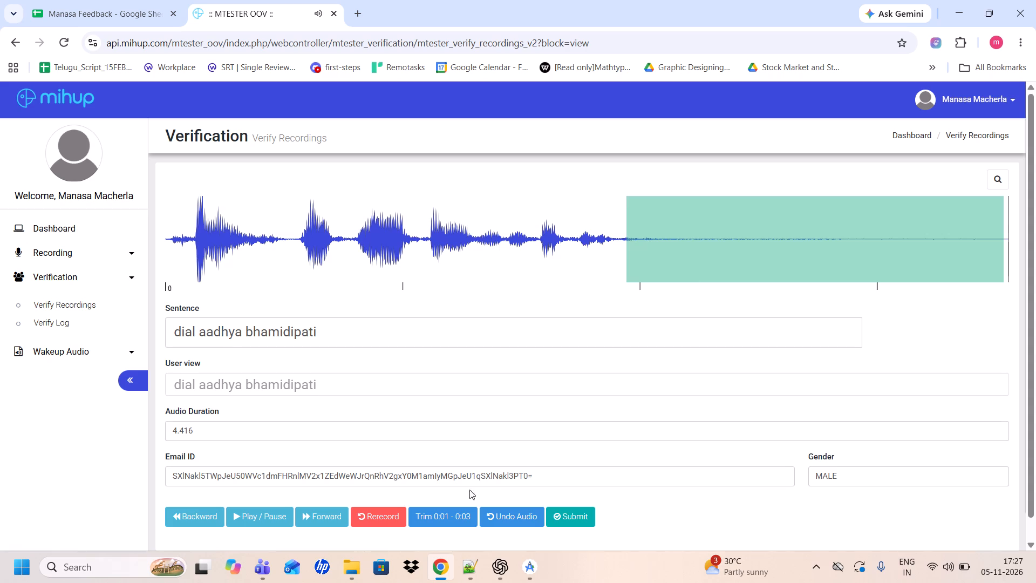
pyautogui.click(462, 515)
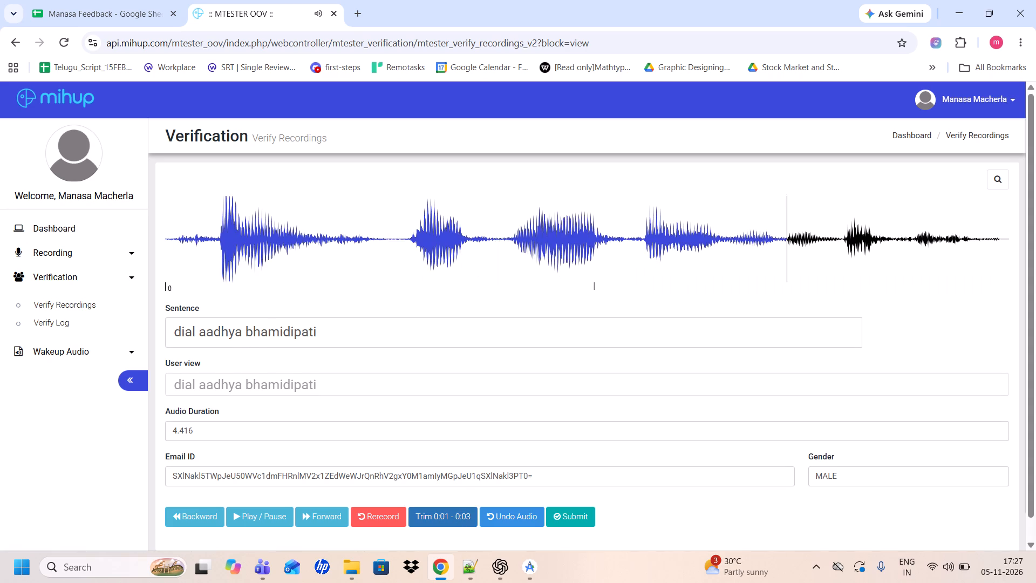
pyautogui.click(582, 513)
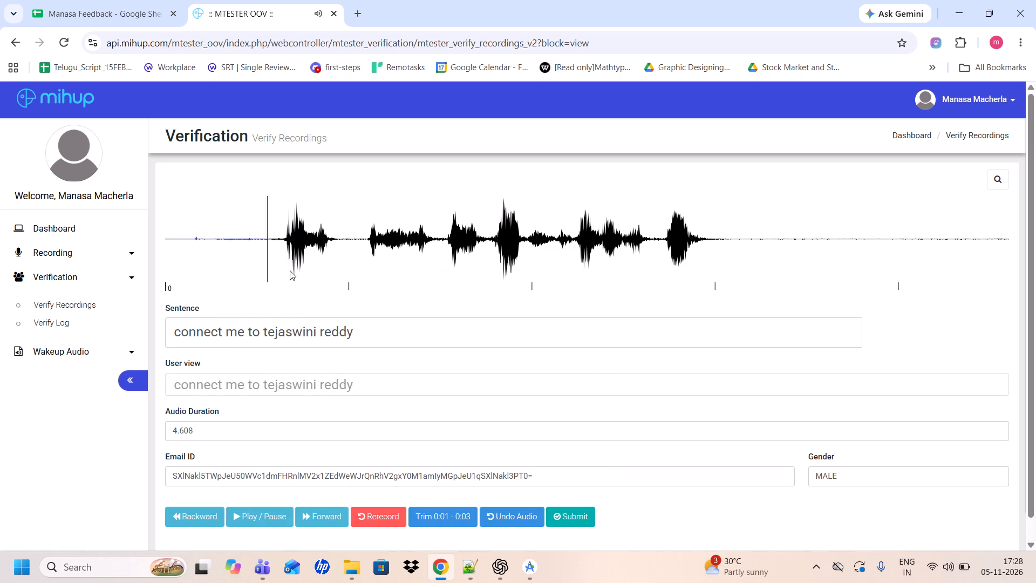
# Trim the leading and trailing silence from the "connect me to tejaswini…" recording.
pyautogui.click(278, 247)
pyautogui.click(438, 521)
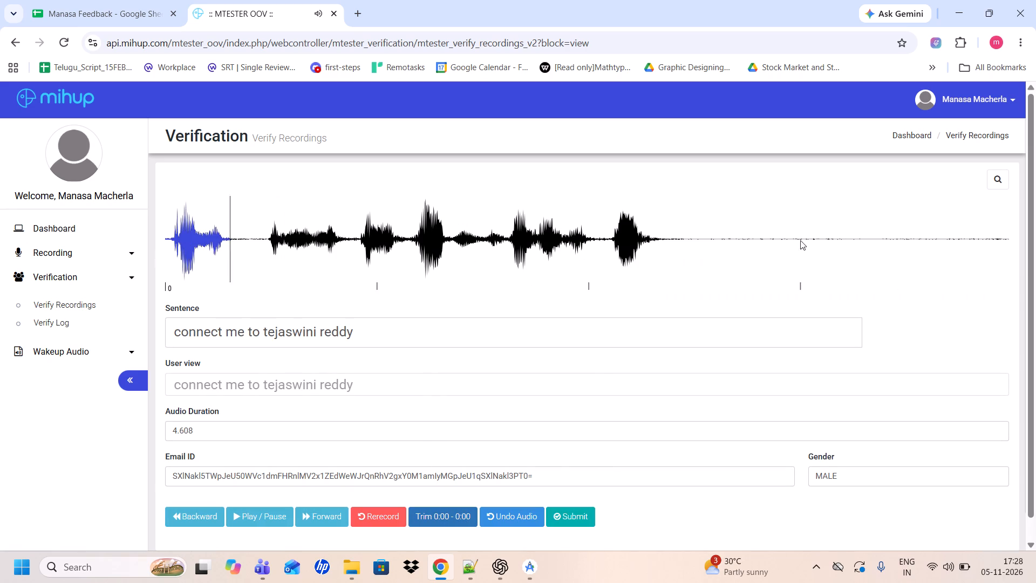
pyautogui.click(664, 240)
pyautogui.click(1000, 237)
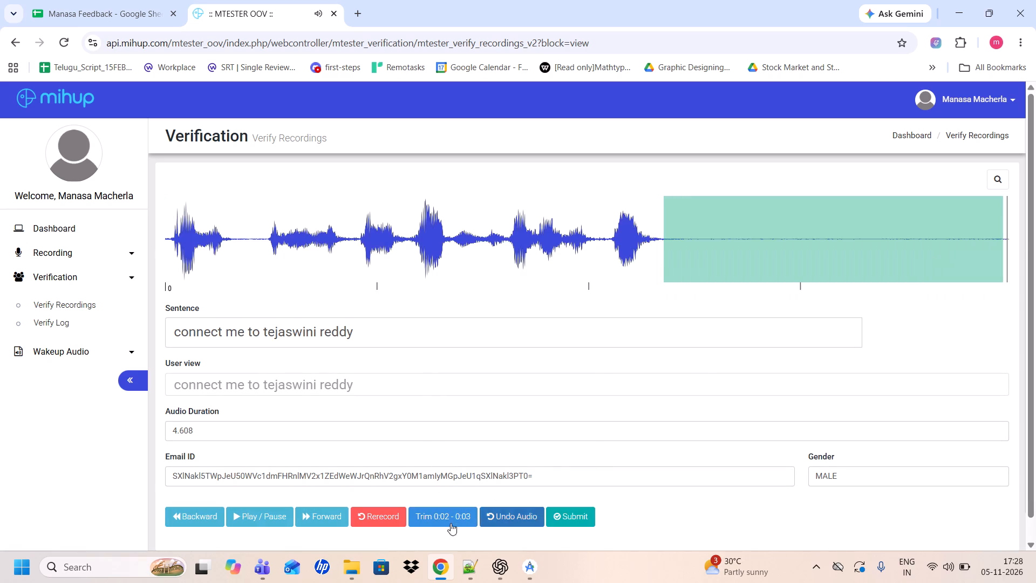
pyautogui.click(428, 520)
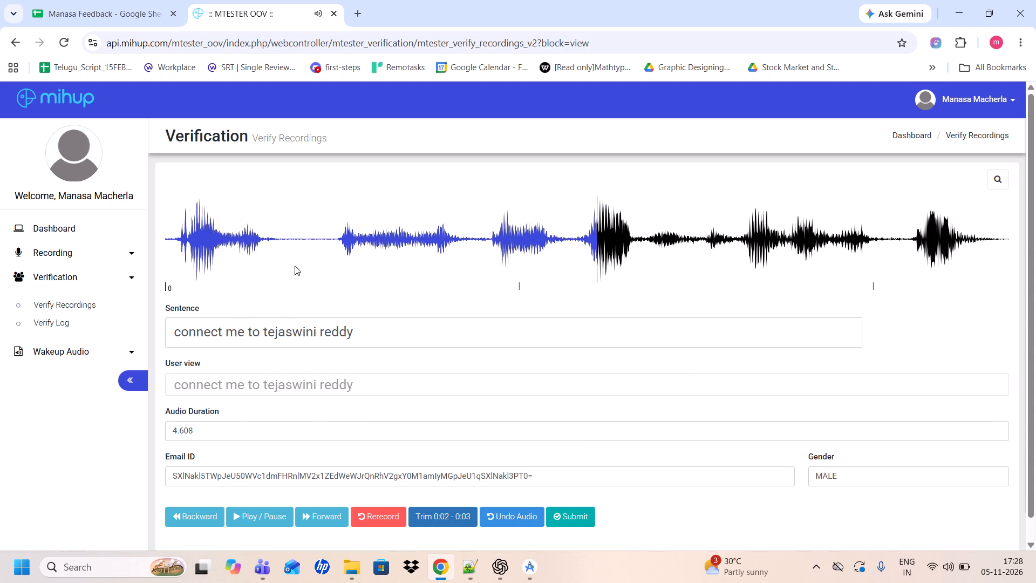
# Cut most of the silent gap after the first burst of speech in the "connect me to tejaswini…" recording and submit it.
pyautogui.click(290, 249)
pyautogui.click(336, 248)
pyautogui.click(448, 514)
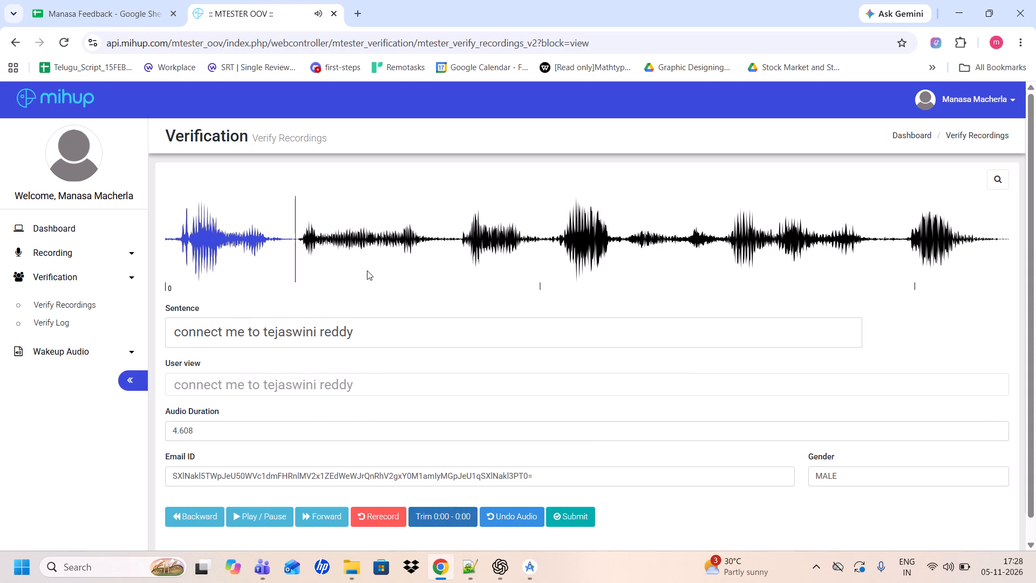
pyautogui.click(573, 513)
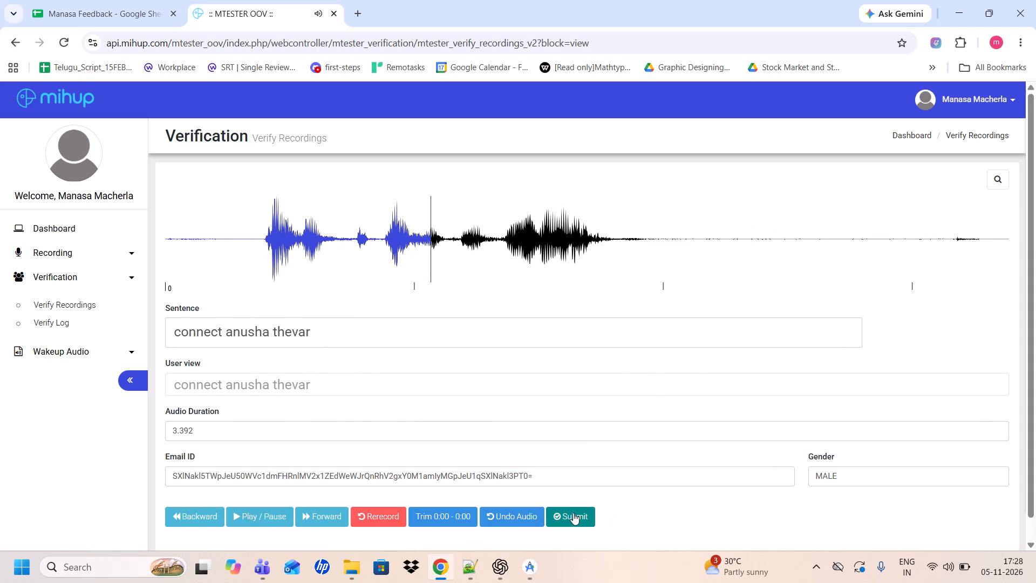
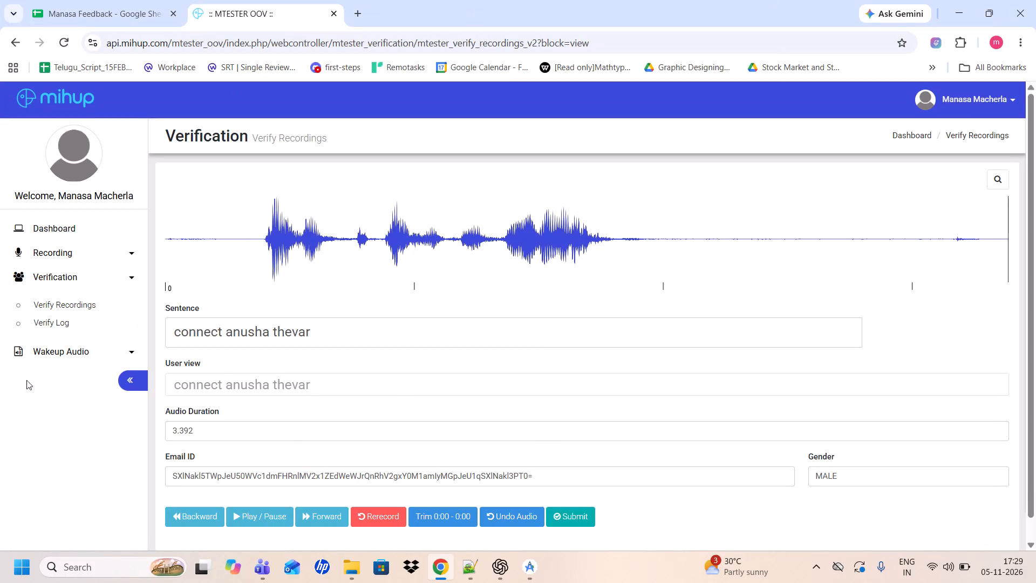
# Trim the silence before and after the speech in the "connect anusha…" recording and submit it.
pyautogui.click(258, 233)
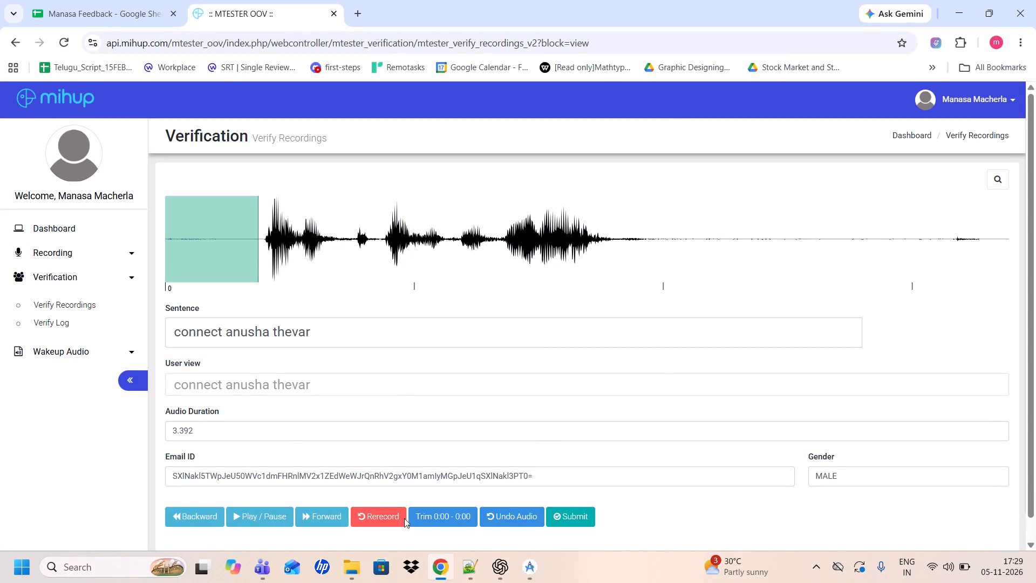
pyautogui.click(454, 520)
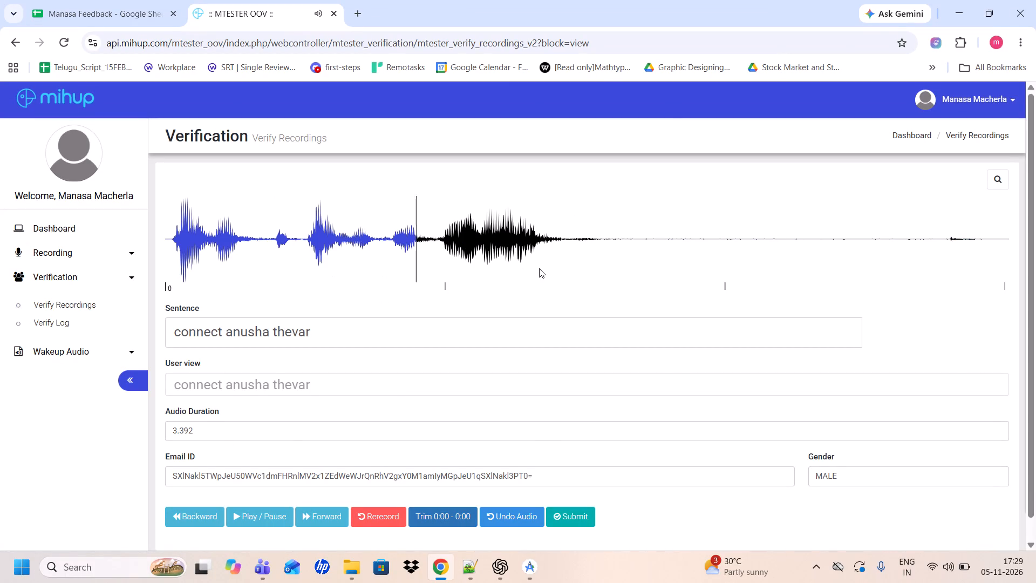
pyautogui.click(594, 234)
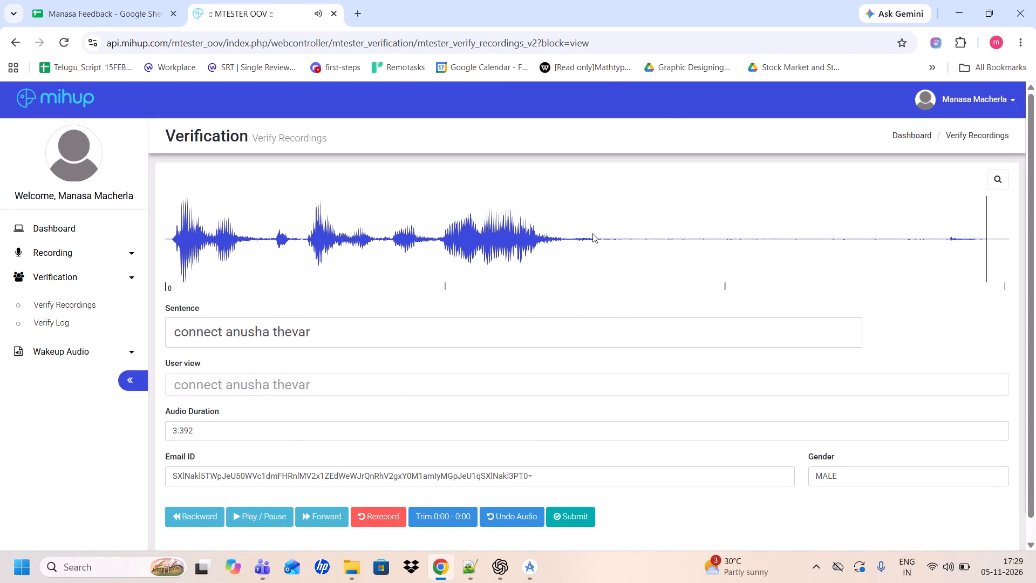
pyautogui.click(998, 238)
pyautogui.click(426, 513)
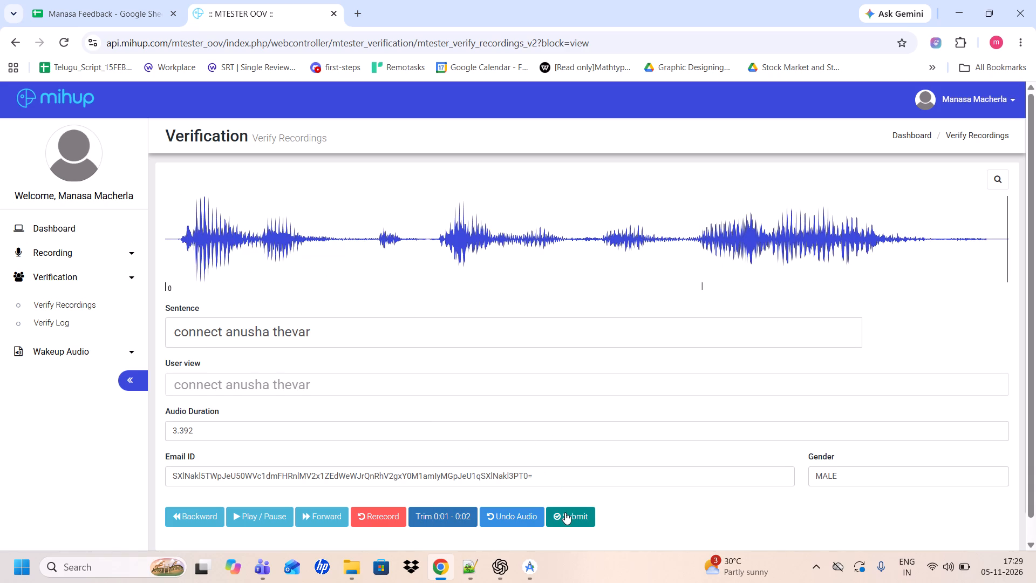
pyautogui.click(578, 518)
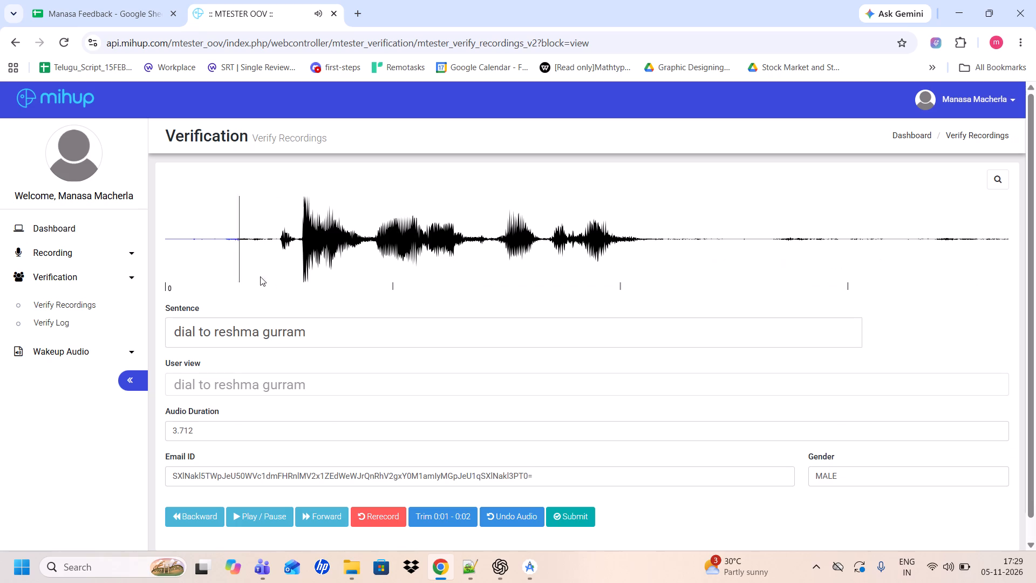
# Trim the leading and trailing silence from the "dial to reshma…" recording.
pyautogui.click(270, 237)
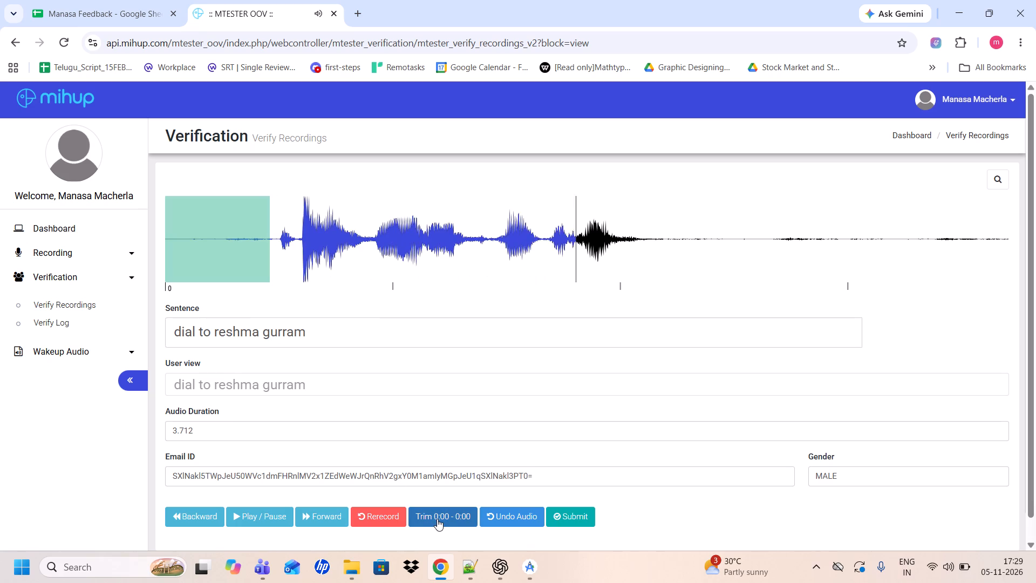
pyautogui.click(437, 519)
pyautogui.click(598, 231)
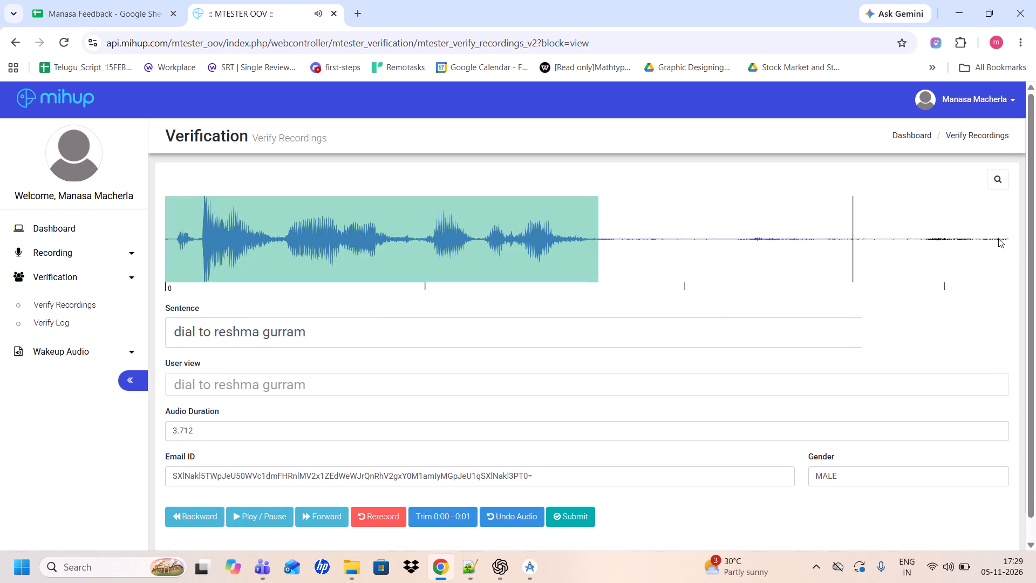
pyautogui.click(998, 238)
pyautogui.click(460, 516)
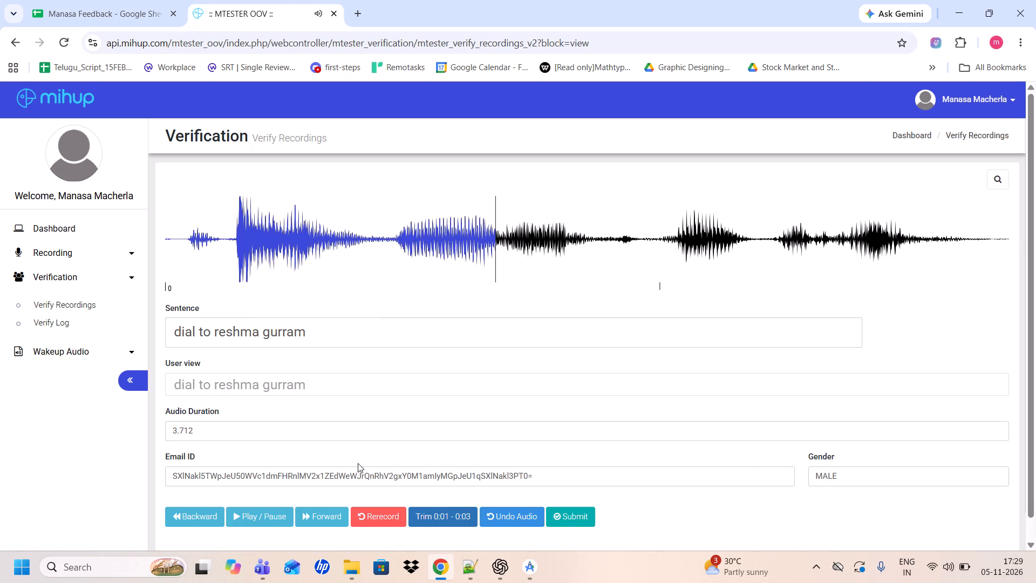
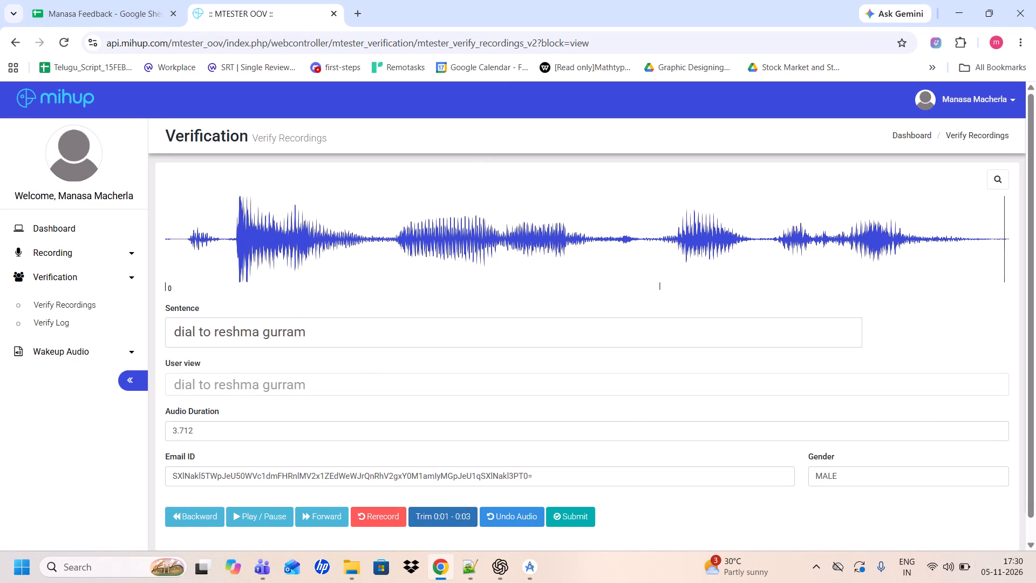
# Play back the trimmed "dial to reshma…" recording and submit it.
pyautogui.click(279, 518)
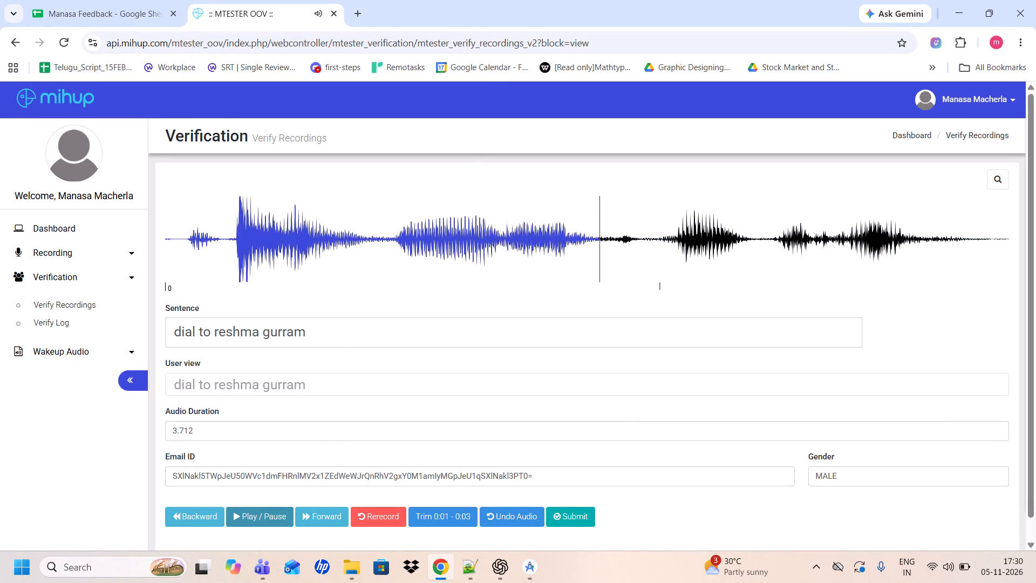
pyautogui.click(573, 519)
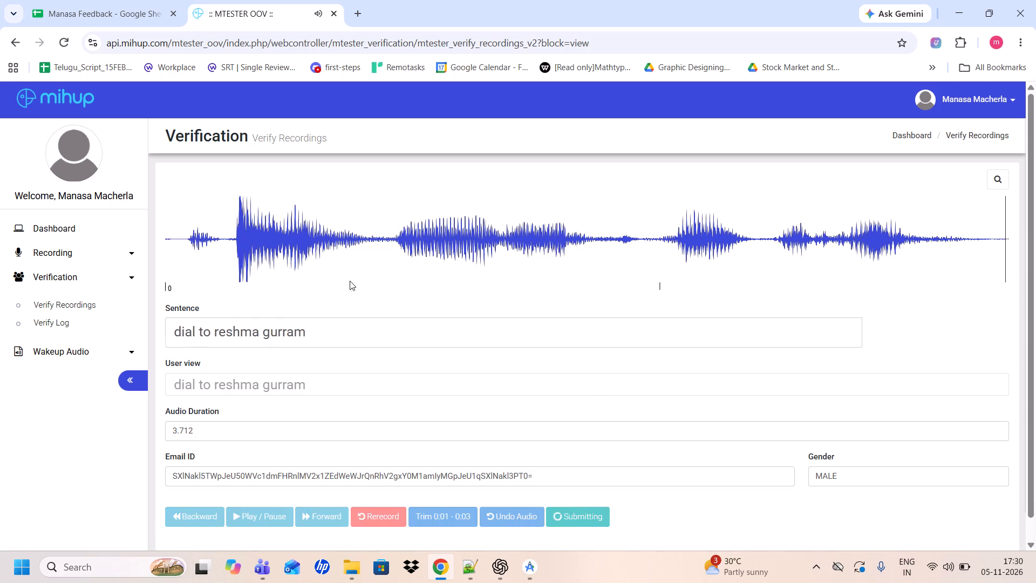
# Trim the silence before and after the speech in the "call to roopa…" recording and submit it.
pyautogui.click(281, 241)
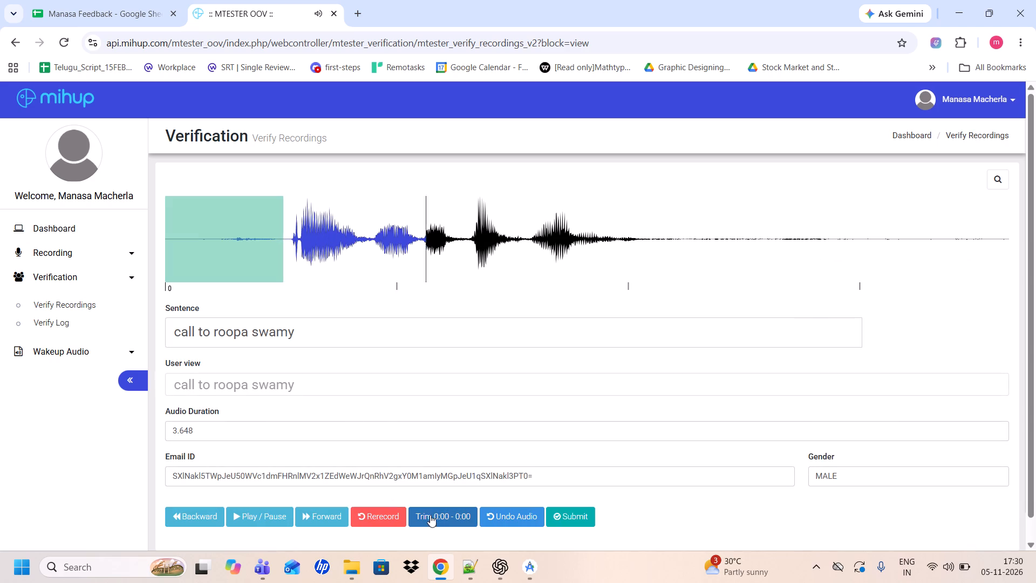
pyautogui.click(438, 517)
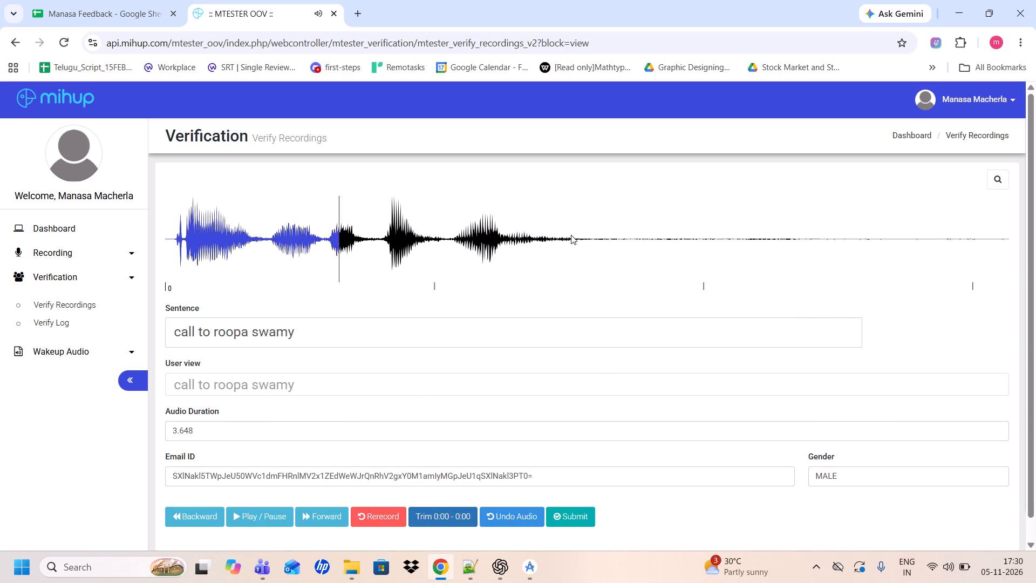
pyautogui.click(571, 235)
pyautogui.click(999, 236)
pyautogui.click(441, 527)
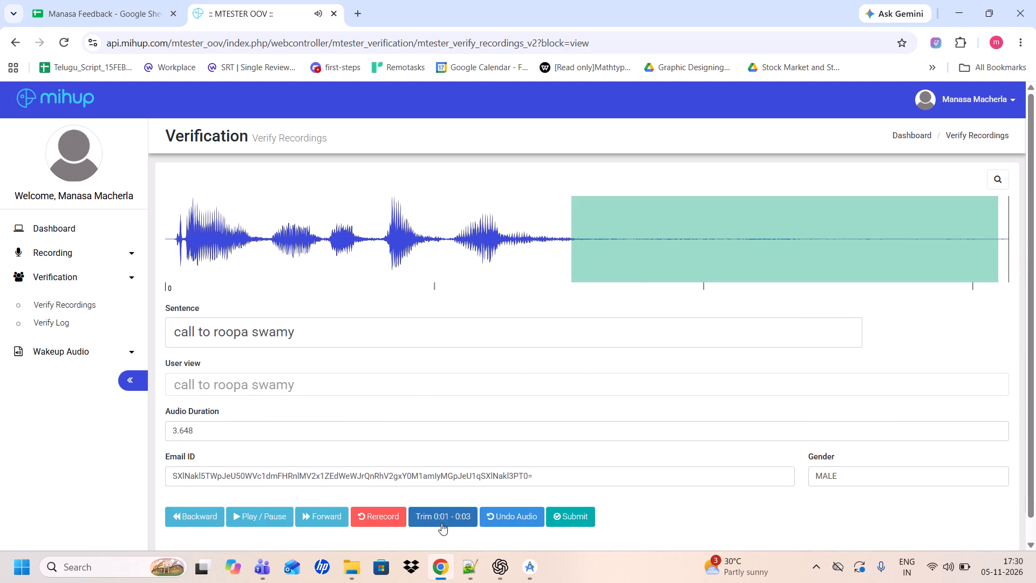
pyautogui.click(441, 523)
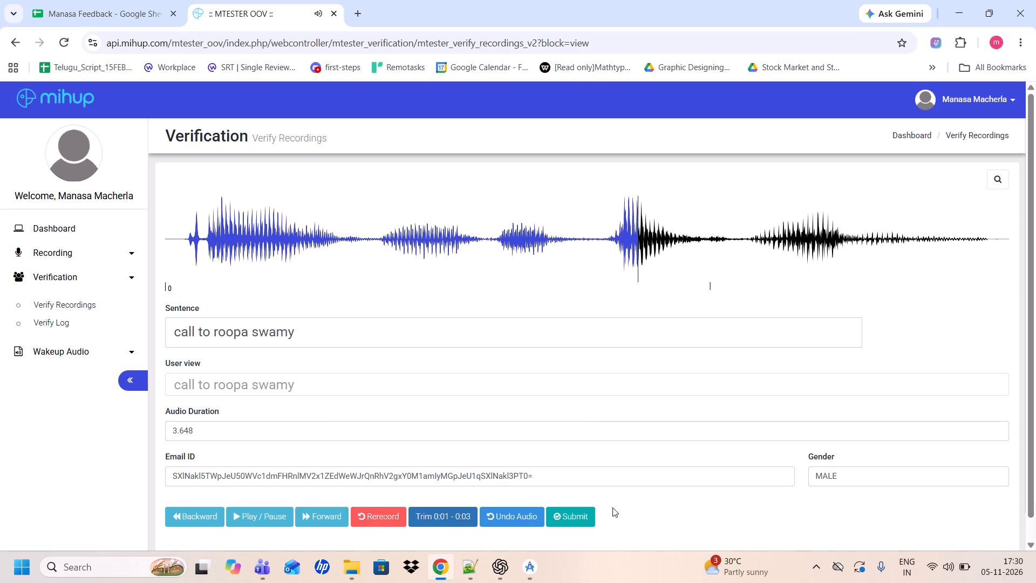
pyautogui.click(573, 519)
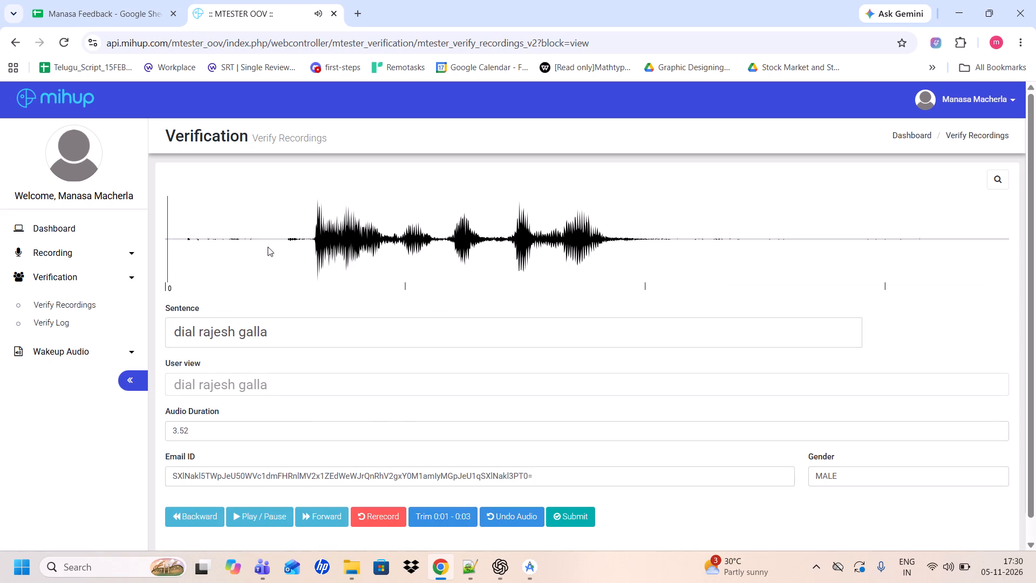
# Trim the leading and trailing silence from the "dial rajesh…" recording and send it for re-recording.
pyautogui.click(297, 245)
pyautogui.click(441, 513)
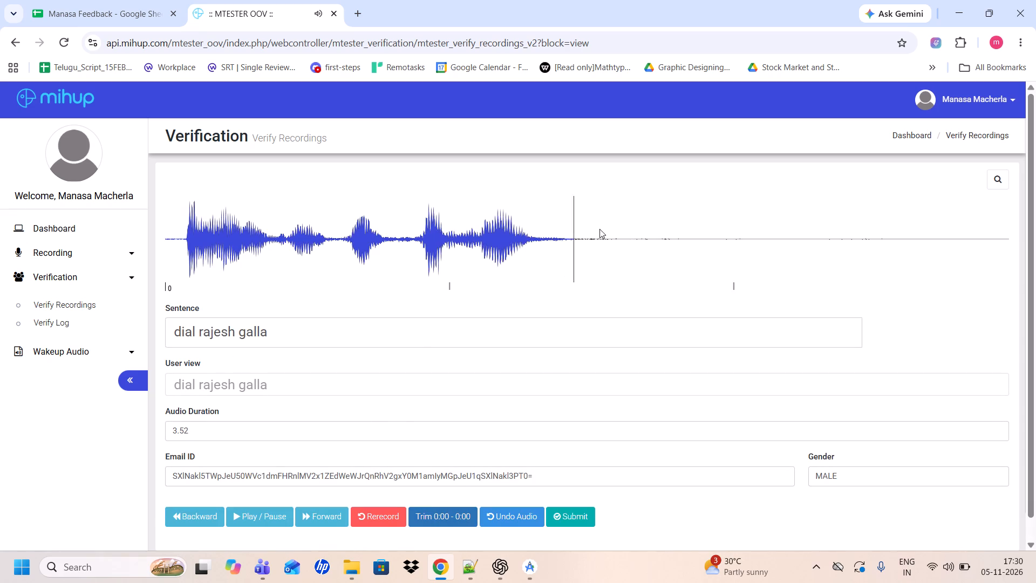
pyautogui.click(576, 236)
pyautogui.click(998, 245)
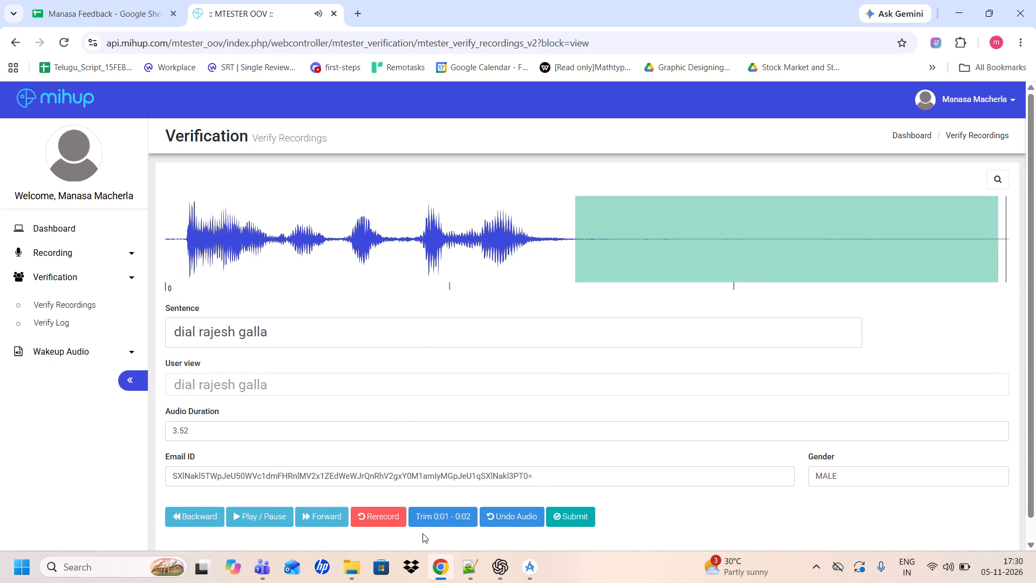
pyautogui.click(442, 519)
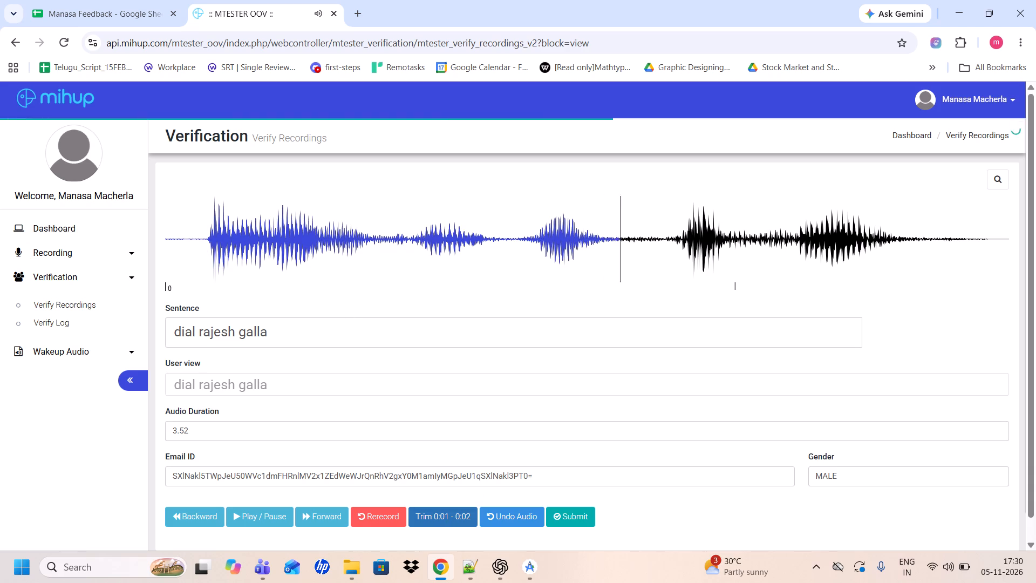
pyautogui.click(391, 509)
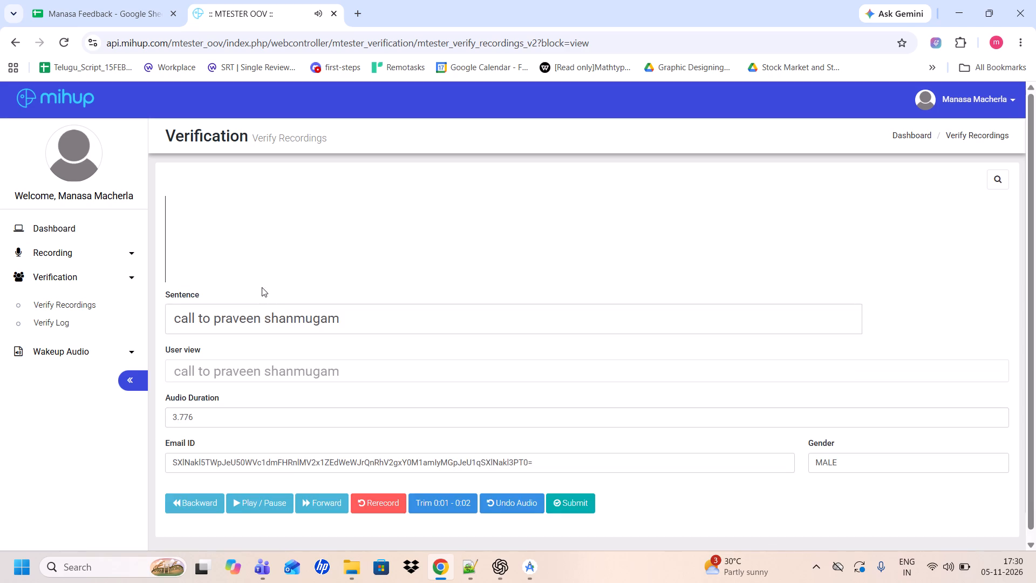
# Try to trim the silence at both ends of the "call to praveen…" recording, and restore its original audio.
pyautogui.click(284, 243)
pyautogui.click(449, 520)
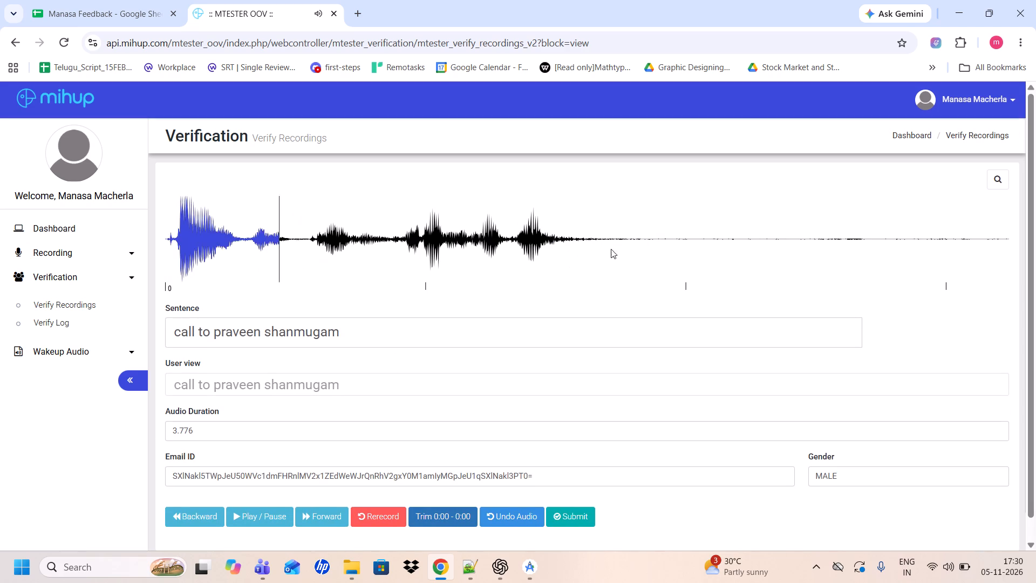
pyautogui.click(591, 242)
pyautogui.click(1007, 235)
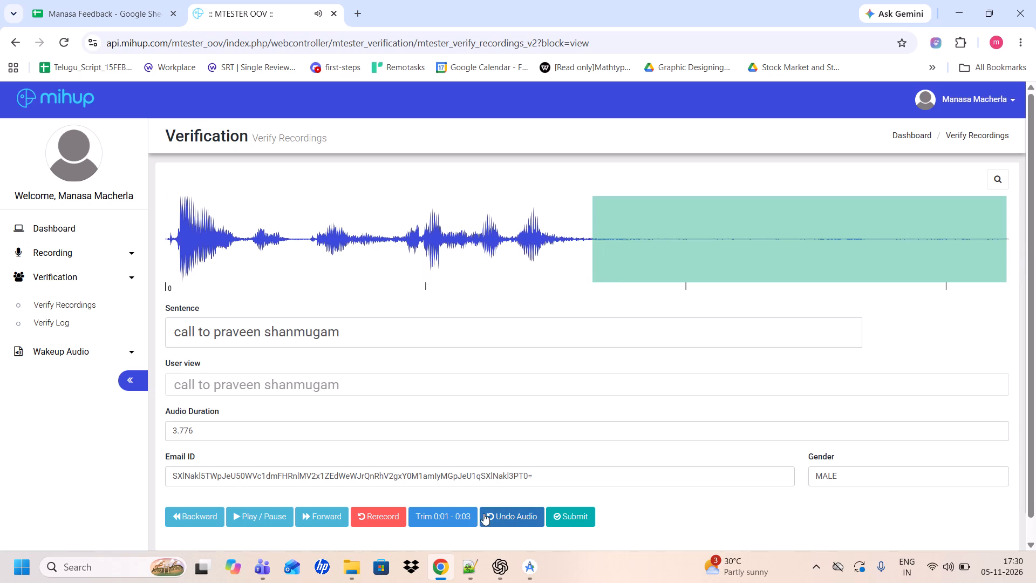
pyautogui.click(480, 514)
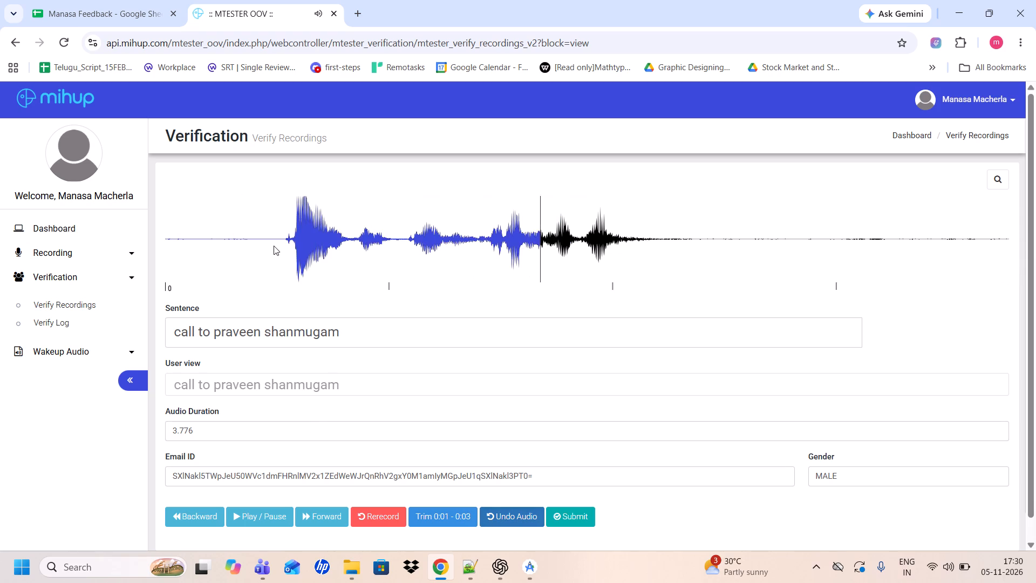
# Trim the leading and trailing silence from the "call to praveen…" recording, play it back and submit it.
pyautogui.click(289, 239)
pyautogui.click(445, 521)
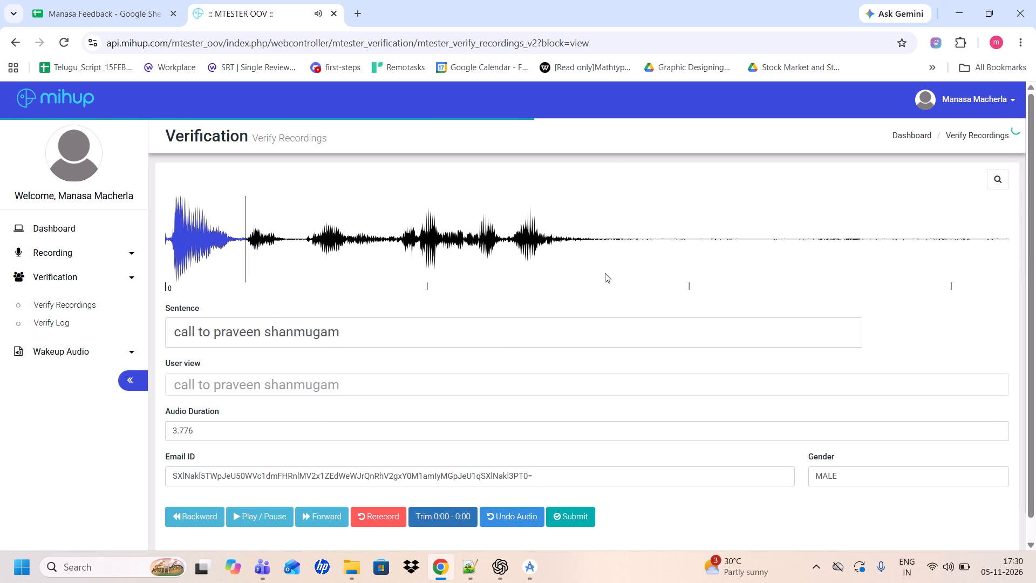
pyautogui.click(583, 238)
pyautogui.click(999, 231)
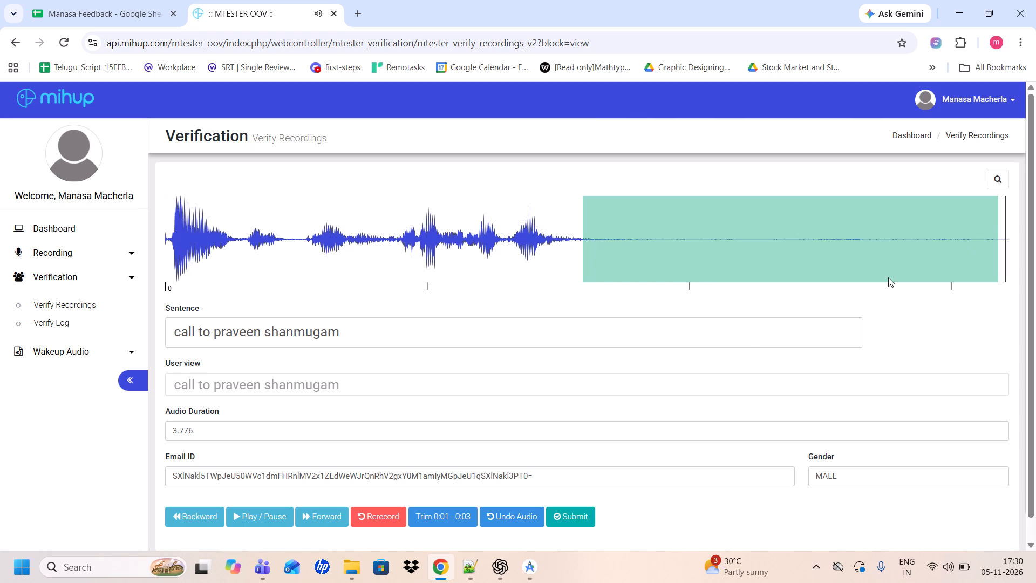
pyautogui.click(441, 515)
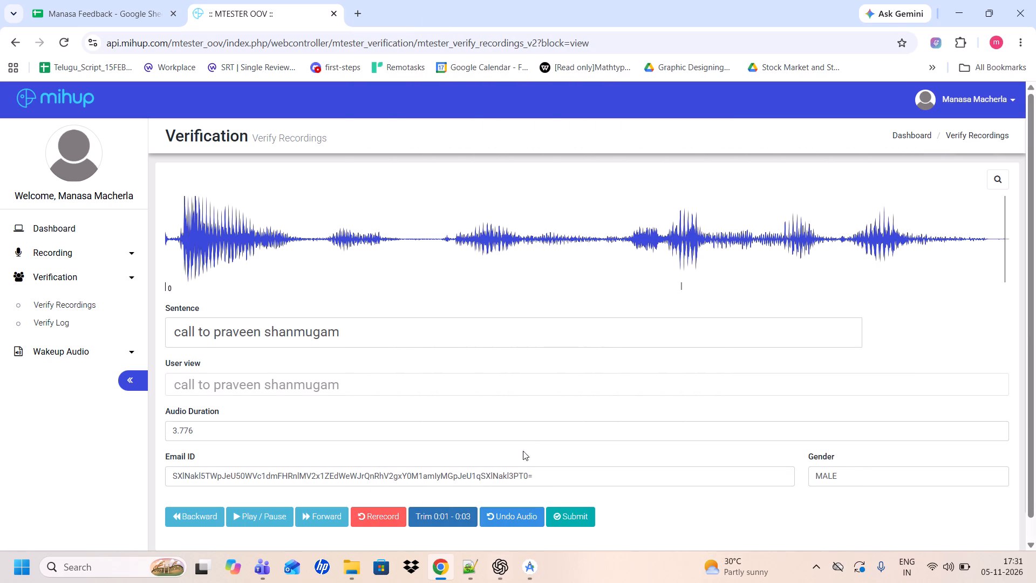
pyautogui.click(274, 521)
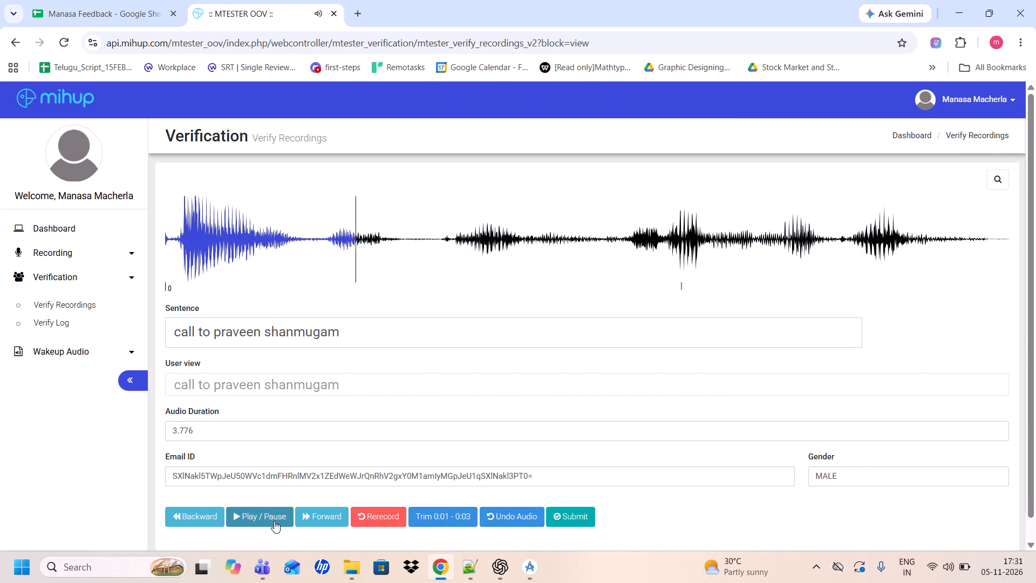
pyautogui.click(579, 506)
pyautogui.click(580, 517)
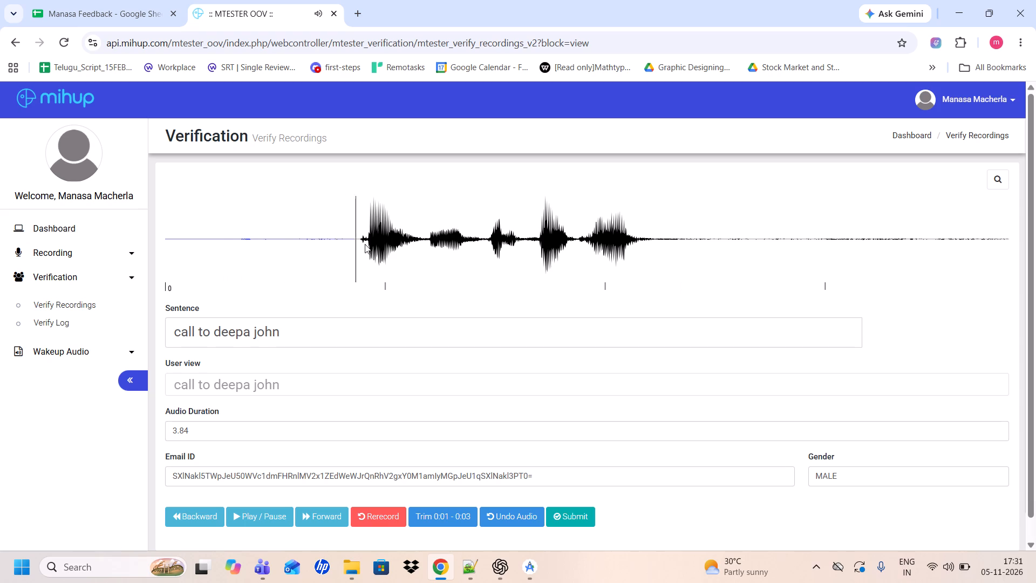
# Trim the silence before and after the speech in the "call to deepa…" recording and submit it.
pyautogui.click(361, 240)
pyautogui.click(442, 519)
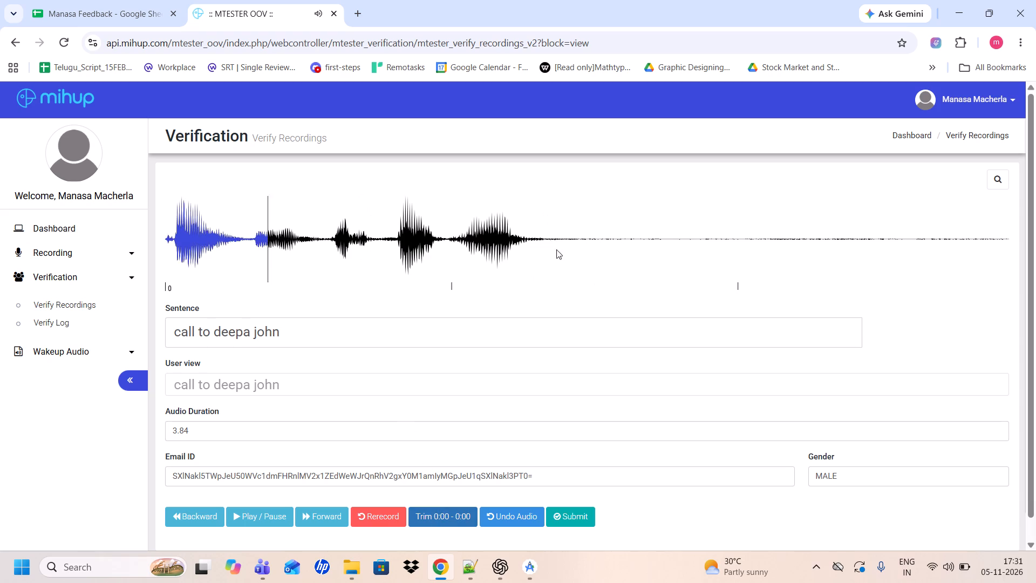
pyautogui.click(555, 239)
pyautogui.click(998, 234)
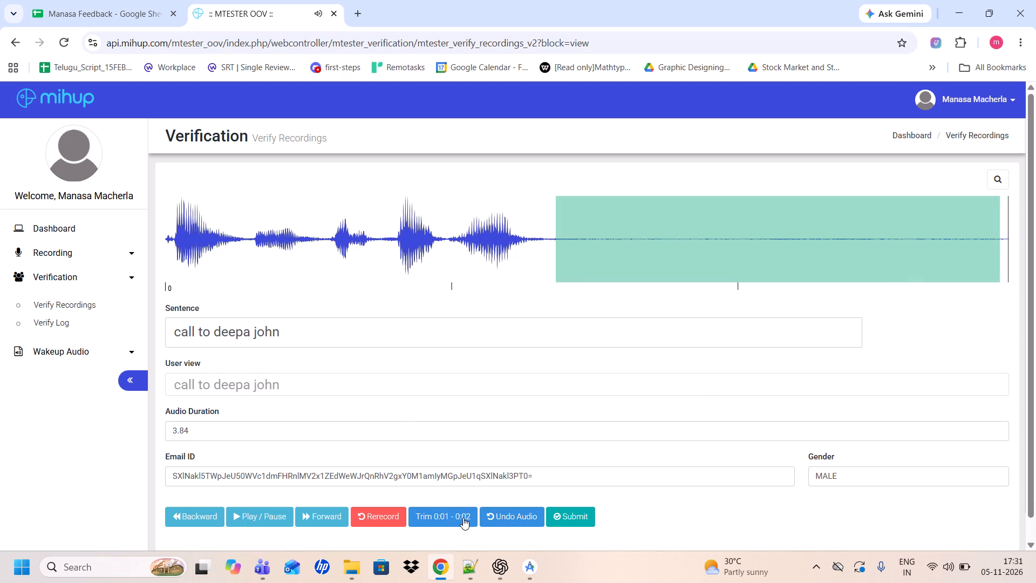
pyautogui.click(463, 518)
pyautogui.click(557, 523)
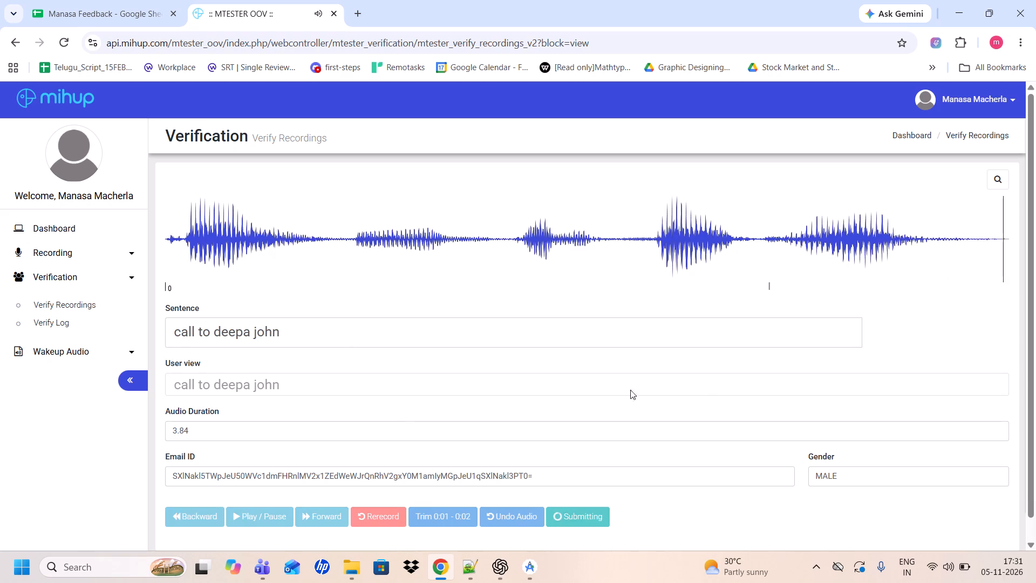
# Trim the silence before and after the speech in the "dial to aishwarya…" recording and submit it.
pyautogui.click(301, 238)
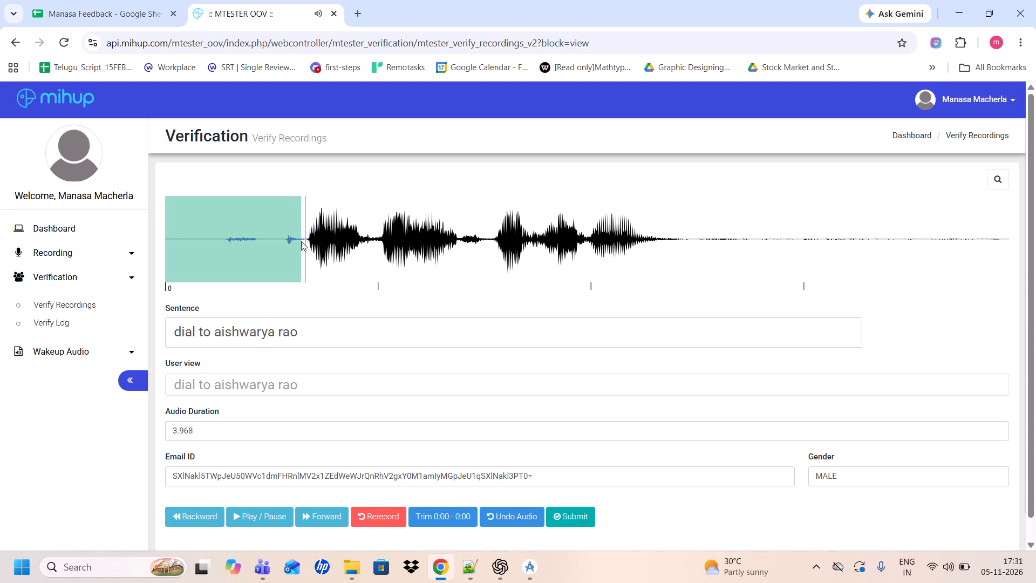
pyautogui.click(456, 517)
pyautogui.click(591, 241)
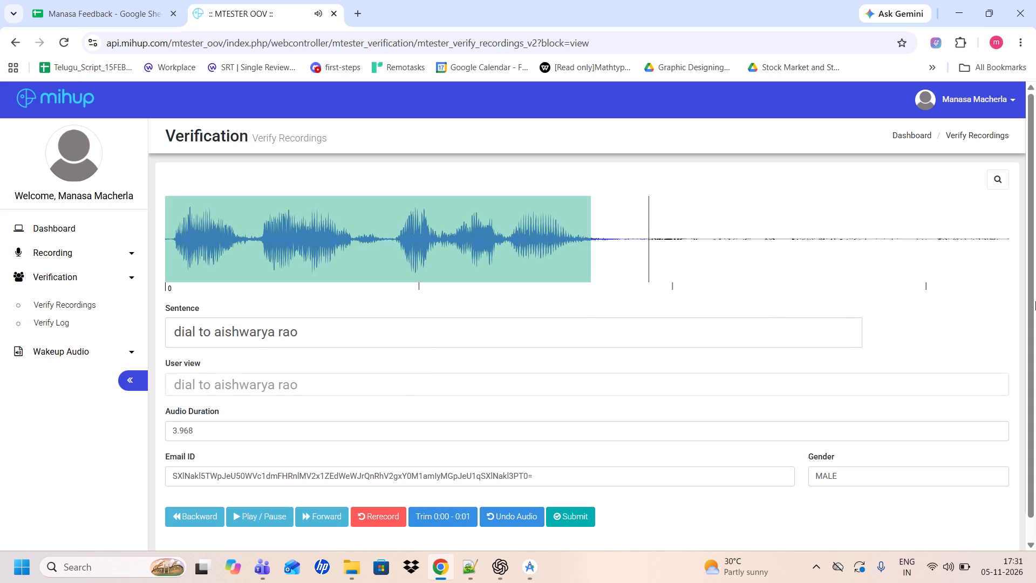
pyautogui.click(1000, 245)
pyautogui.click(441, 526)
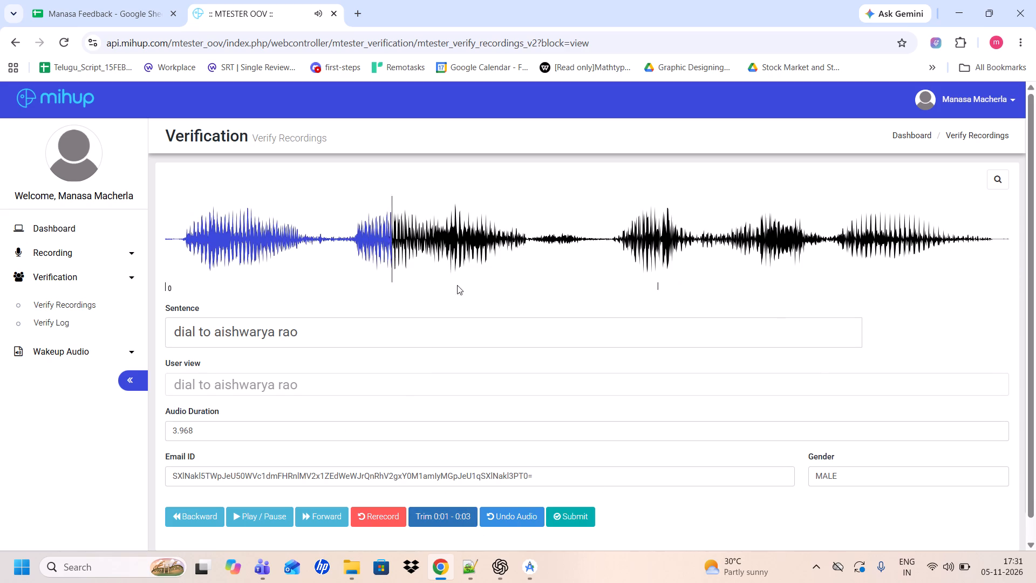
pyautogui.click(578, 520)
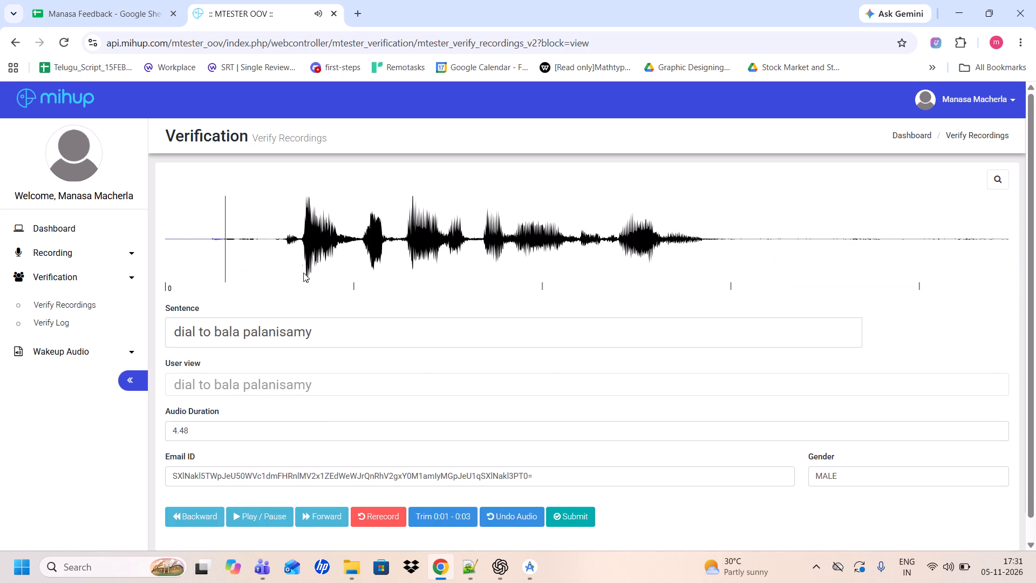
# Trim the silence before and after the speech in the "dial to bala…" recording and submit it.
pyautogui.click(285, 233)
pyautogui.click(450, 511)
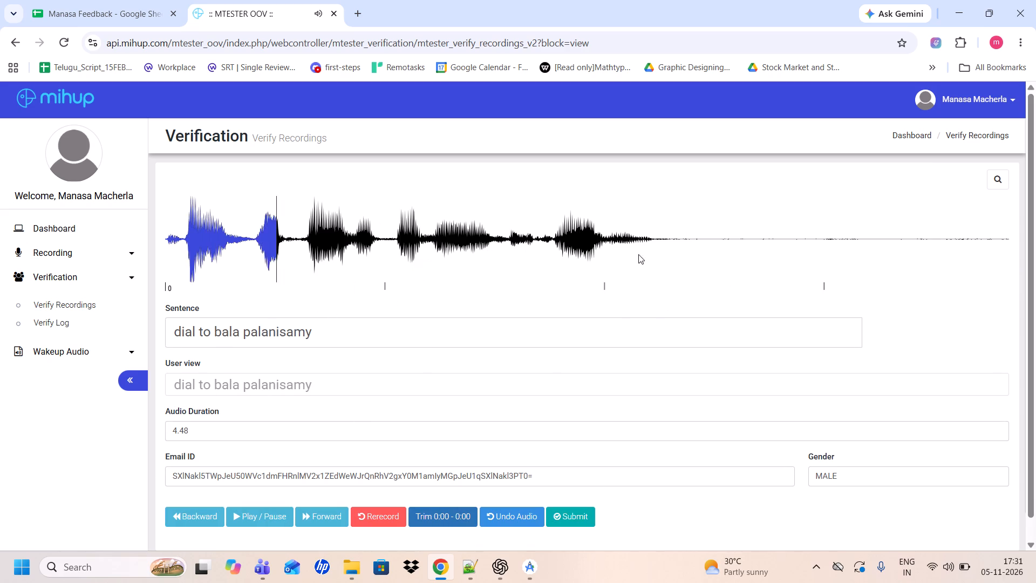
pyautogui.click(658, 228)
pyautogui.click(1011, 238)
pyautogui.click(995, 237)
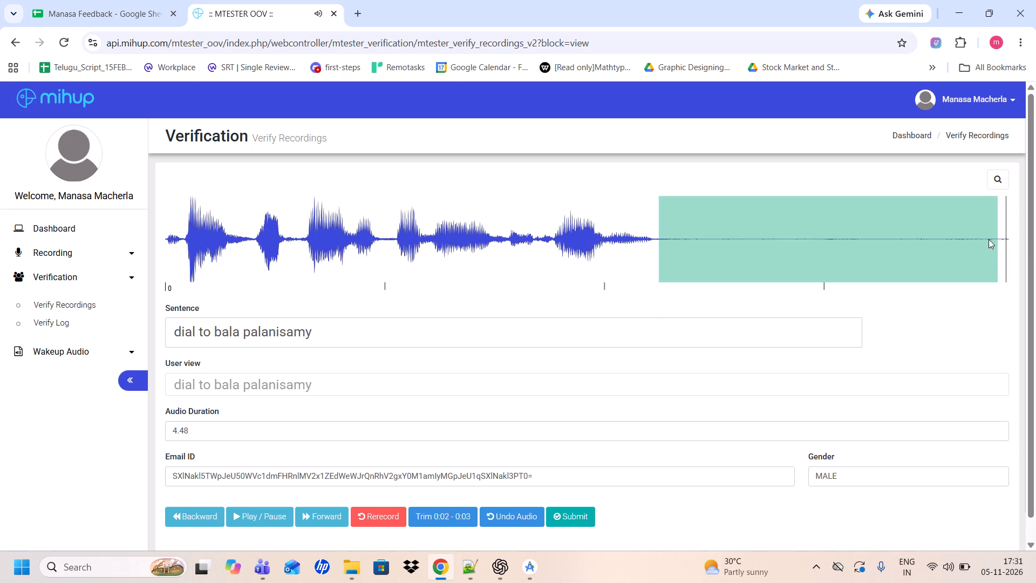
pyautogui.click(428, 515)
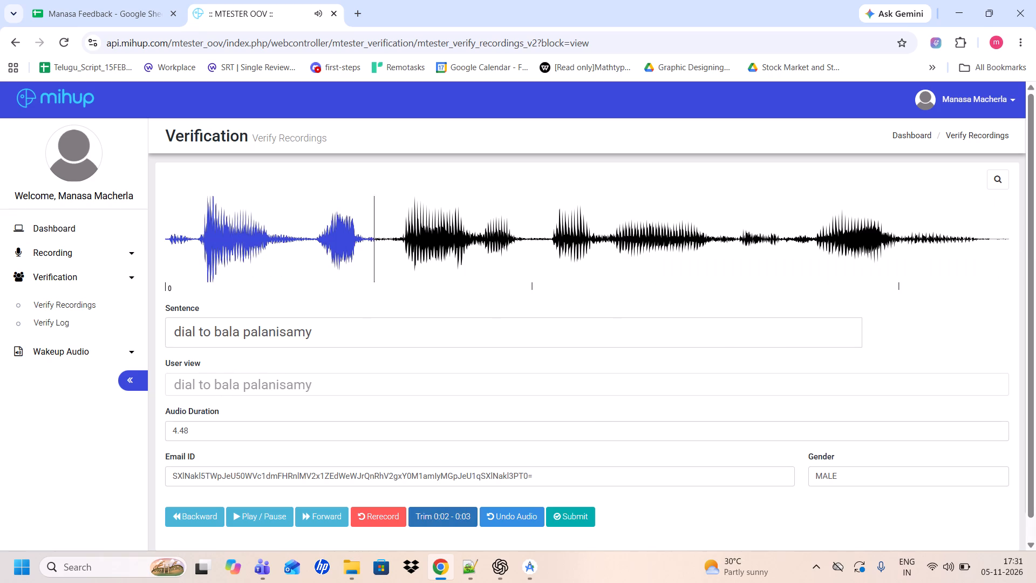
pyautogui.click(569, 513)
# Trim the silence before and after the speech in the "call to balaji…" recording and submit it.
pyautogui.click(235, 245)
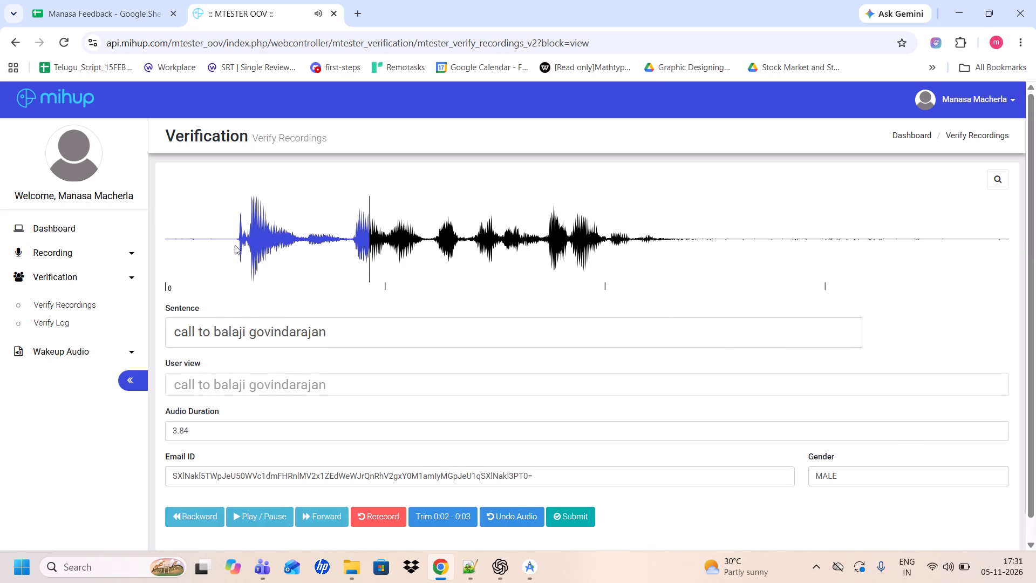
pyautogui.click(453, 524)
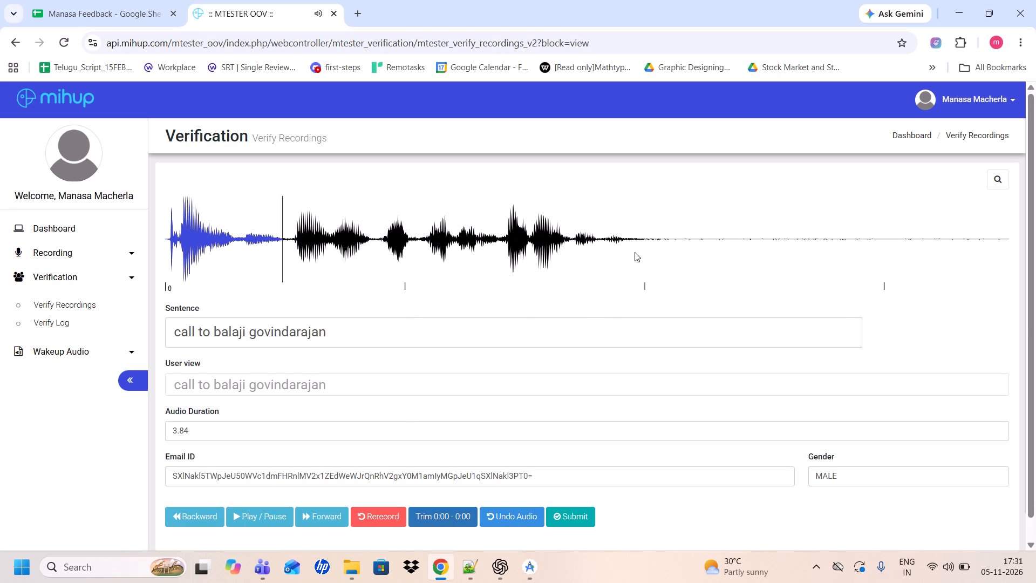
pyautogui.click(640, 238)
pyautogui.click(998, 241)
pyautogui.click(427, 518)
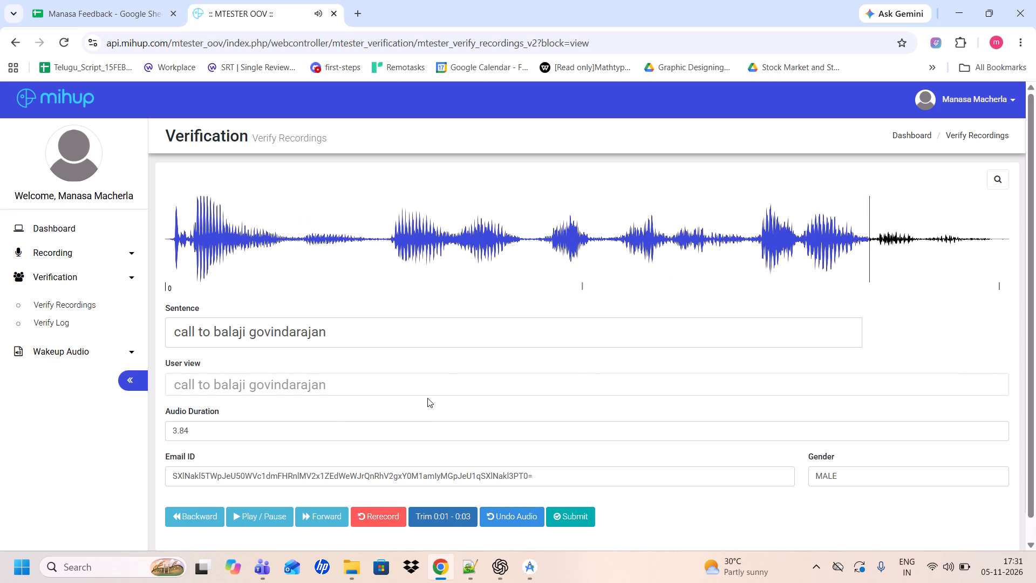
pyautogui.click(568, 521)
# Trim the silence before and after the speech in the "call to gokul…" recording and submit it.
pyautogui.click(268, 249)
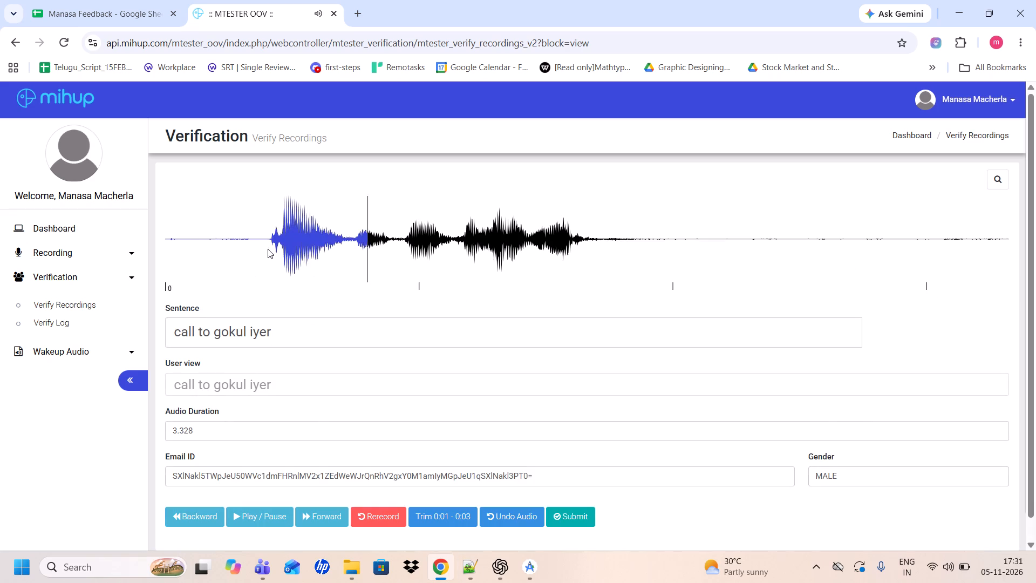
pyautogui.click(435, 520)
pyautogui.click(564, 248)
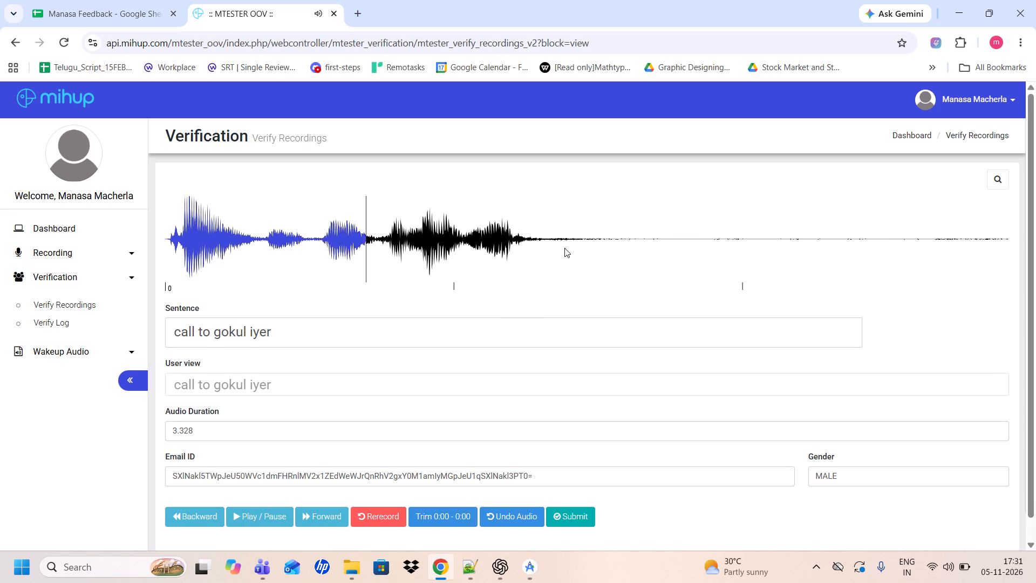
pyautogui.click(995, 232)
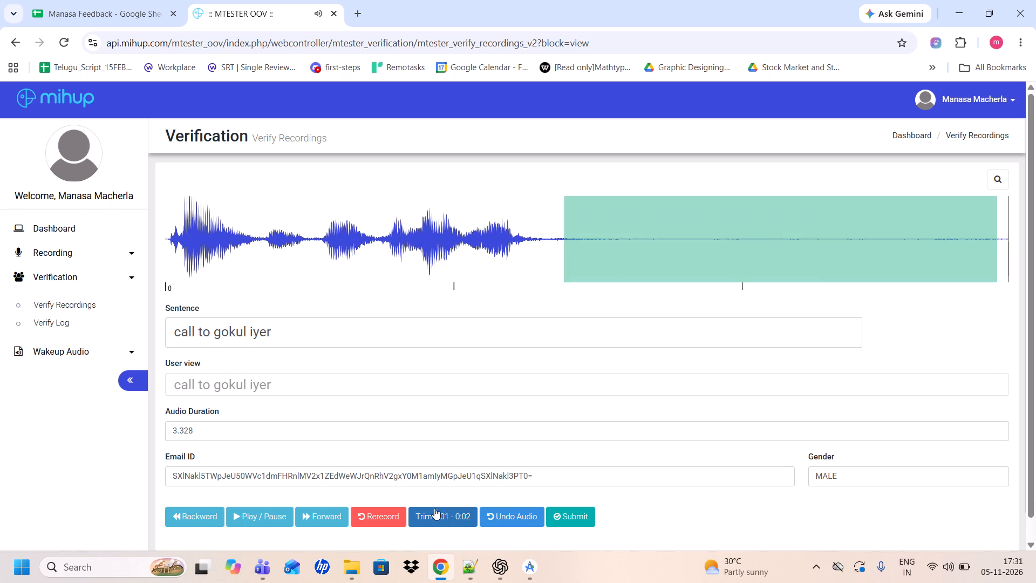
pyautogui.click(434, 508)
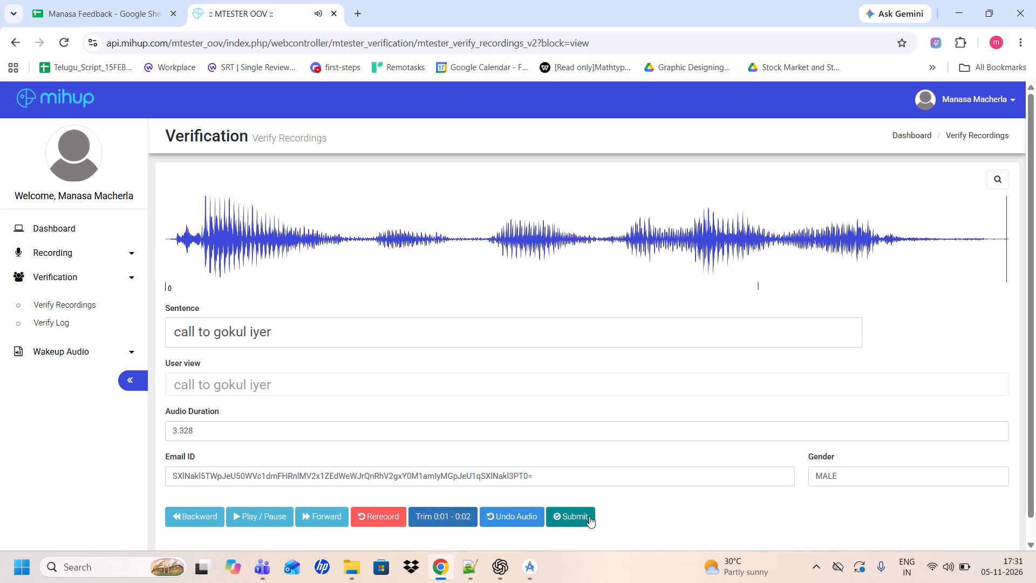
pyautogui.click(589, 516)
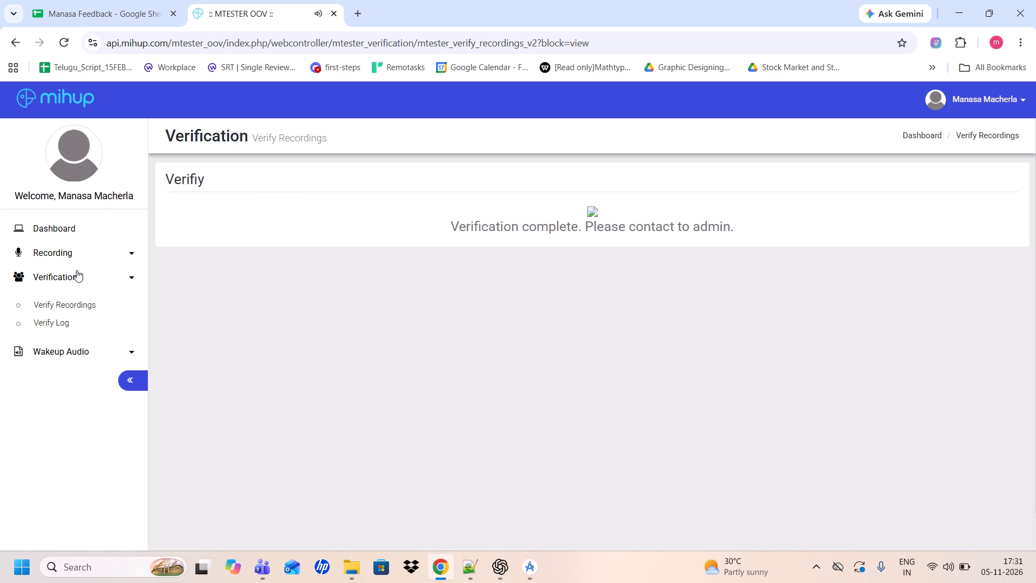
# Open the dashboard to check the accepted and re-recording totals.
pyautogui.click(69, 231)
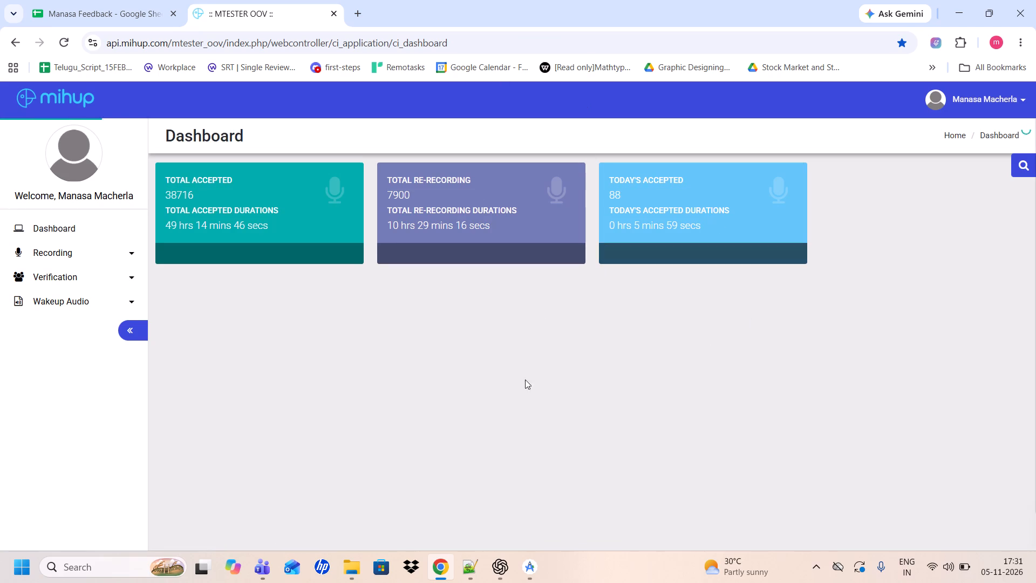
# Open the re-recording log and examine the entries' dates and topics on pages 1 to 5, returning to page 3.
pyautogui.click(77, 257)
pyautogui.click(77, 285)
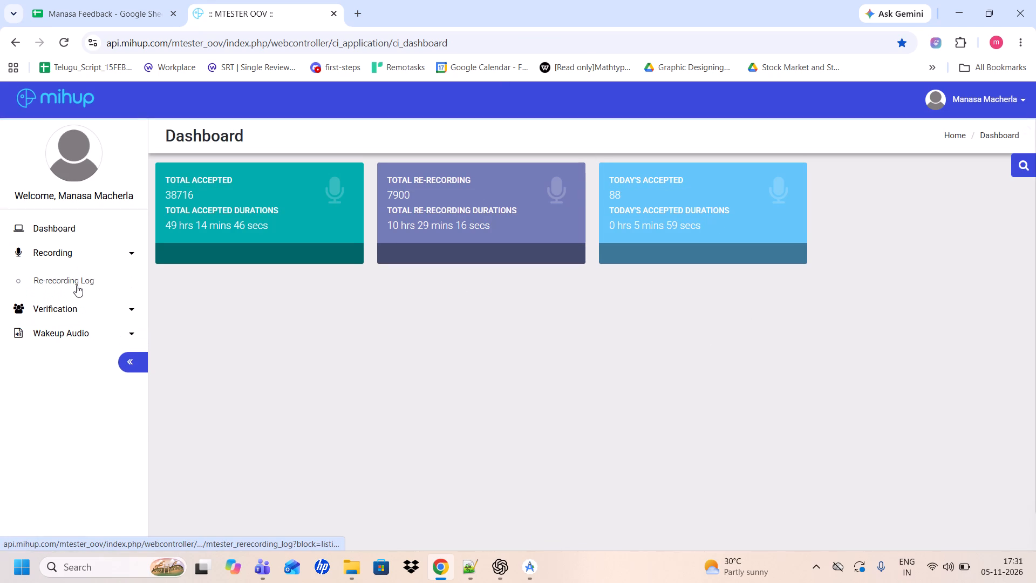
pyautogui.scroll(-2, 612, 371)
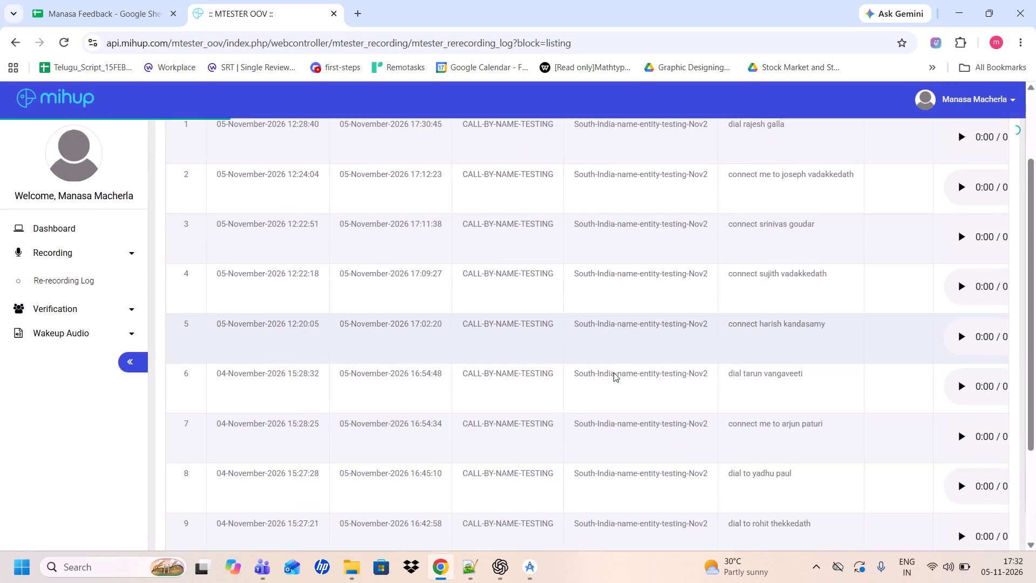
pyautogui.scroll(-3, 615, 373)
pyautogui.click(885, 516)
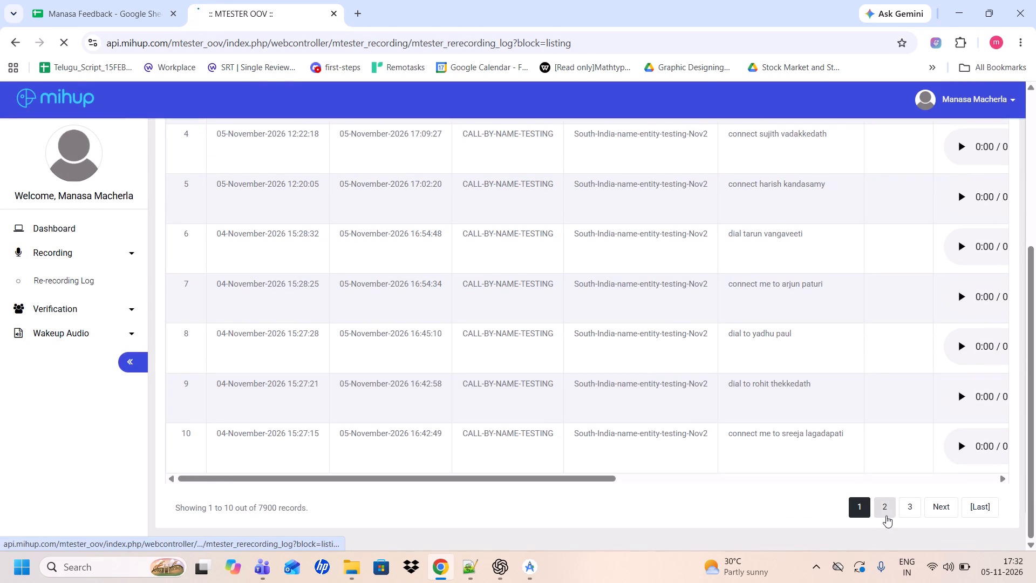
pyautogui.scroll(-5, 746, 442)
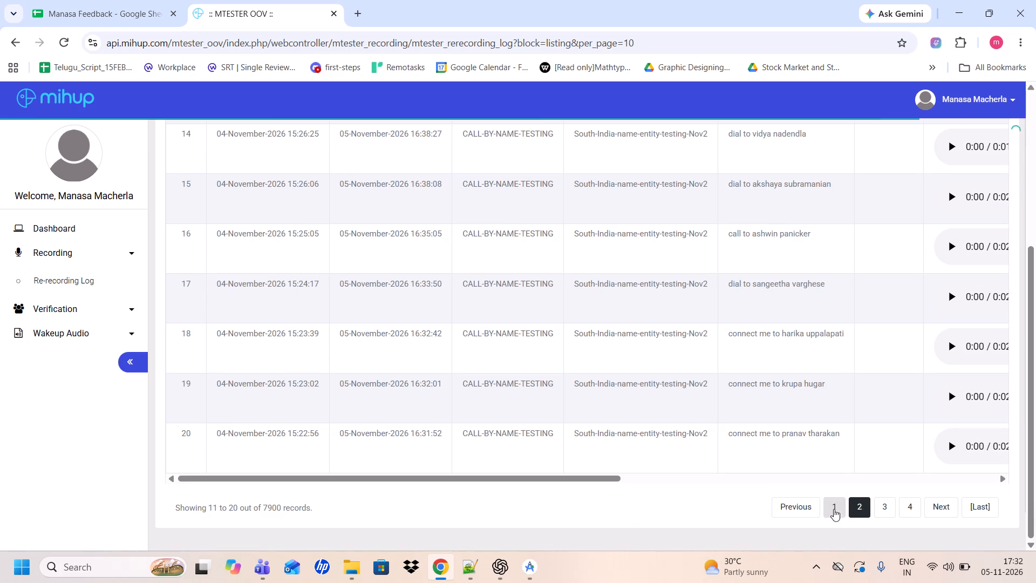
pyautogui.click(887, 508)
pyautogui.scroll(-6, 527, 276)
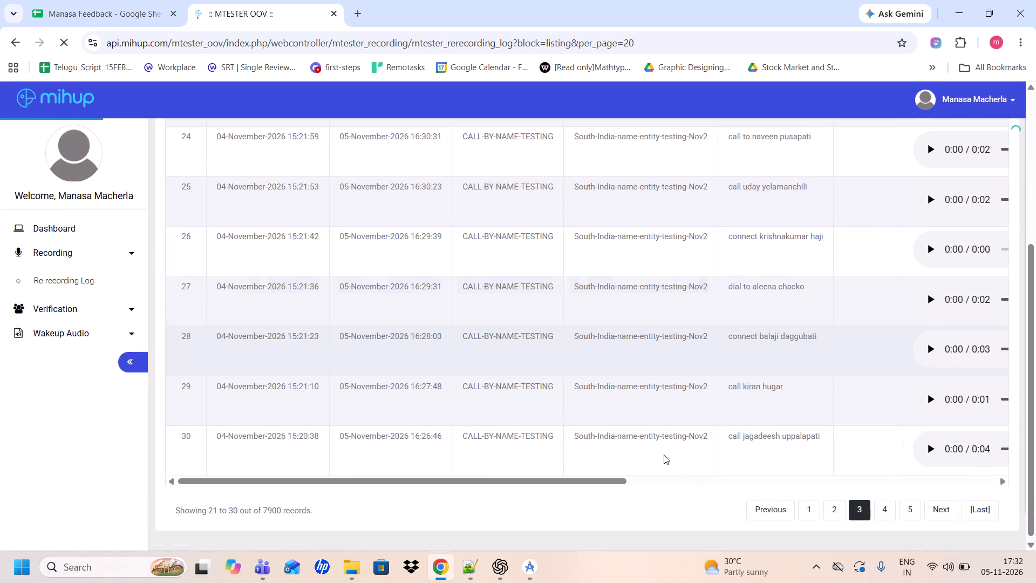
pyautogui.click(910, 512)
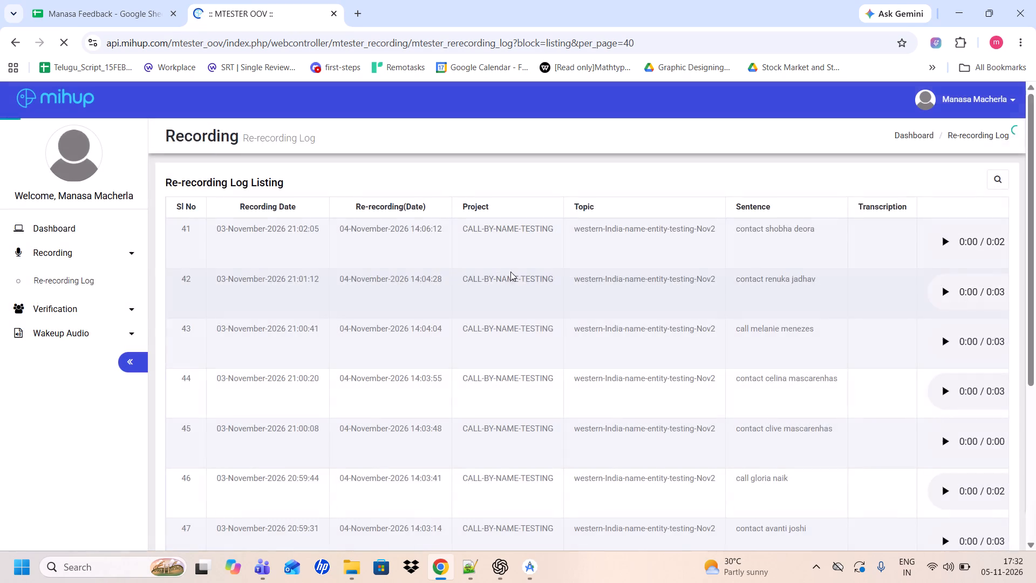
pyautogui.scroll(-5, 544, 325)
pyautogui.click(833, 505)
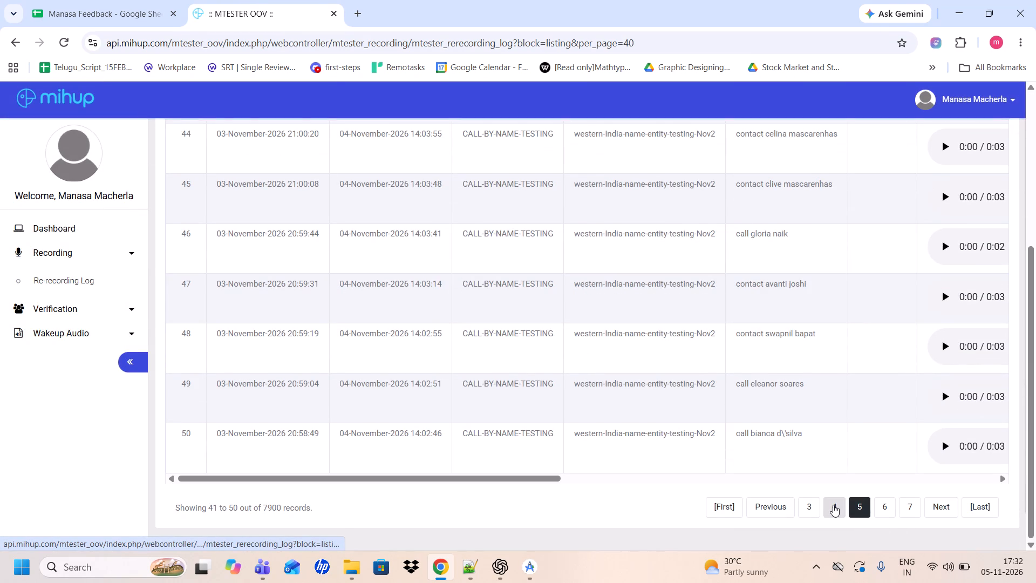
pyautogui.scroll(-5, 549, 270)
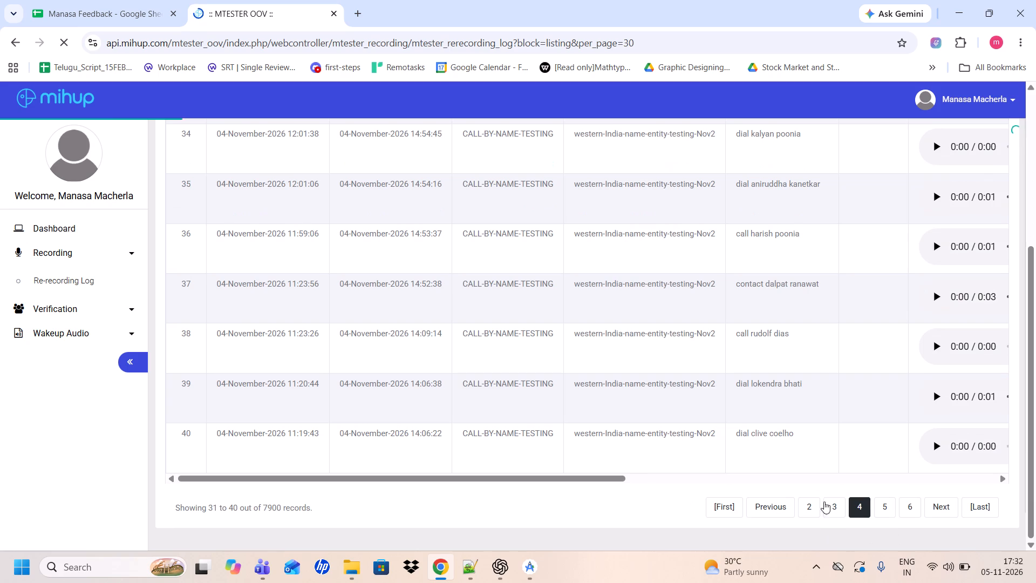
pyautogui.click(842, 514)
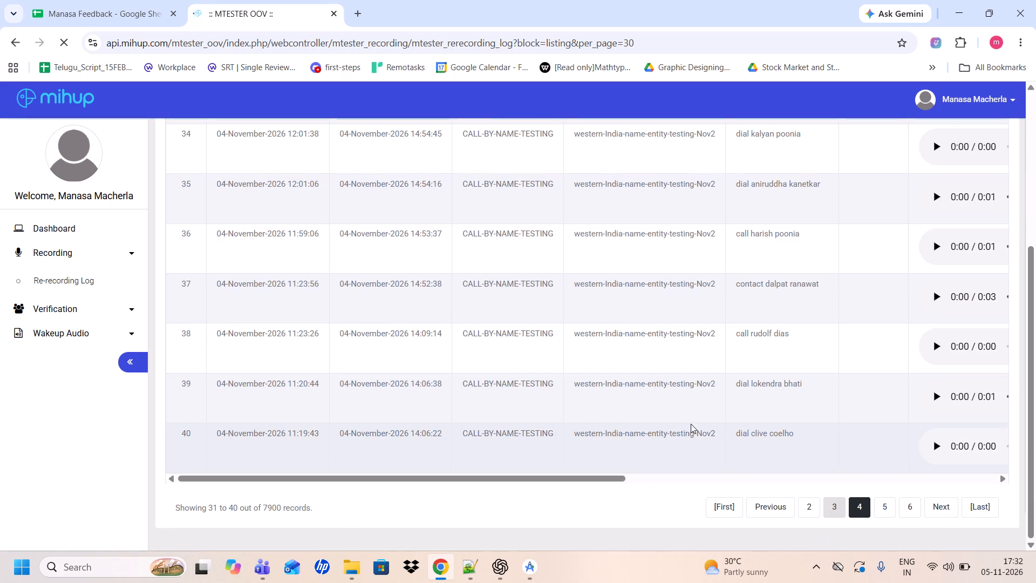
pyautogui.click(837, 512)
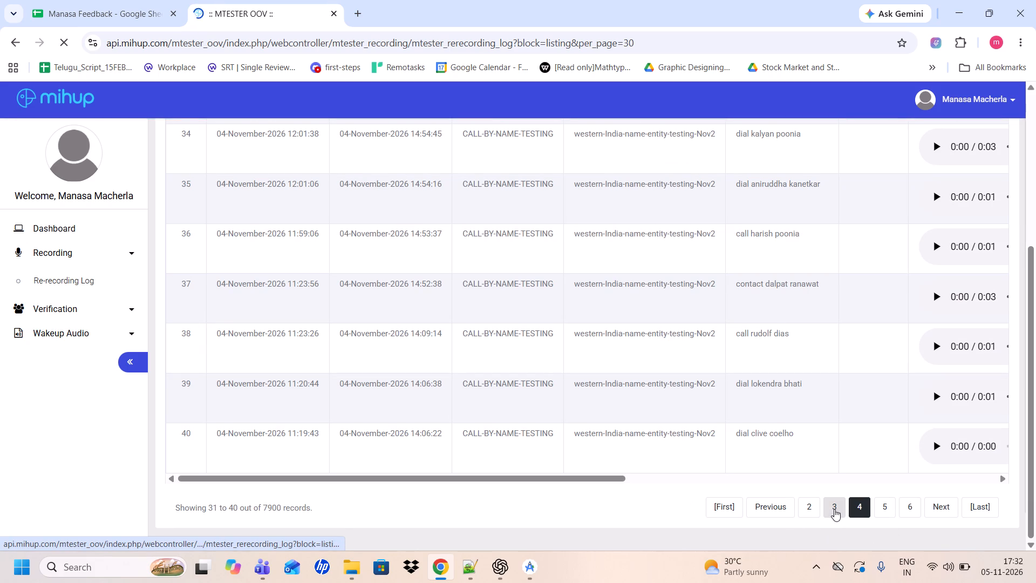
pyautogui.scroll(6, 623, 400)
pyautogui.scroll(-6, 651, 435)
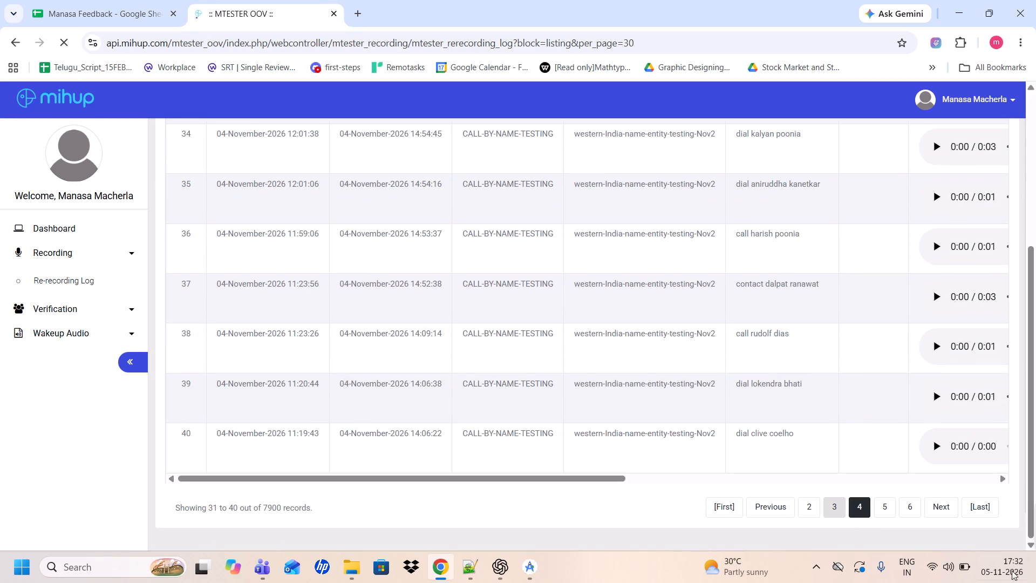
pyautogui.scroll(-6, 533, 396)
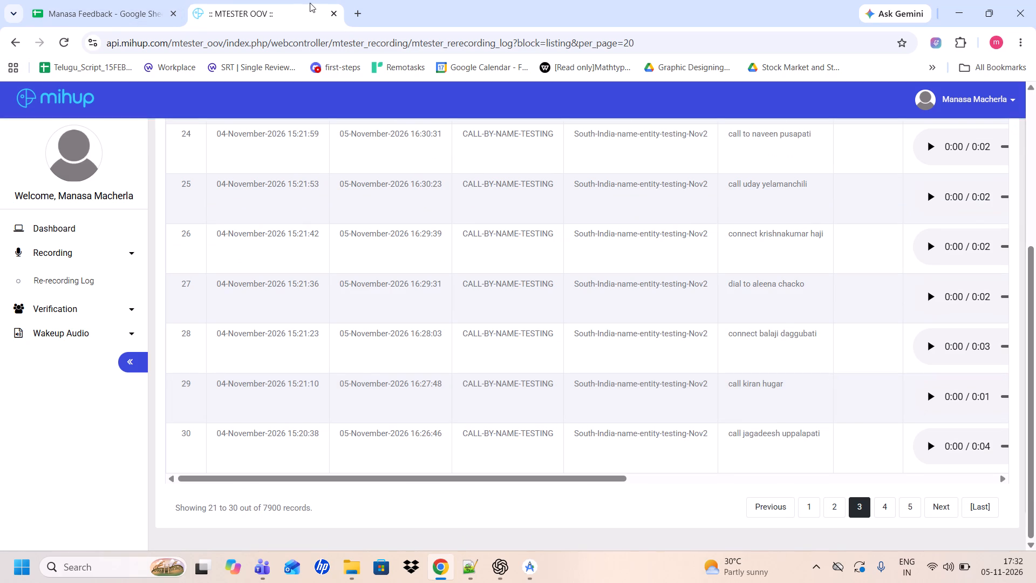
# Close the re-recording log's browser tab, returning to the Manasa Feedback spreadsheet.
pyautogui.click(331, 15)
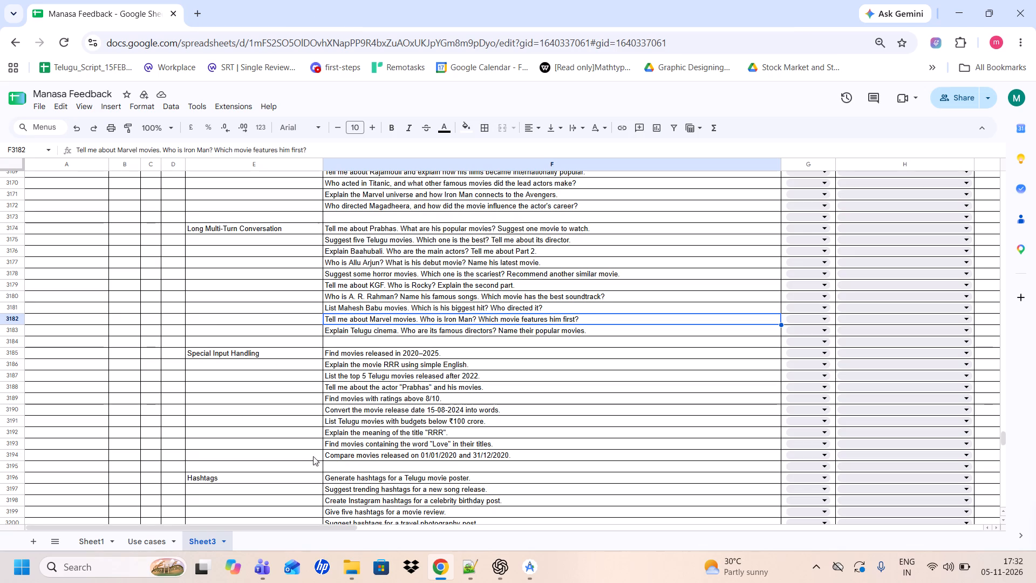
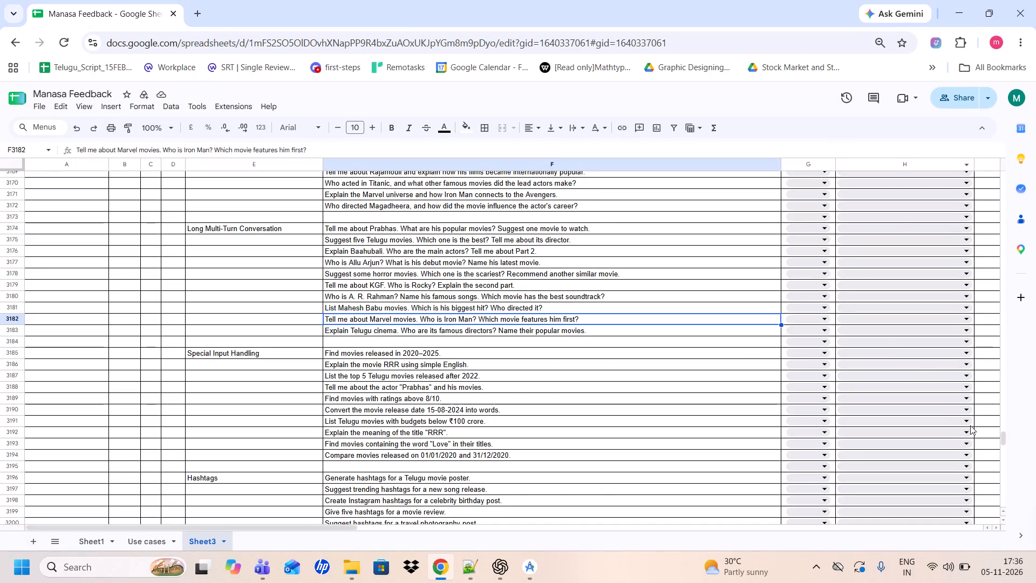
# Set the status to OK for the last two Multiple Domains in One Query prompts, rows 3149 and 3150.
pyautogui.scroll(7, 747, 341)
pyautogui.scroll(-1, 718, 354)
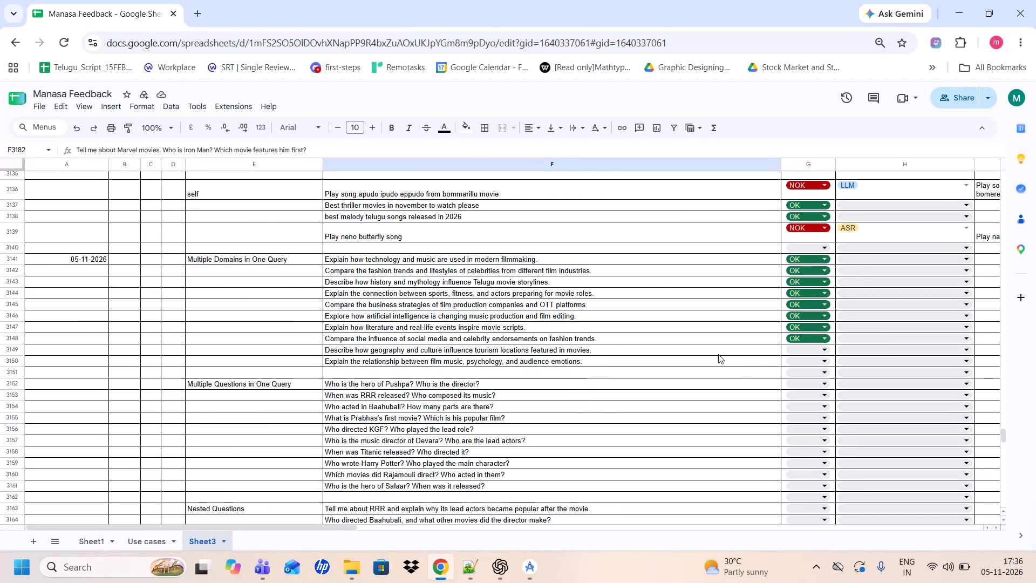
pyautogui.click(726, 350)
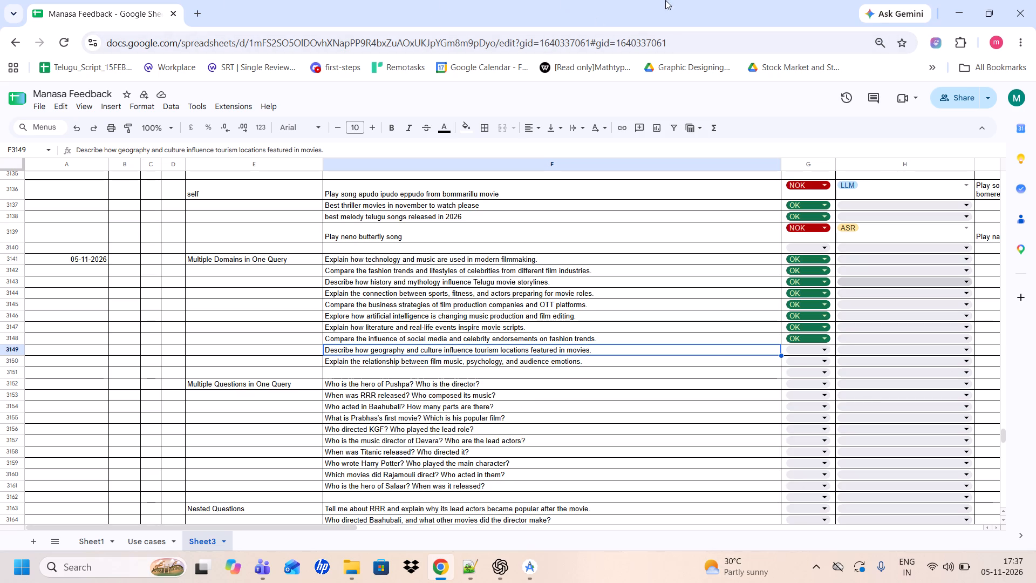
pyautogui.scroll(-2, 673, 36)
pyautogui.scroll(3, 437, 0)
pyautogui.click(813, 347)
pyautogui.click(808, 364)
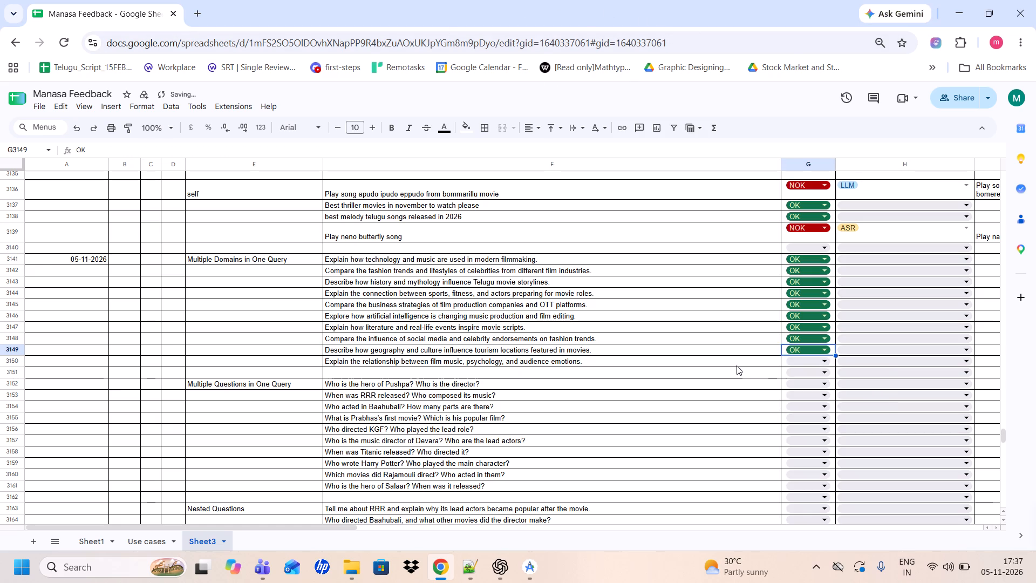
pyautogui.click(736, 365)
pyautogui.tripleClick(1003, 520)
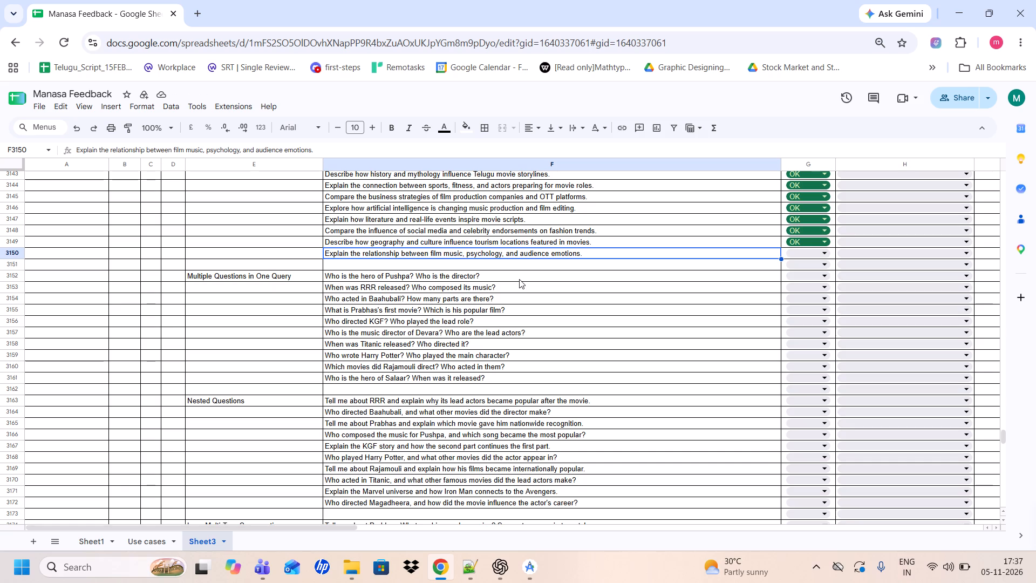
pyautogui.click(808, 251)
pyautogui.click(803, 266)
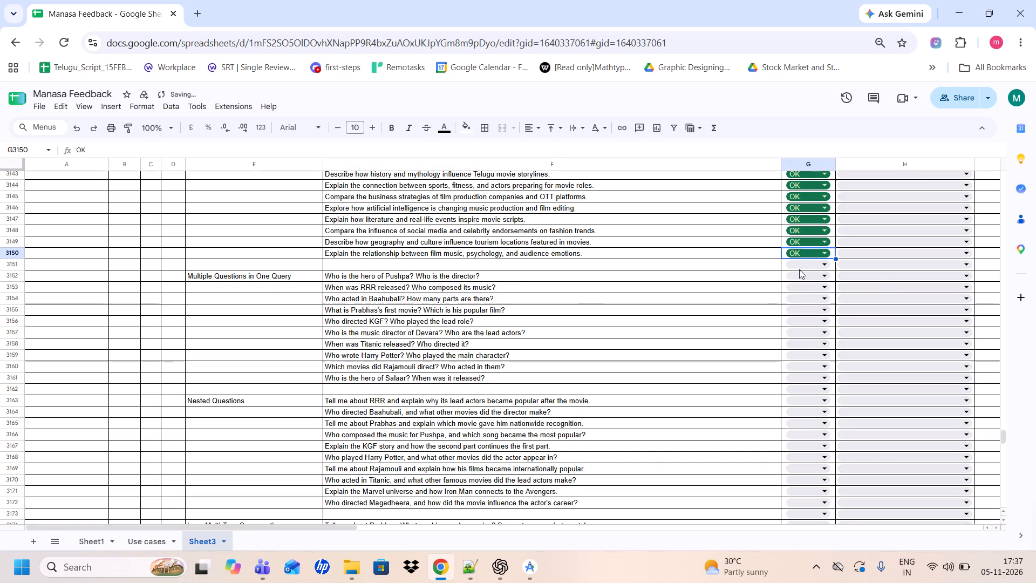
# Set the status to OK for the Pushpa and RRR prompts under Multiple Questions in One Query, rows 3152 and 3153.
pyautogui.doubleClick(1001, 523)
pyautogui.click(1001, 523)
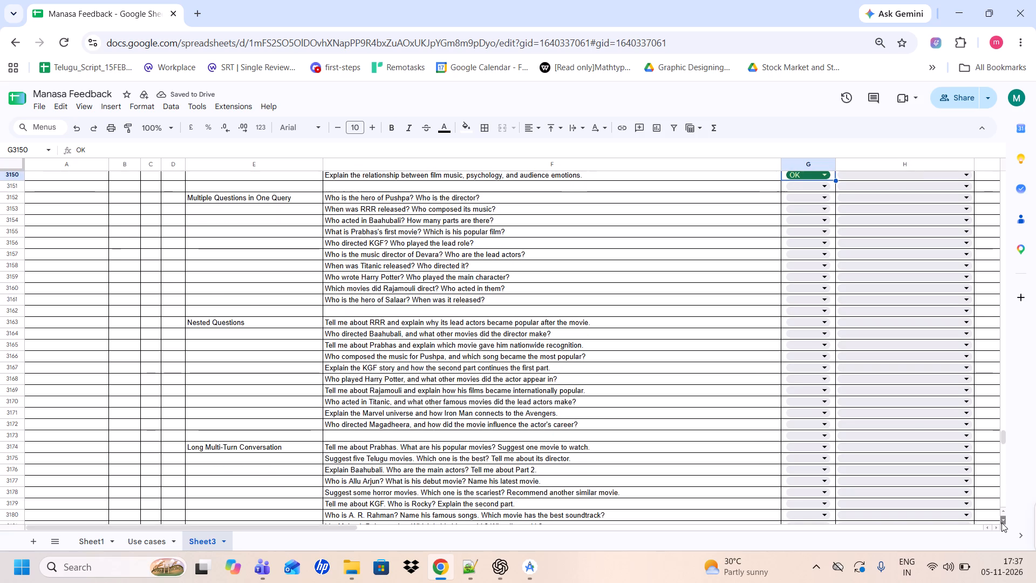
pyautogui.click(459, 195)
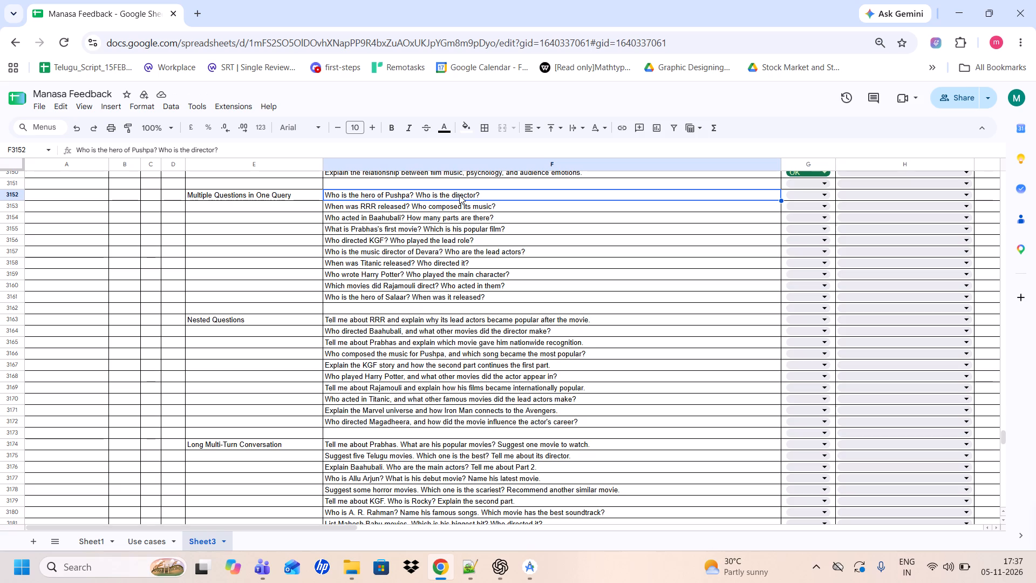
pyautogui.click(813, 196)
pyautogui.click(810, 209)
pyautogui.click(758, 207)
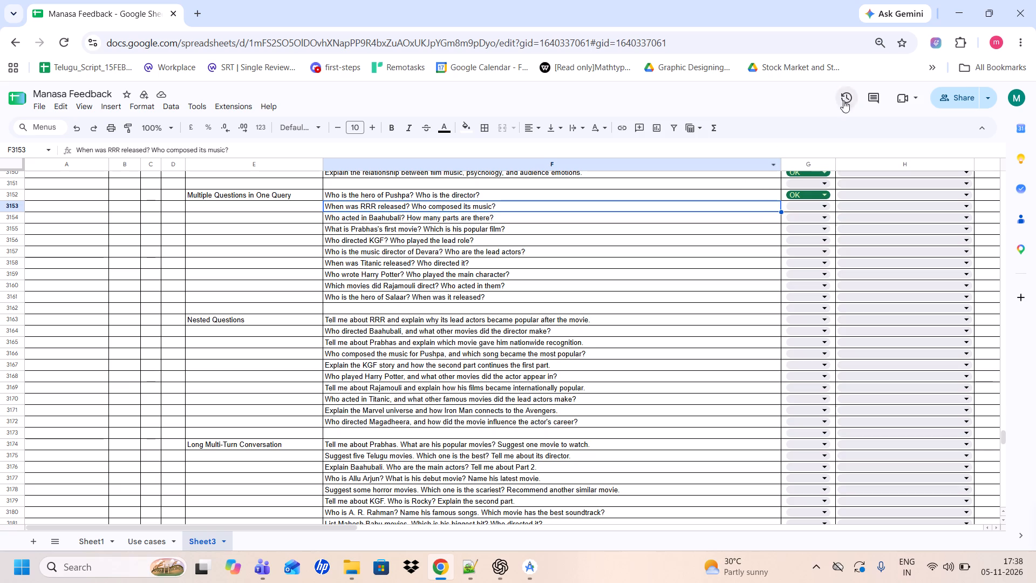
pyautogui.click(817, 204)
pyautogui.click(814, 219)
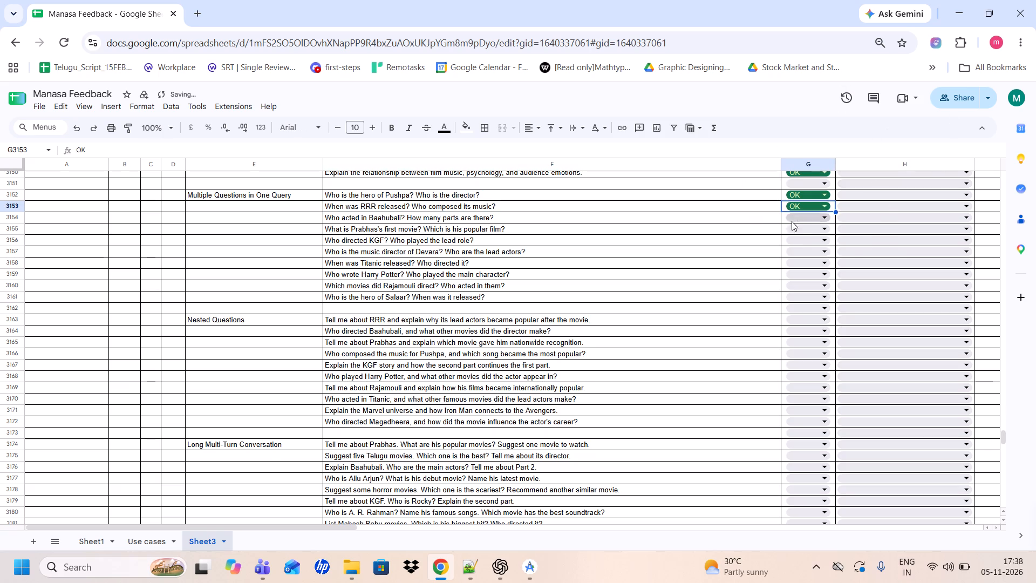
# Set the status of the Baahubali prompt in row 3154 to OK and select the Prabhas prompt in row 3155.
pyautogui.click(752, 216)
pyautogui.scroll(3, 614, 296)
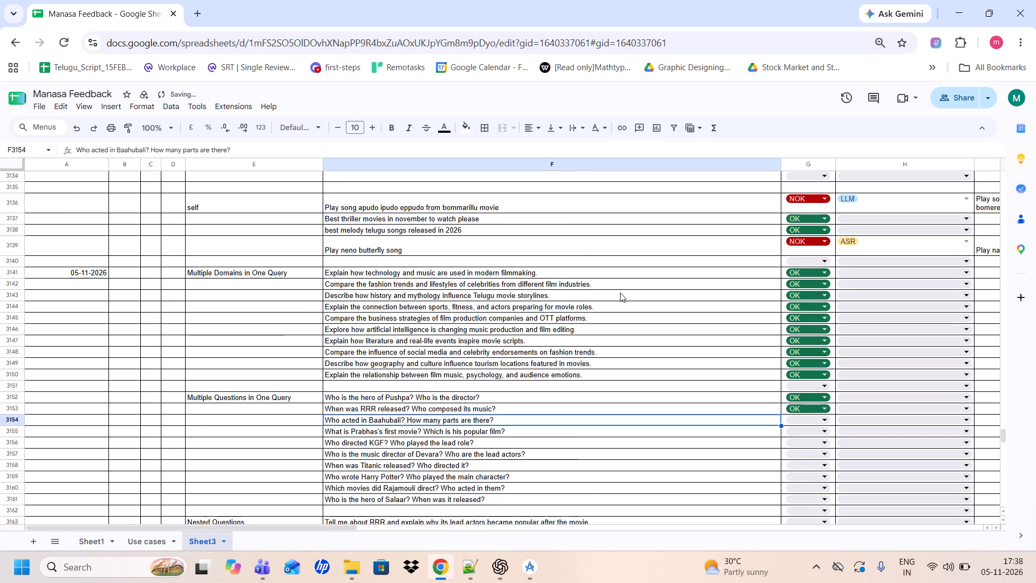
pyautogui.scroll(-19, 622, 296)
pyautogui.scroll(9, 625, 297)
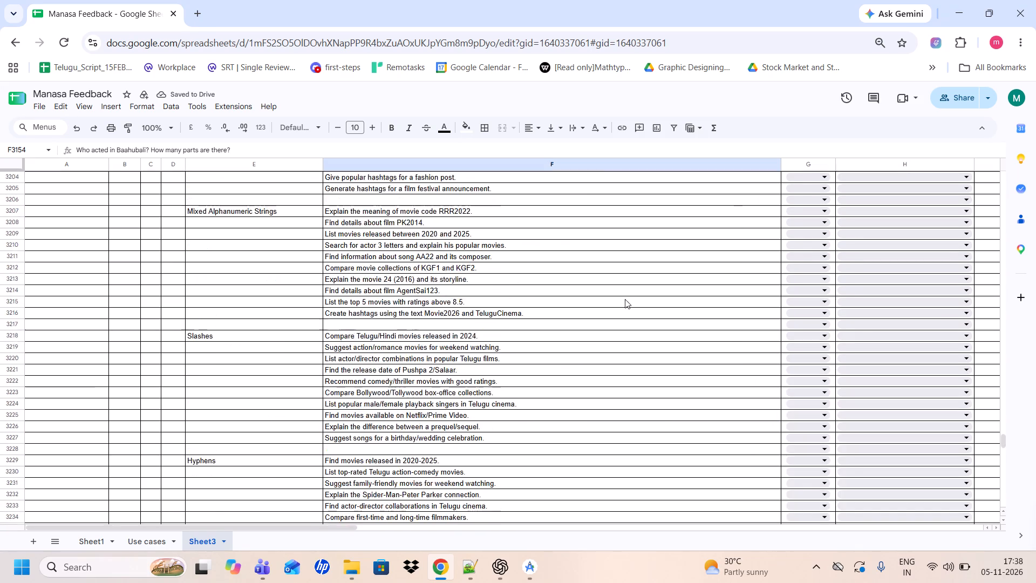
pyautogui.scroll(9, 625, 299)
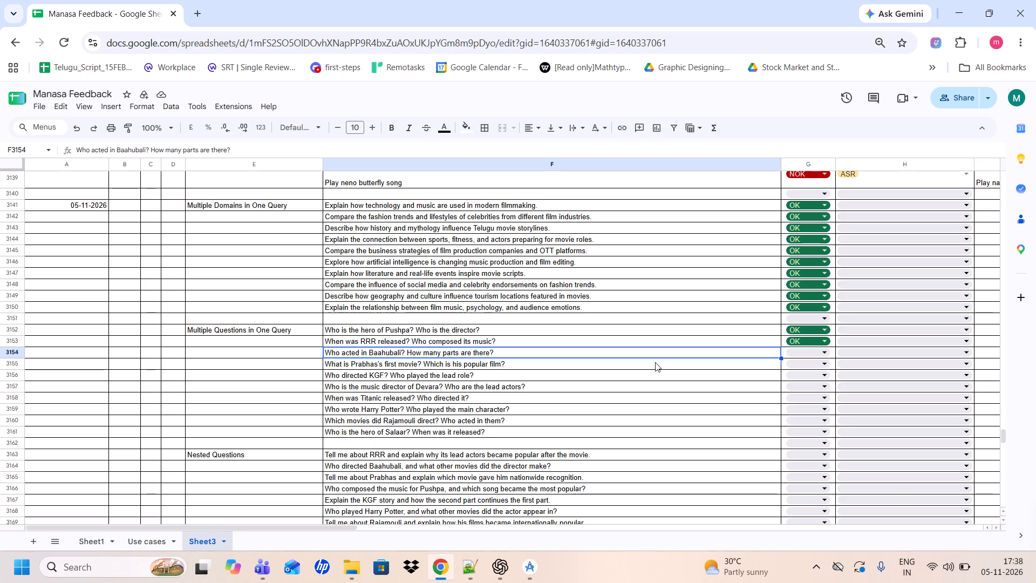
pyautogui.scroll(-2, 761, 372)
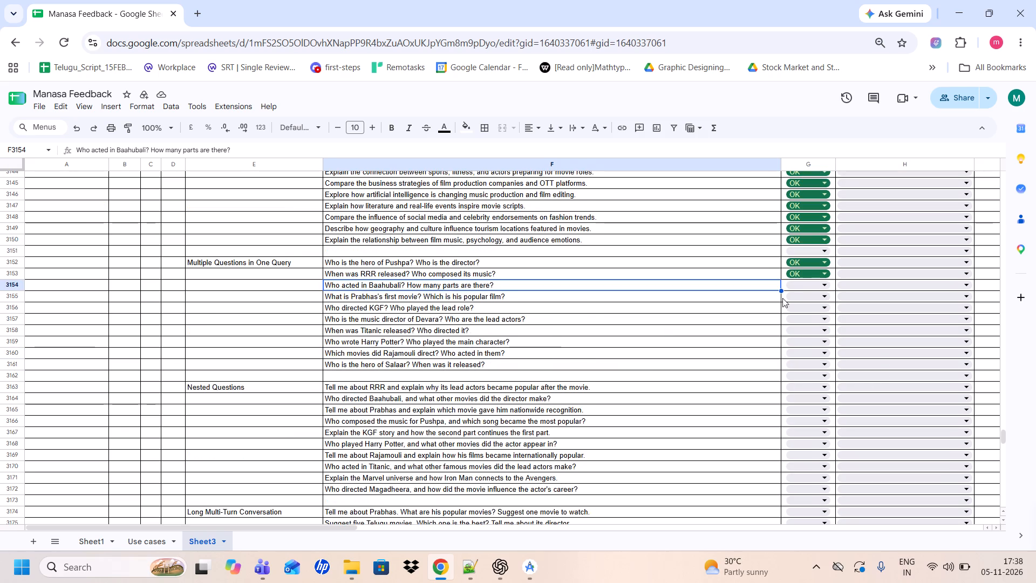
pyautogui.click(819, 214)
pyautogui.click(812, 229)
pyautogui.click(773, 233)
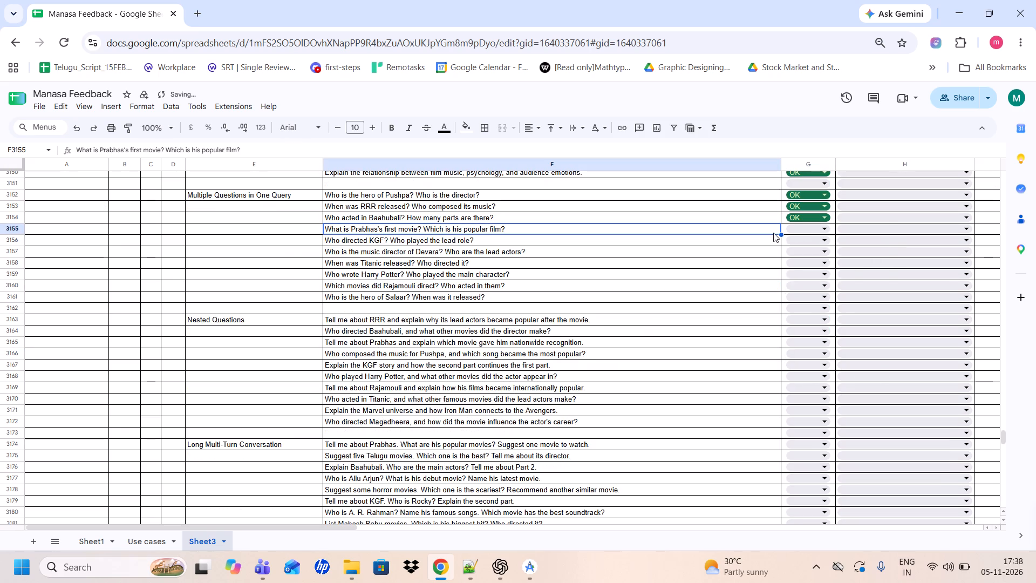
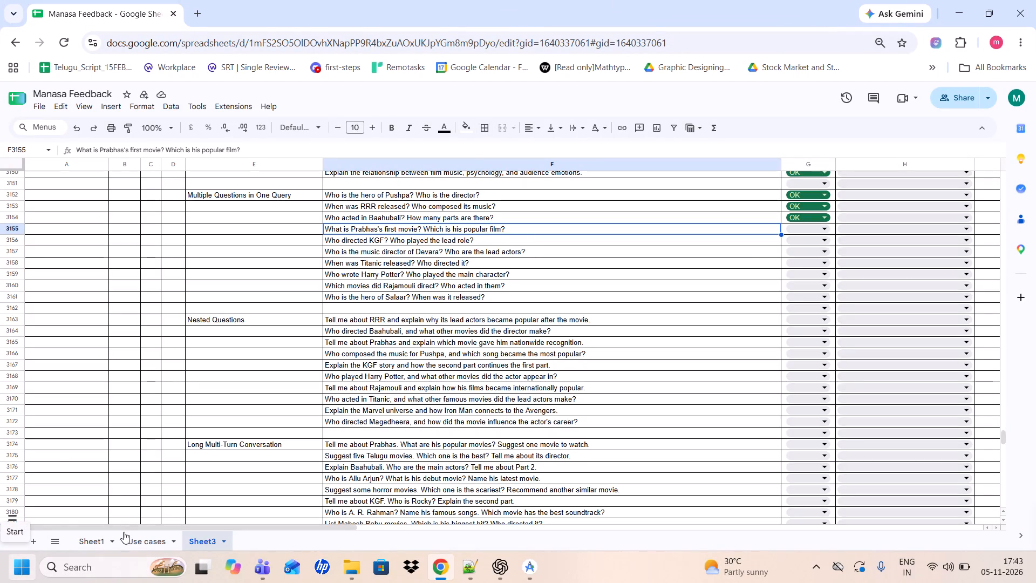
# Check the Prabhas query's log entries in Android Studio's Logcat and set its status in spreadsheet row 3155 to OK.
pyautogui.click(532, 573)
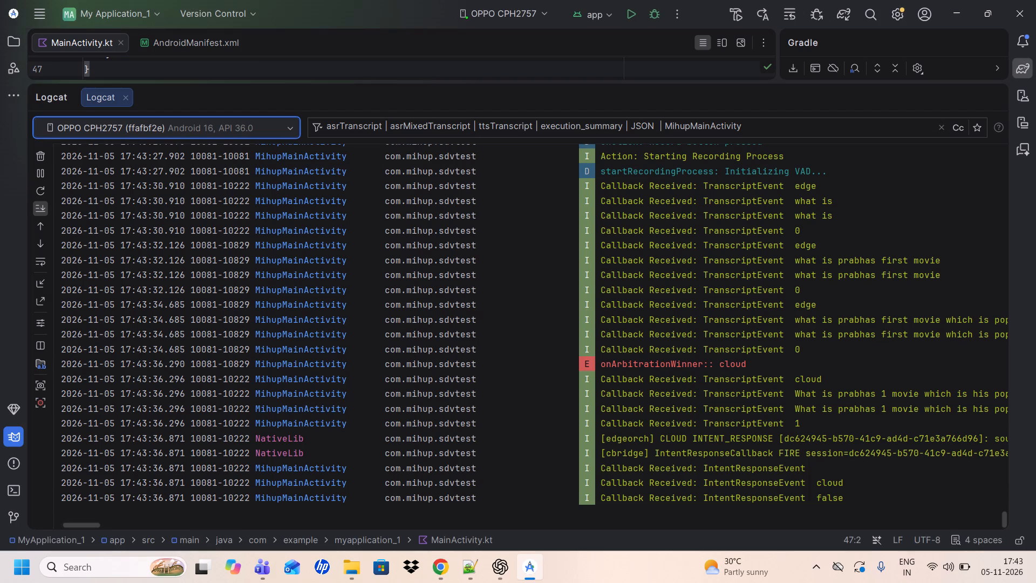
pyautogui.scroll(-4, 749, 438)
pyautogui.moveTo(92, 525); pyautogui.dragTo(100, 524)
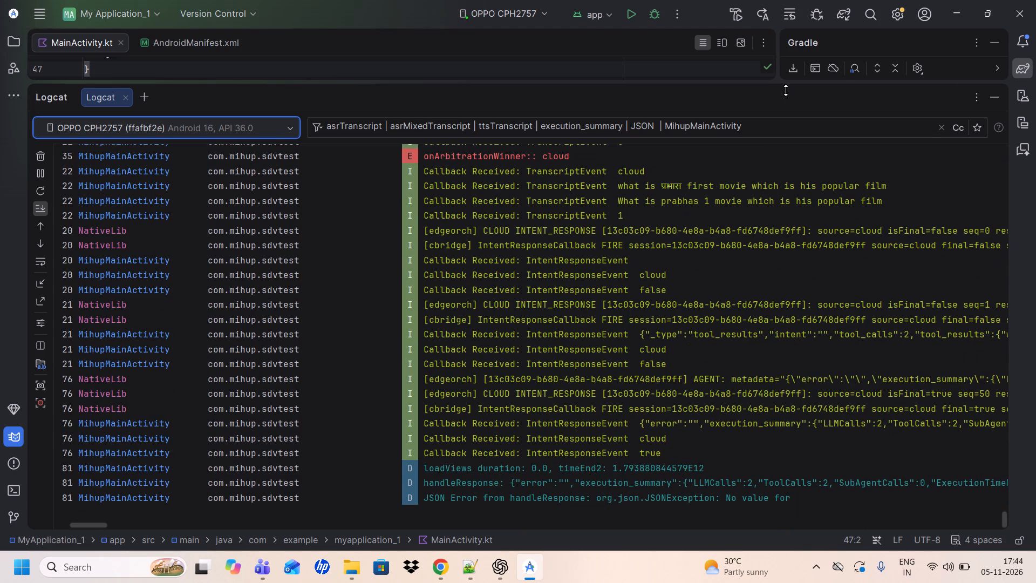
pyautogui.click(945, 18)
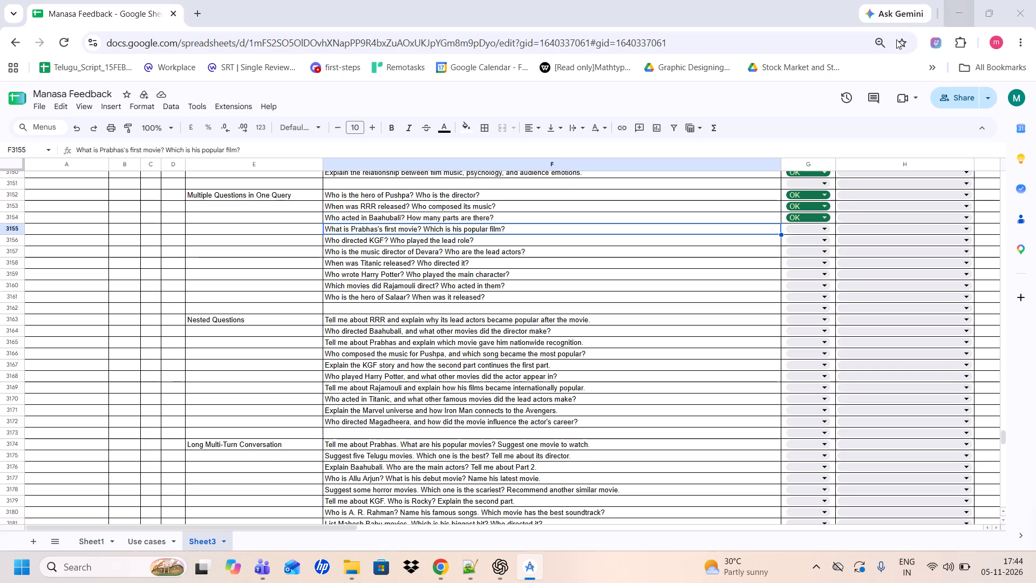
pyautogui.click(817, 228)
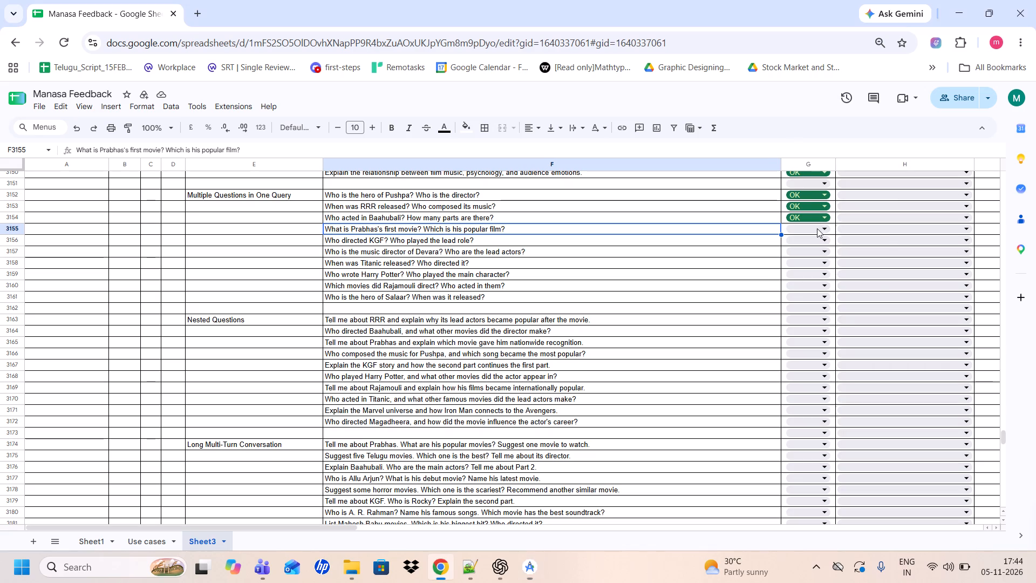
pyautogui.click(805, 246)
pyautogui.click(756, 242)
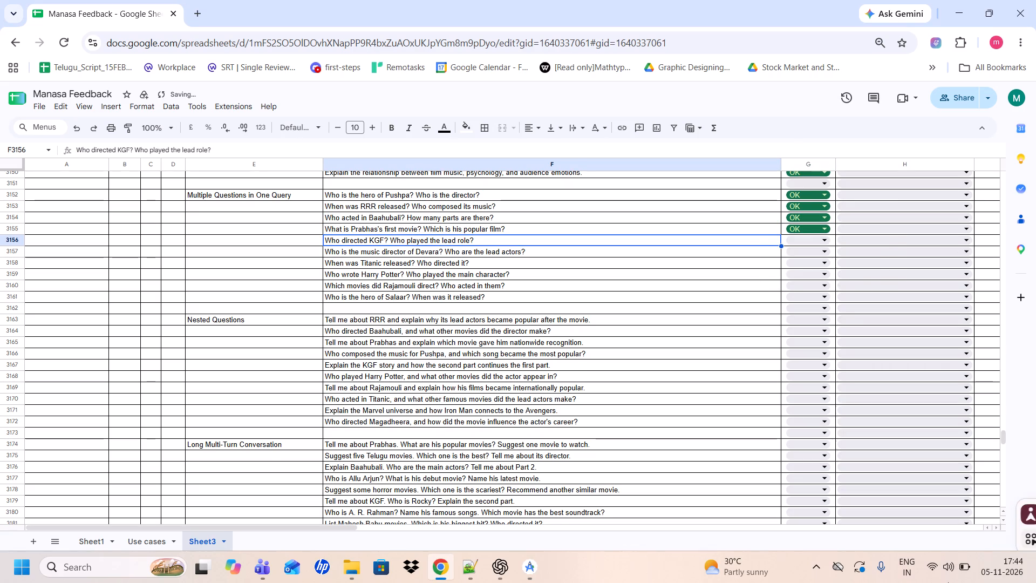
# Set the status to OK for the KGF, Devara and Titanic prompts under Multiple Questions in One Query, rows 3156 to 3158.
pyautogui.click(1004, 522)
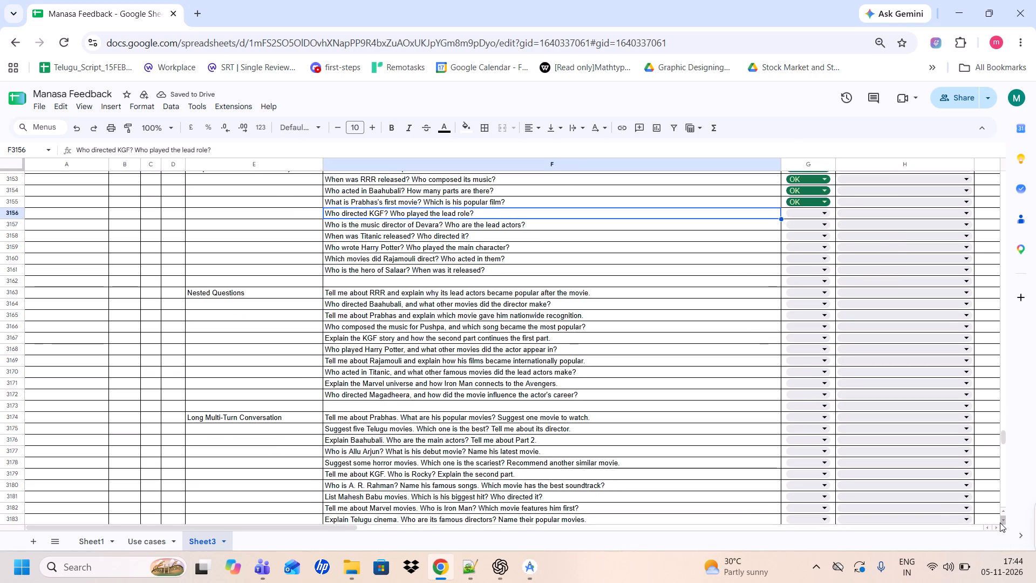
pyautogui.click(996, 530)
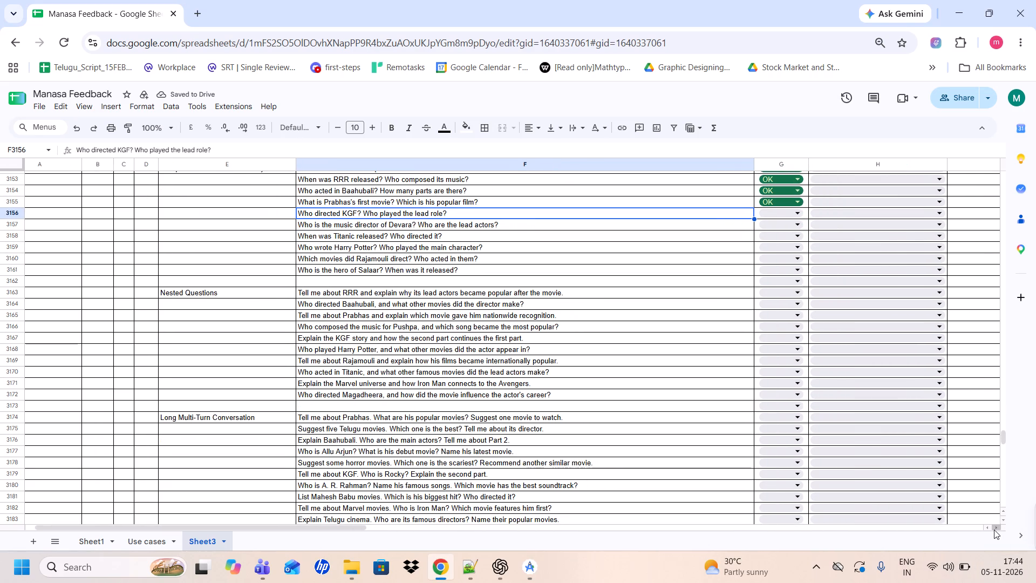
pyautogui.click(994, 530)
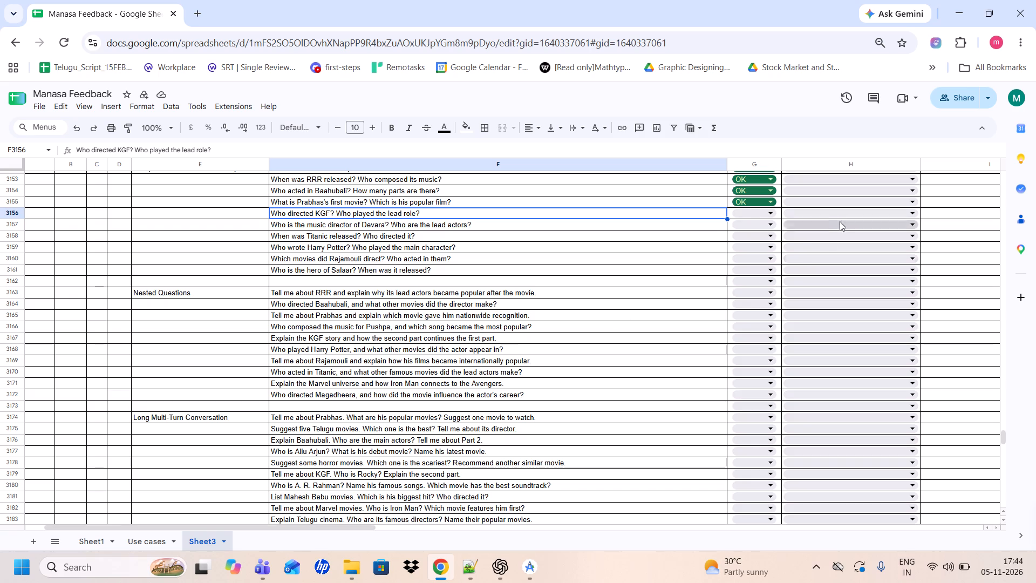
pyautogui.click(764, 215)
pyautogui.click(757, 231)
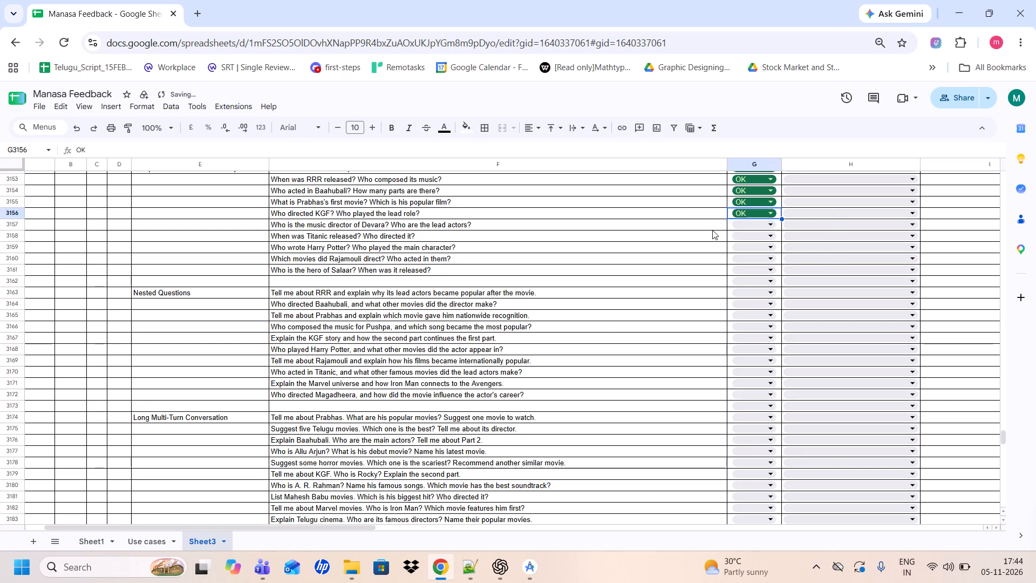
pyautogui.click(712, 230)
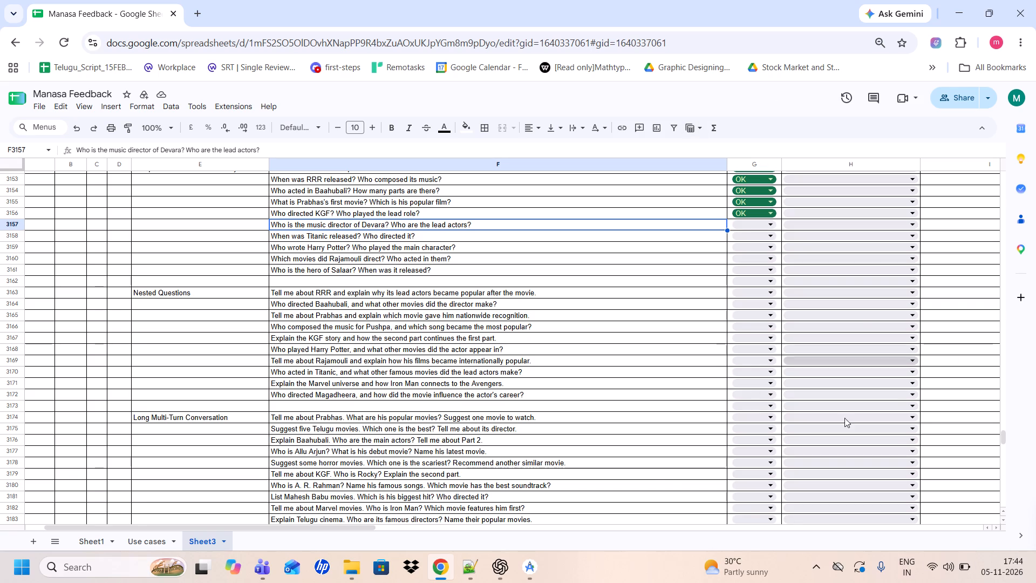
pyautogui.click(767, 228)
pyautogui.click(755, 237)
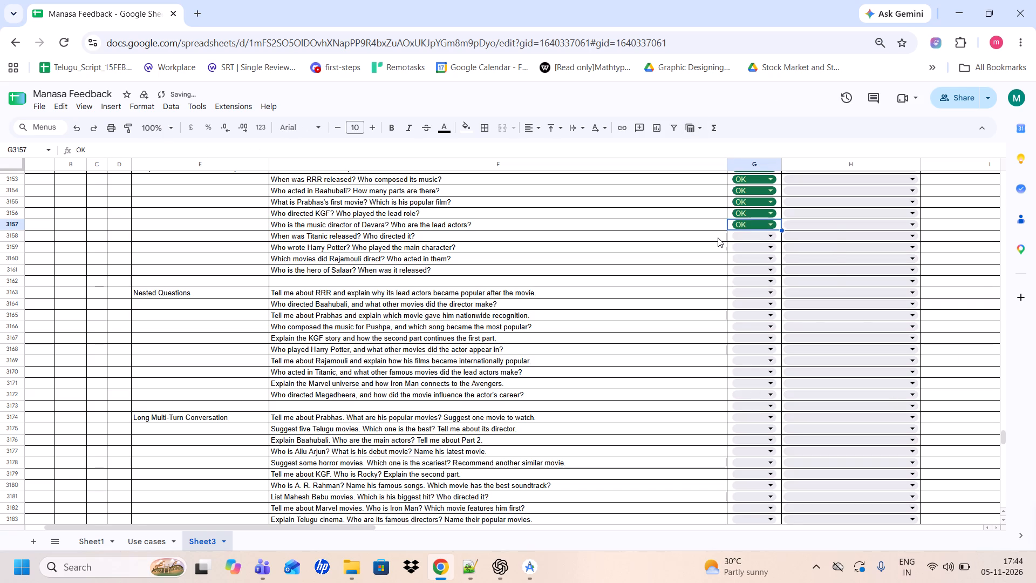
pyautogui.click(717, 238)
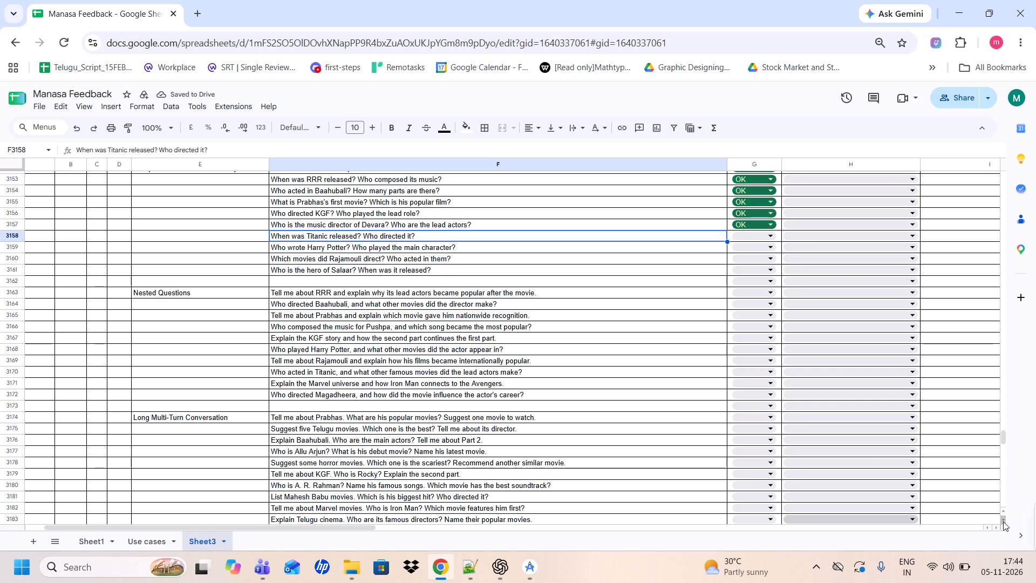
pyautogui.click(1003, 521)
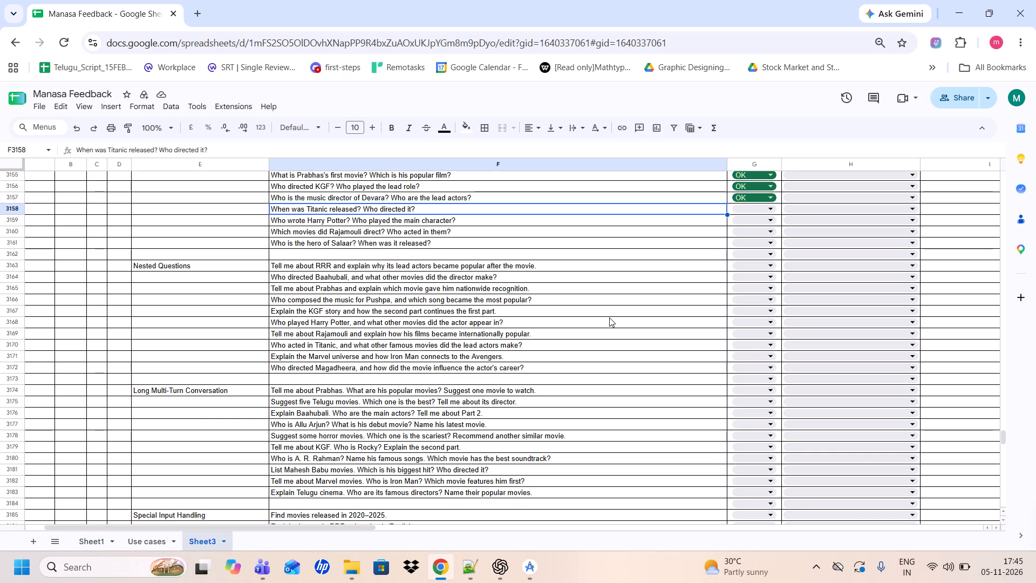
pyautogui.click(759, 212)
pyautogui.click(752, 219)
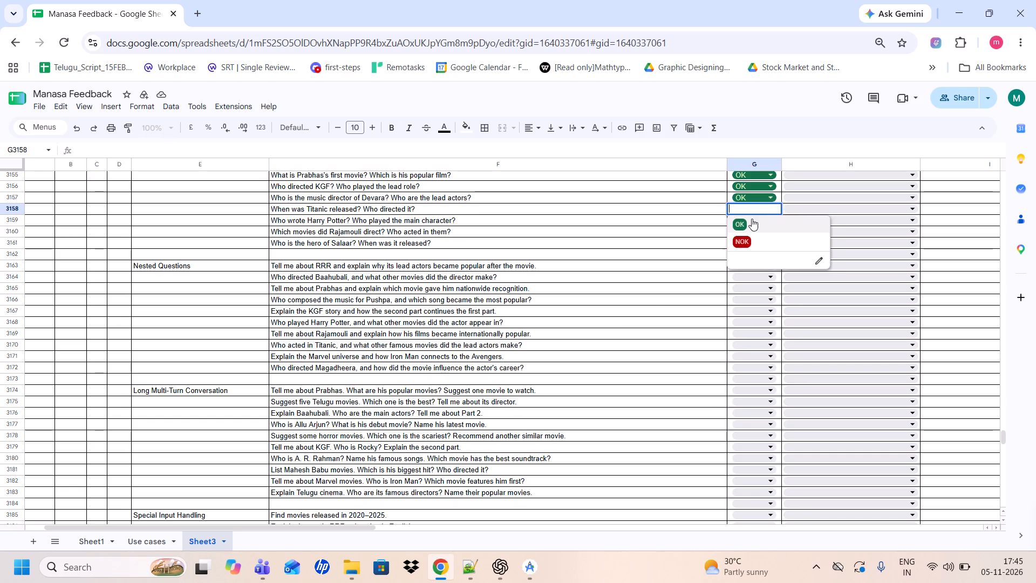
pyautogui.click(699, 222)
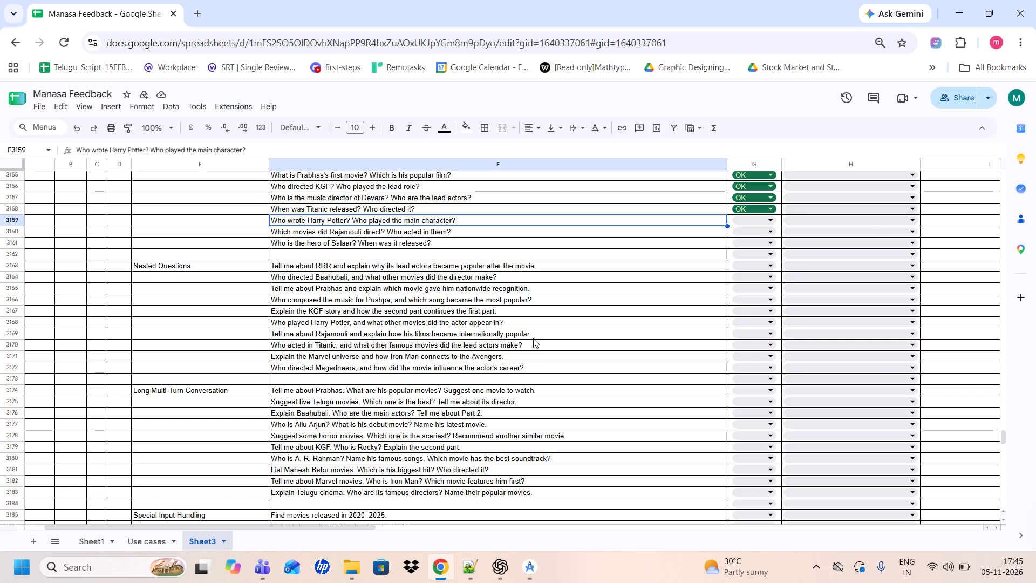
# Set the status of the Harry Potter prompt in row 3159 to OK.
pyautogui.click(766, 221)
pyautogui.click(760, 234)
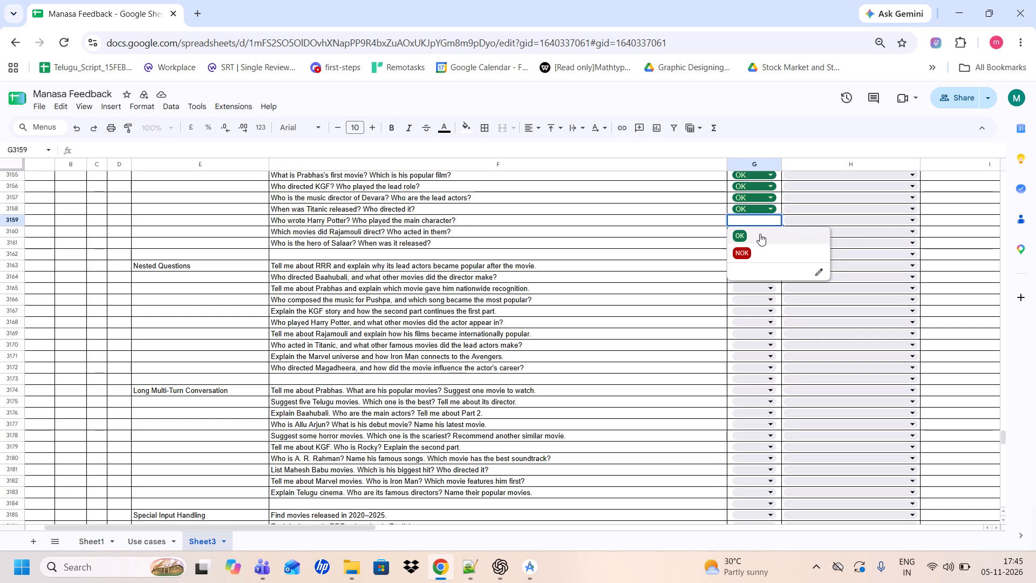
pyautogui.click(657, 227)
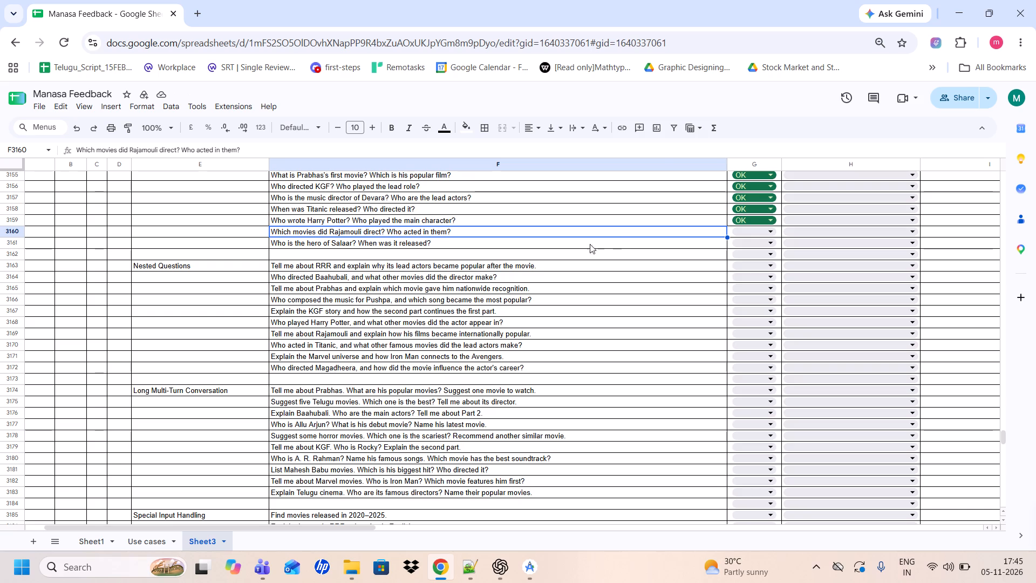
# Change the Harry Potter prompt's status in row 3159 to NOK and set its issue category to ASR.
pyautogui.click(763, 223)
pyautogui.click(764, 252)
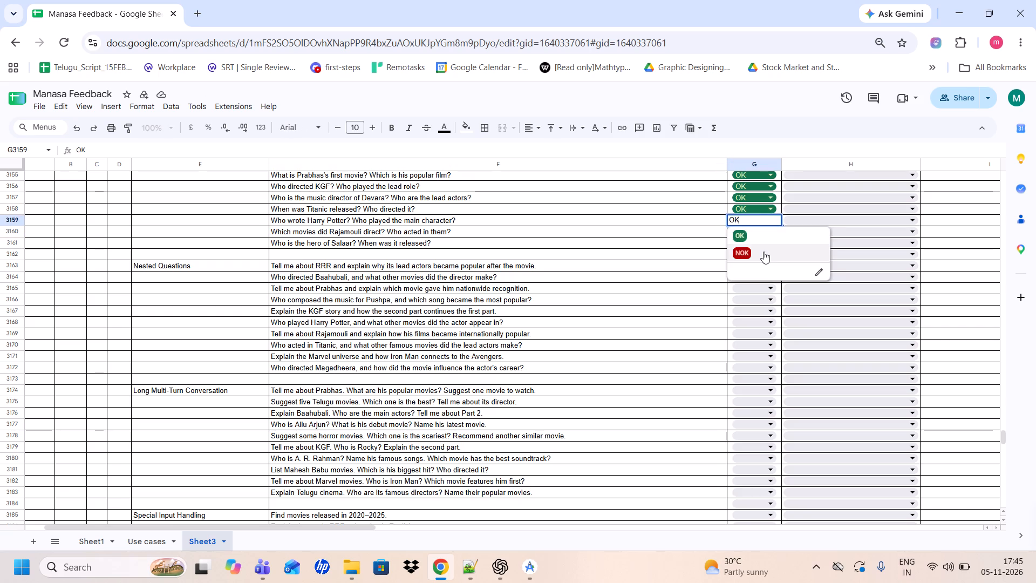
pyautogui.click(827, 220)
pyautogui.click(810, 255)
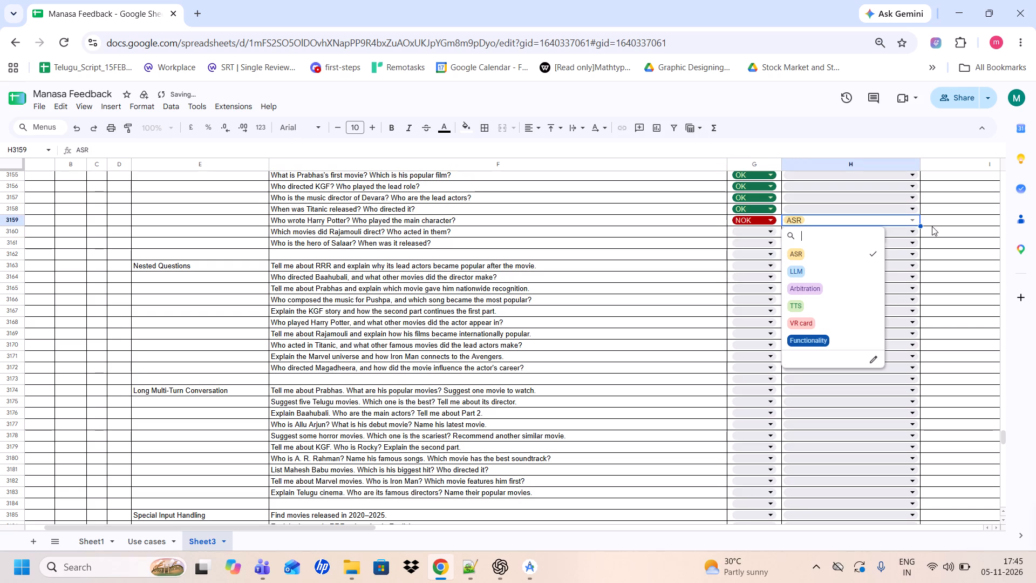
pyautogui.click(933, 226)
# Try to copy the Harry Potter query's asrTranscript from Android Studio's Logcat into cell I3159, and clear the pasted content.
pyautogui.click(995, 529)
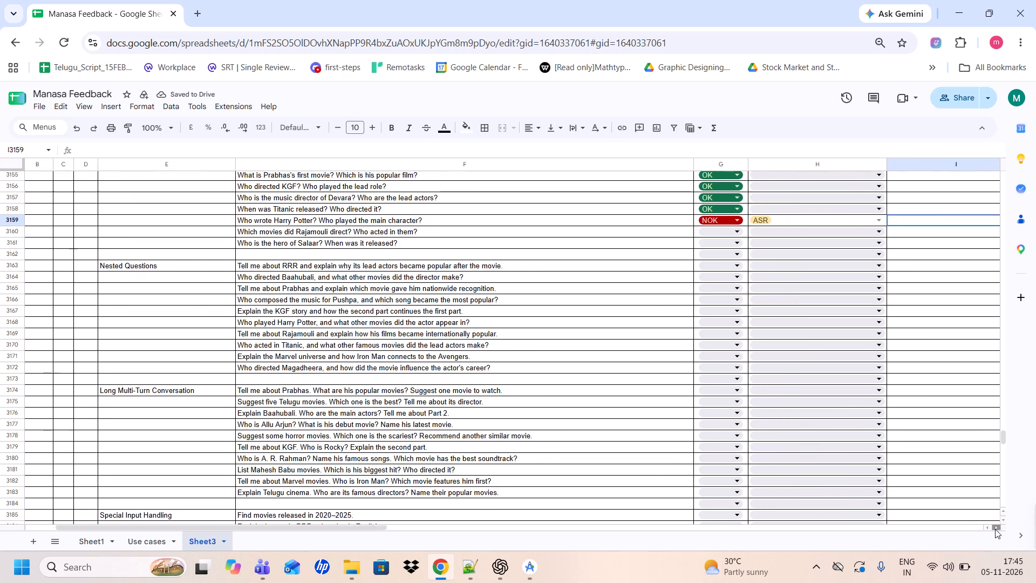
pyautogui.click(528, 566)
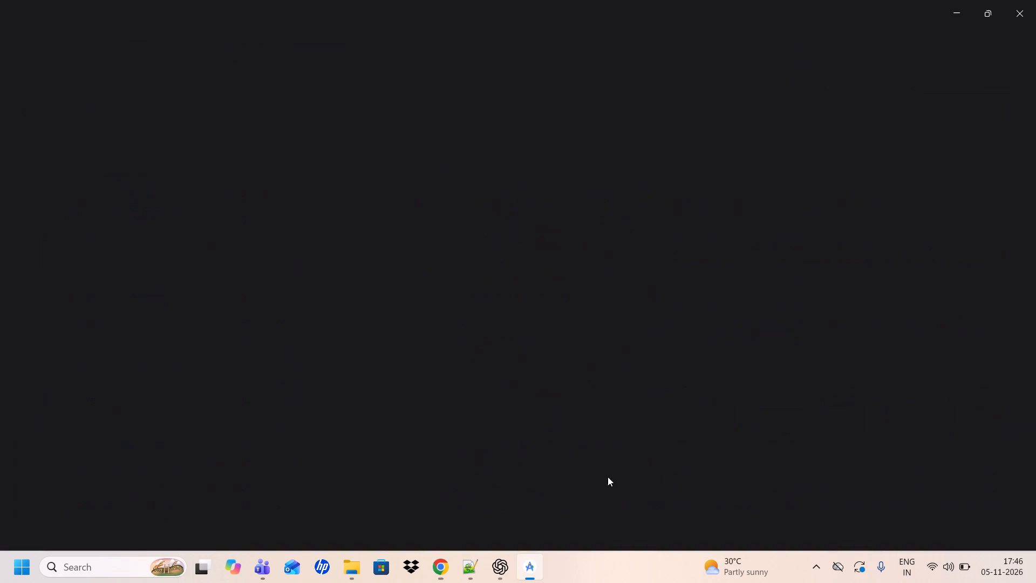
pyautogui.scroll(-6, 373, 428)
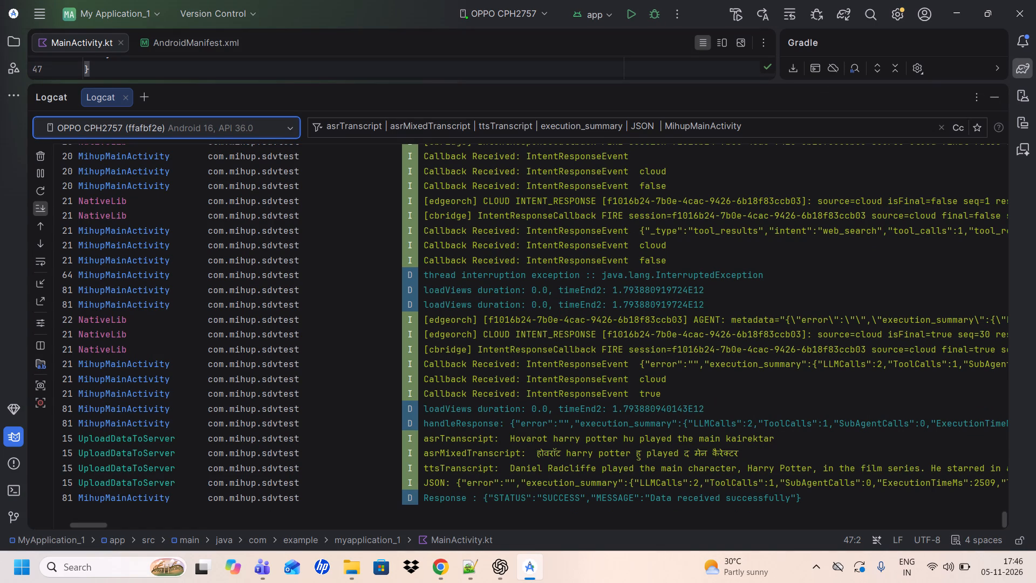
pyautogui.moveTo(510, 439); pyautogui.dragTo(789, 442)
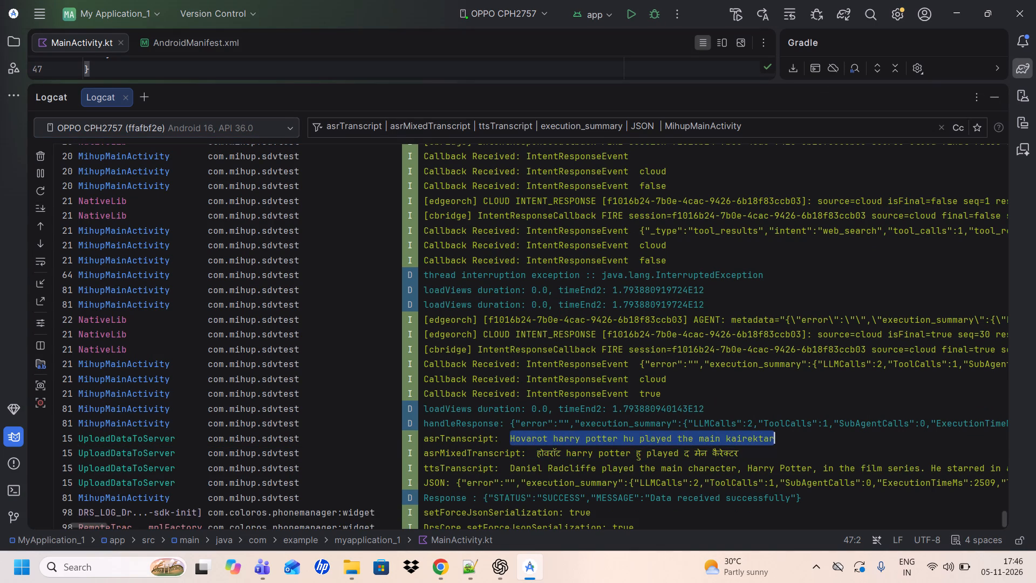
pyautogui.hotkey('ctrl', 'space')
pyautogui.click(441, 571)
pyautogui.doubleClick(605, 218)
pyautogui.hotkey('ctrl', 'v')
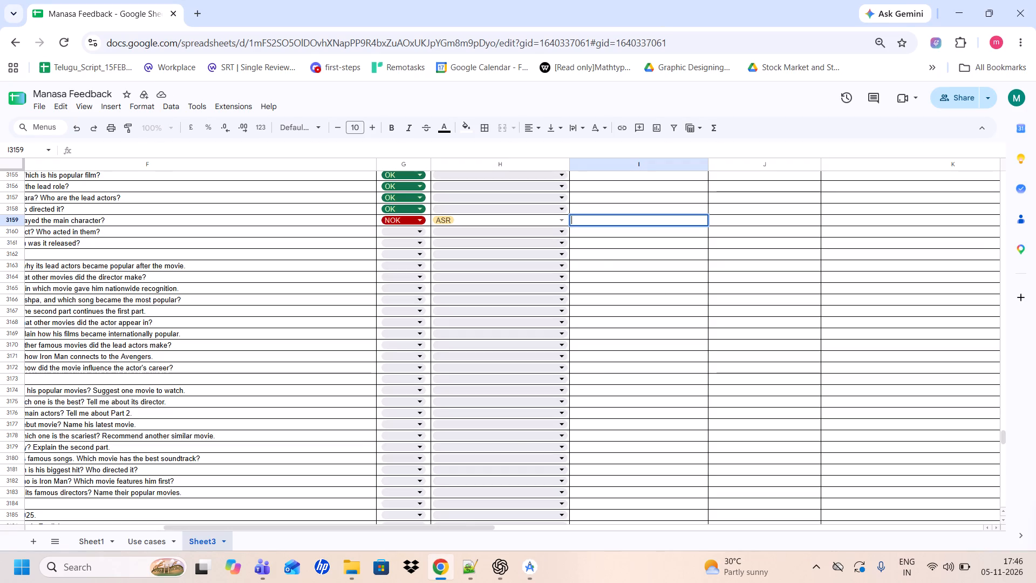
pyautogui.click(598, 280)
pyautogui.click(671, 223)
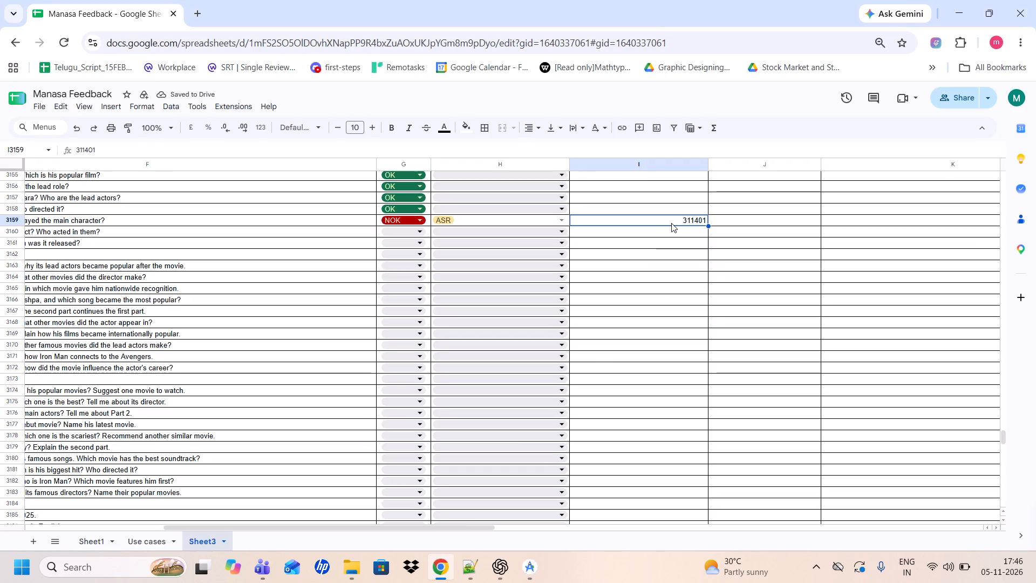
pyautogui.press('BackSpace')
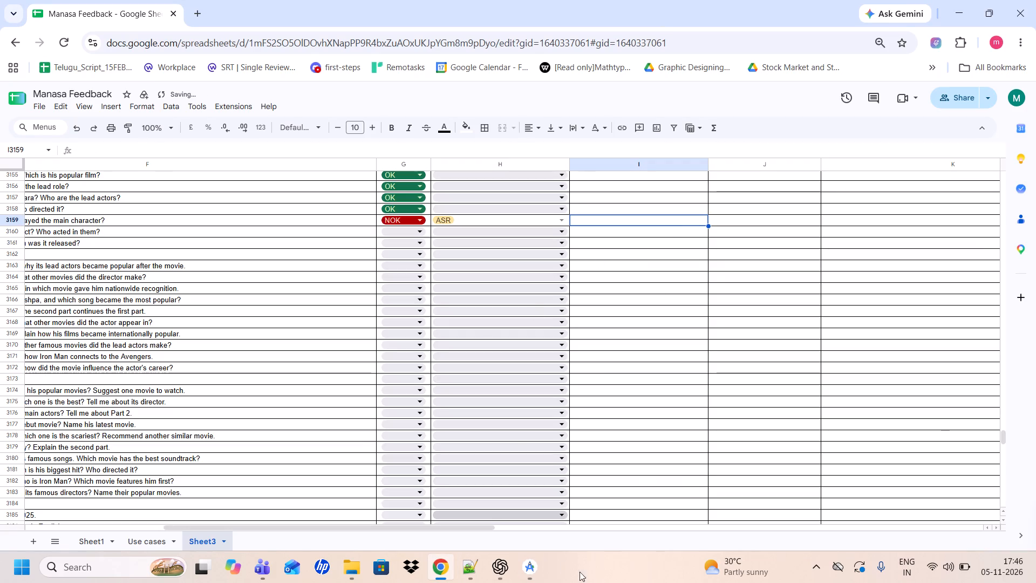
# Copy the asrTranscript "Hovarot harry potter hu played the main kairektar" from Android Studio's Logcat into spreadsheet cell I3159.
pyautogui.click(525, 573)
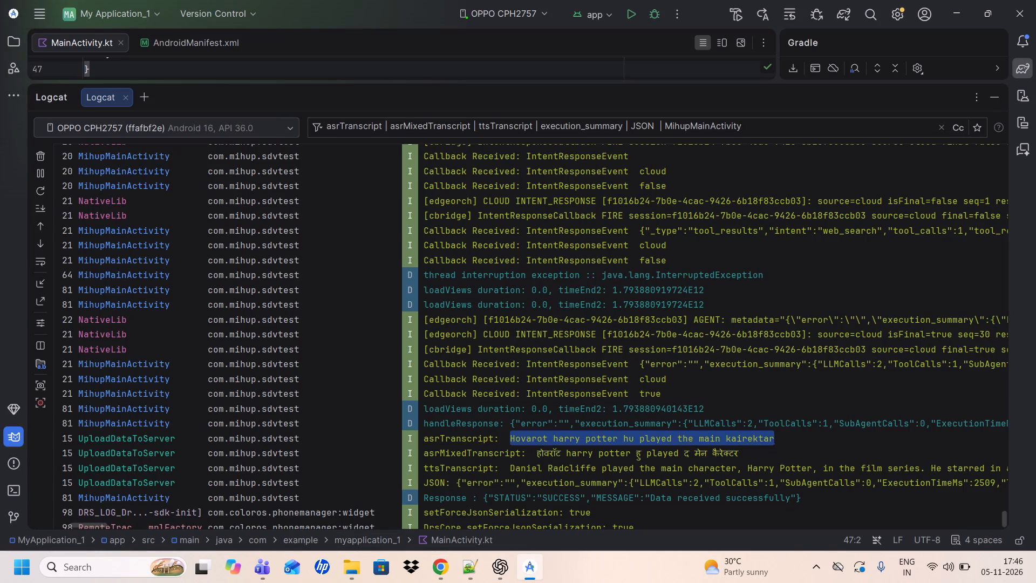
pyautogui.click(749, 454)
pyautogui.moveTo(778, 436); pyautogui.dragTo(507, 438)
pyautogui.hotkey('ctrl', 'c')
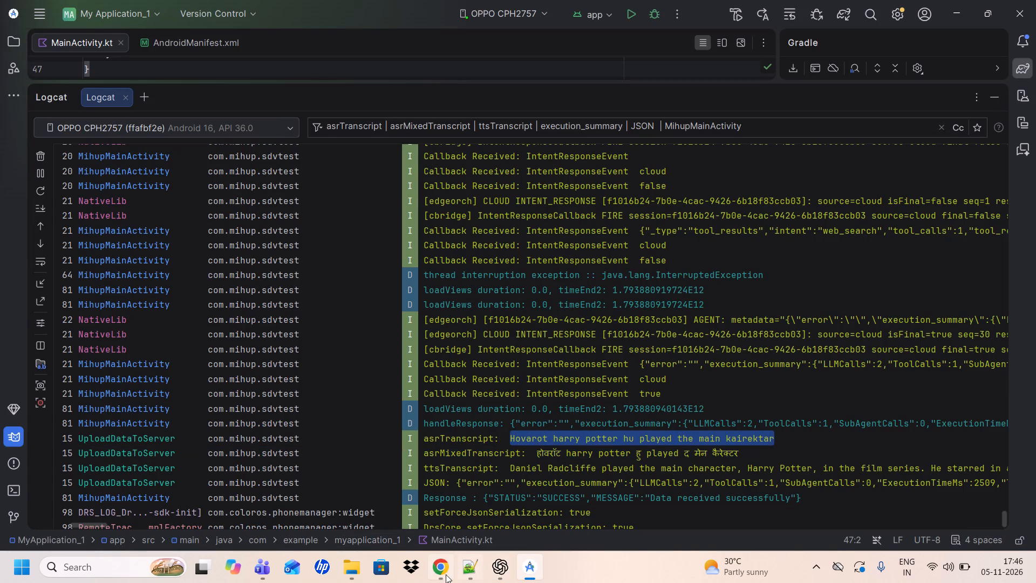
pyautogui.click(446, 573)
pyautogui.doubleClick(630, 220)
pyautogui.hotkey('ctrl', 'v')
pyautogui.keyDown('ctrl'); pyautogui.click(600, 267); pyautogui.keyUp('ctrl')
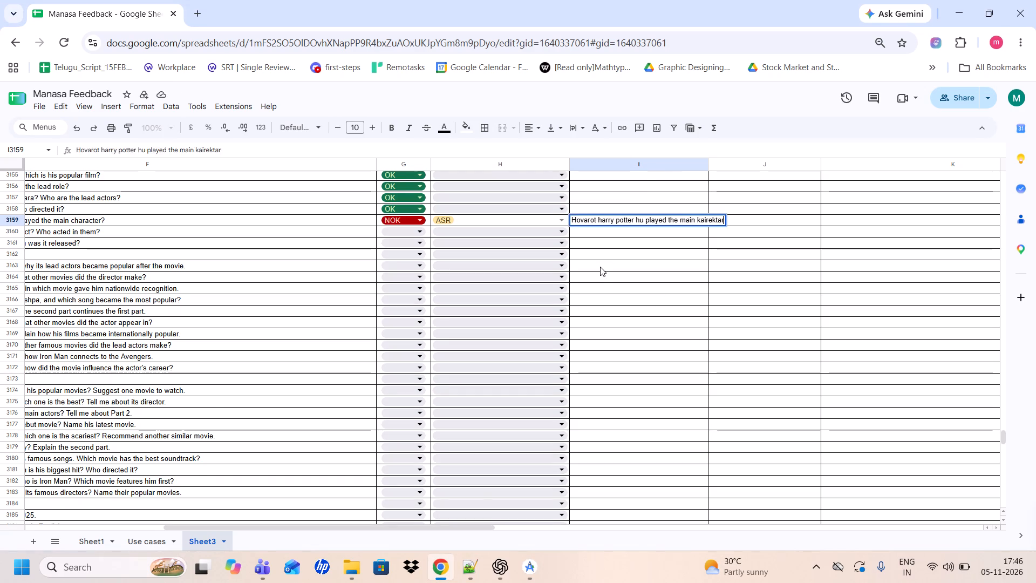
# Copy the asrMixedTranscript "होवरॉट harry potter हु played द मेन कैरेक्टर" from Android Studio's Logcat into spreadsheet cell J3159.
pyautogui.click(738, 223)
pyautogui.click(527, 571)
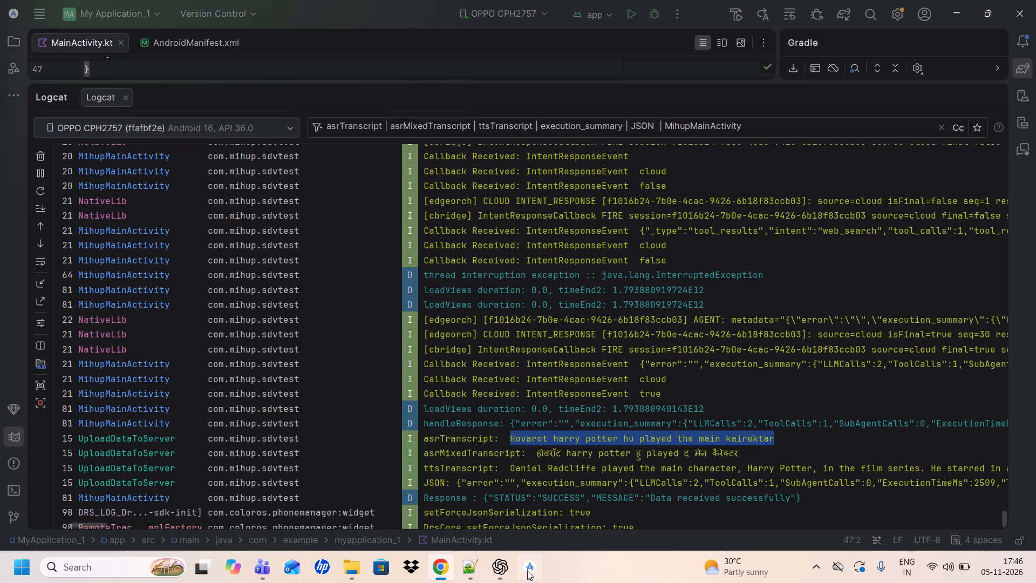
pyautogui.moveTo(538, 452); pyautogui.dragTo(748, 460)
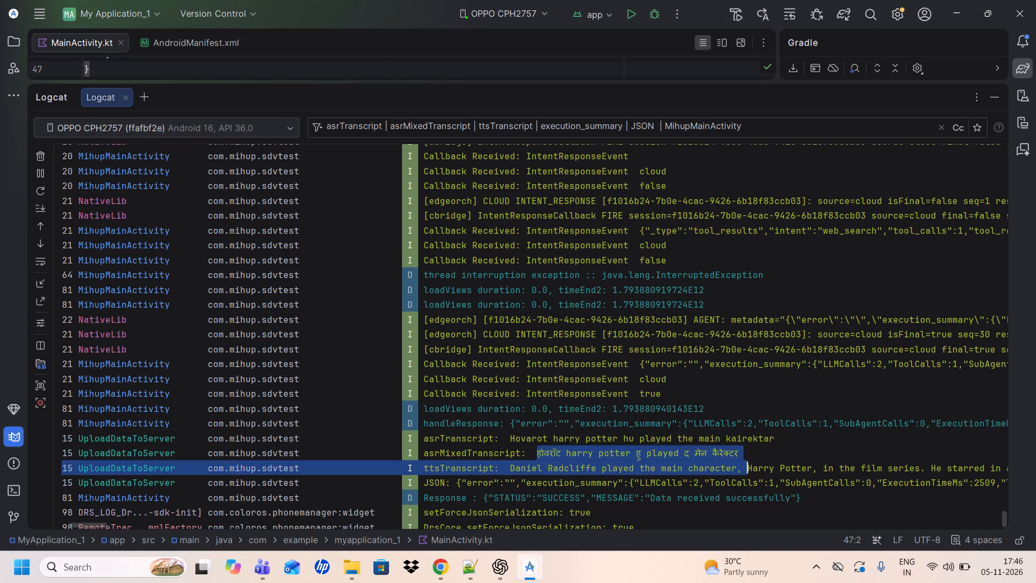
pyautogui.moveTo(748, 460); pyautogui.dragTo(748, 453)
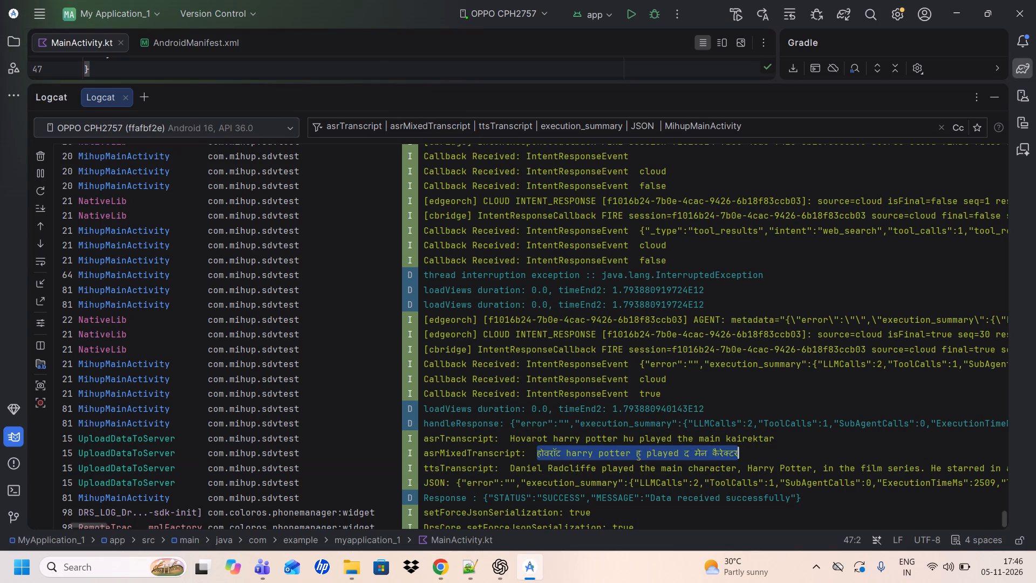
pyautogui.hotkey('ctrl', 'c')
pyautogui.click(435, 573)
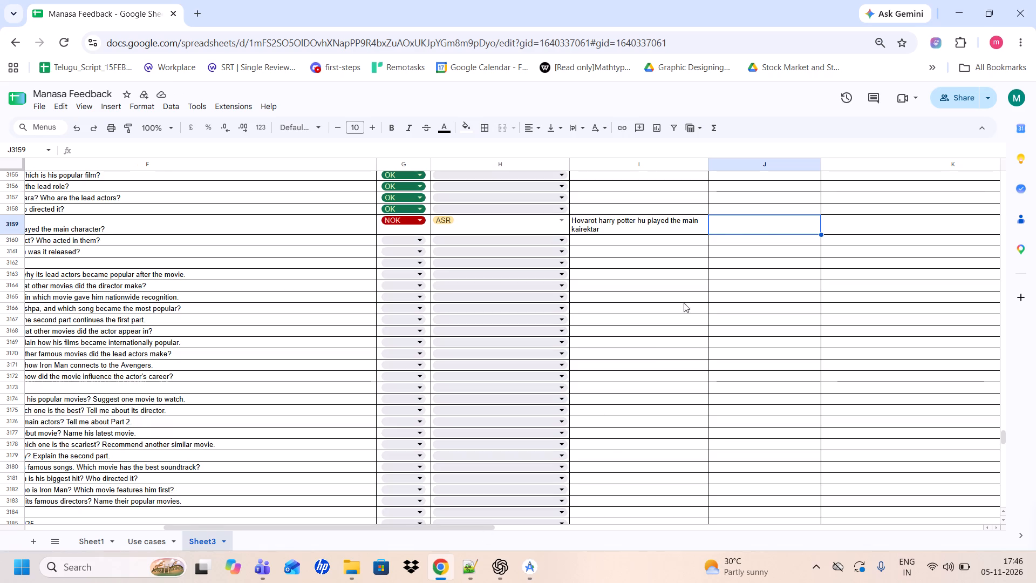
pyautogui.doubleClick(766, 227)
pyautogui.hotkey('ctrl', 'v')
pyautogui.keyDown('ctrl'); pyautogui.click(726, 269); pyautogui.keyUp('ctrl')
# Copy the Harry Potter query's full UploadDataToServer JSON log line from Android Studio's Logcat into spreadsheet cell K3159.
pyautogui.click(863, 223)
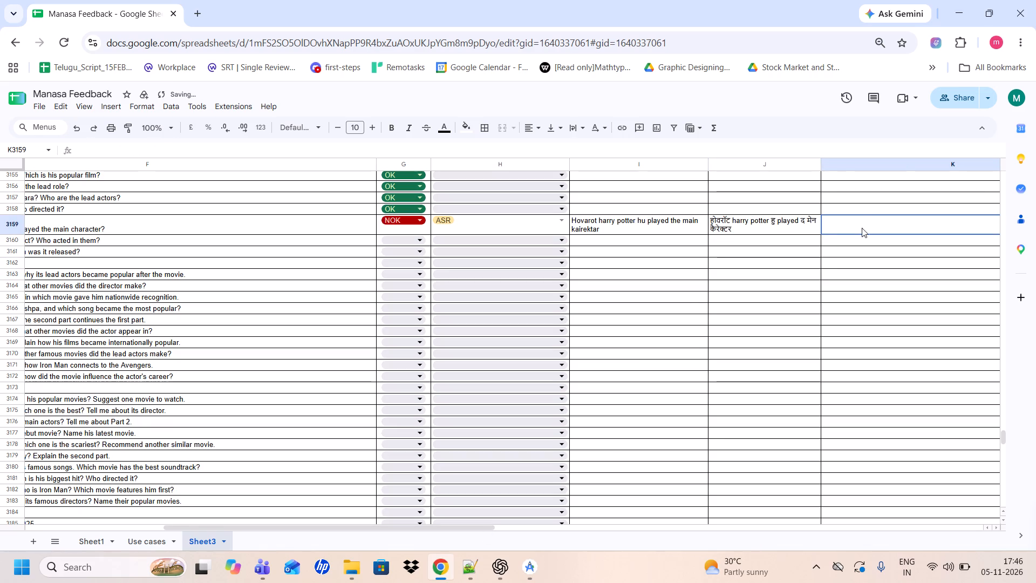
pyautogui.click(527, 561)
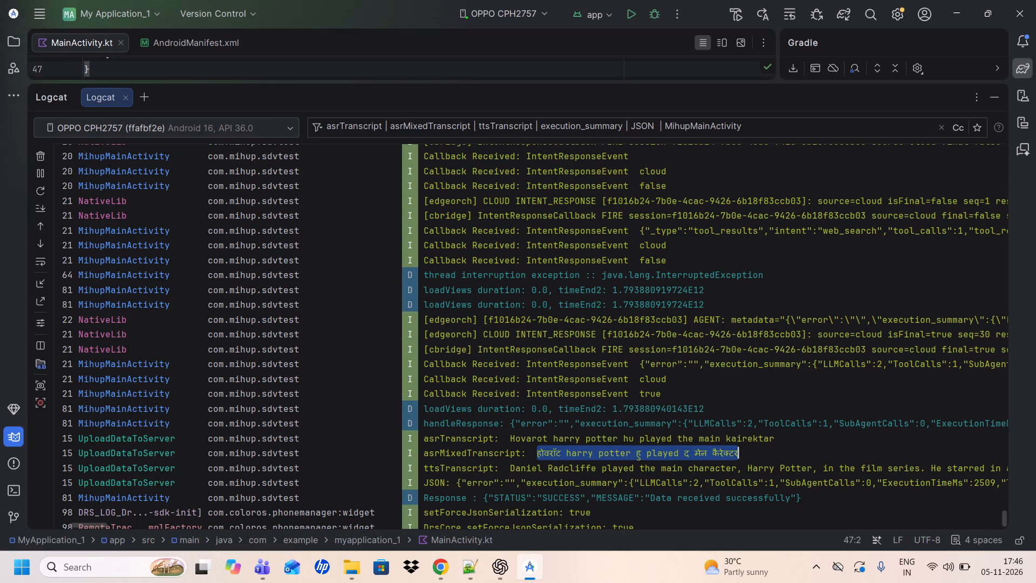
pyautogui.scroll(-4, 557, 450)
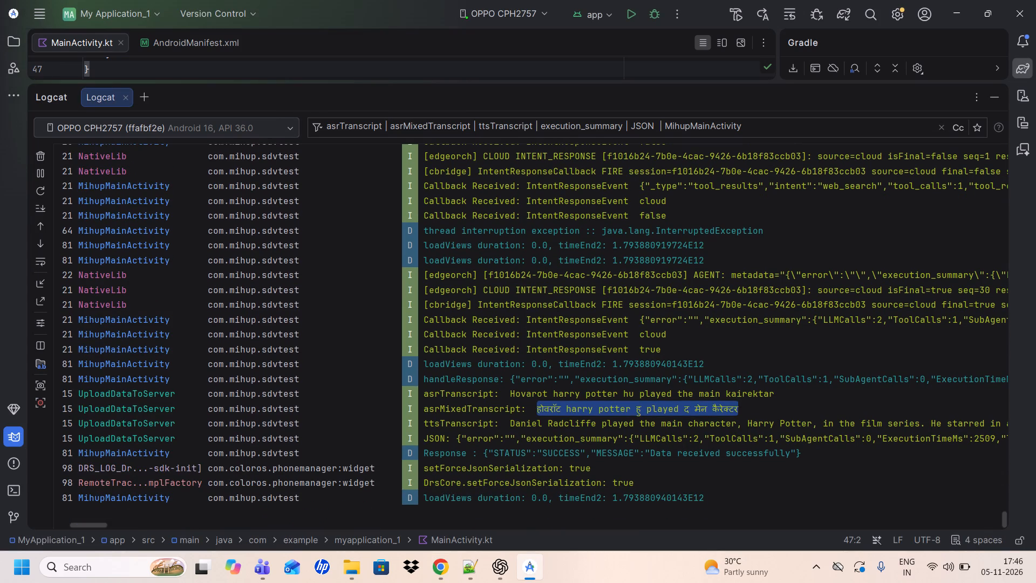
pyautogui.tripleClick(542, 438)
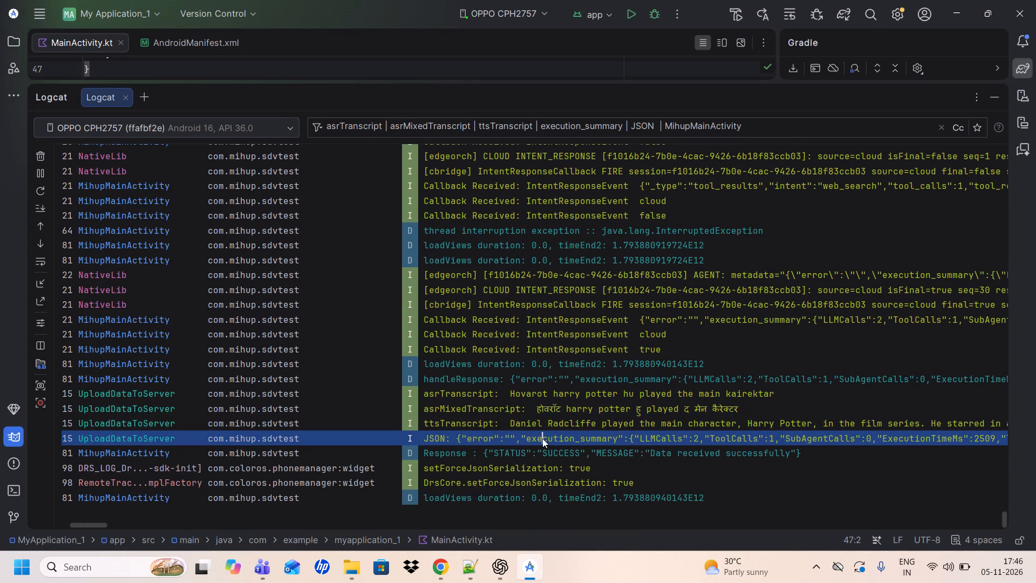
pyautogui.hotkey('ctrl', 'c')
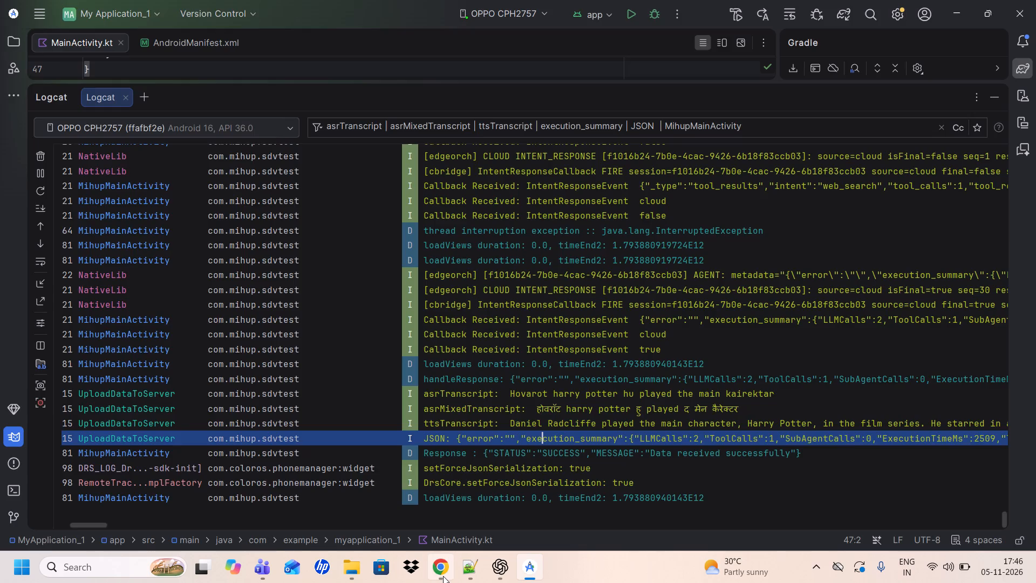
pyautogui.click(443, 576)
pyautogui.doubleClick(878, 229)
pyautogui.hotkey('ctrl', 'v')
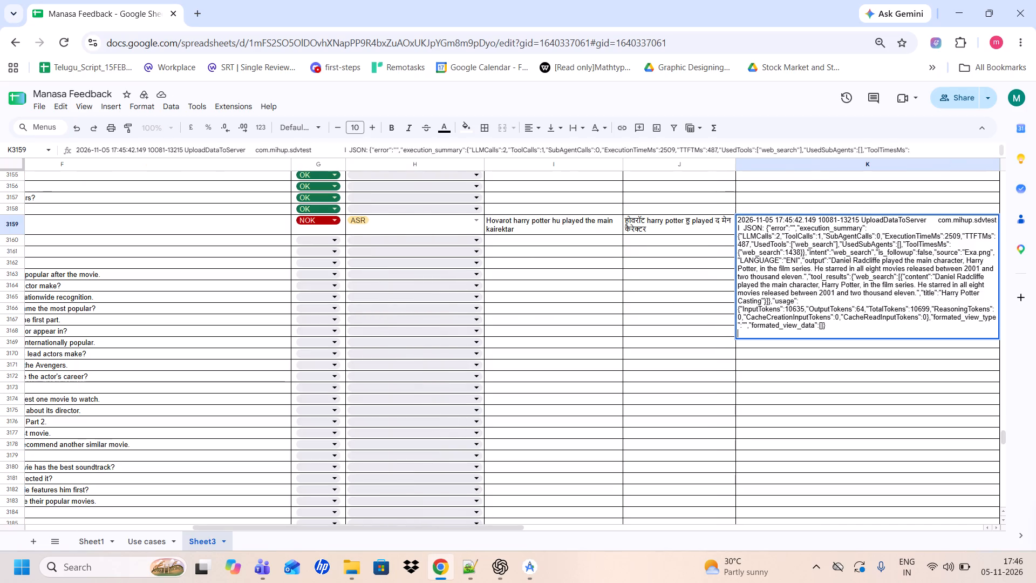
pyautogui.click(724, 281)
pyautogui.click(818, 227)
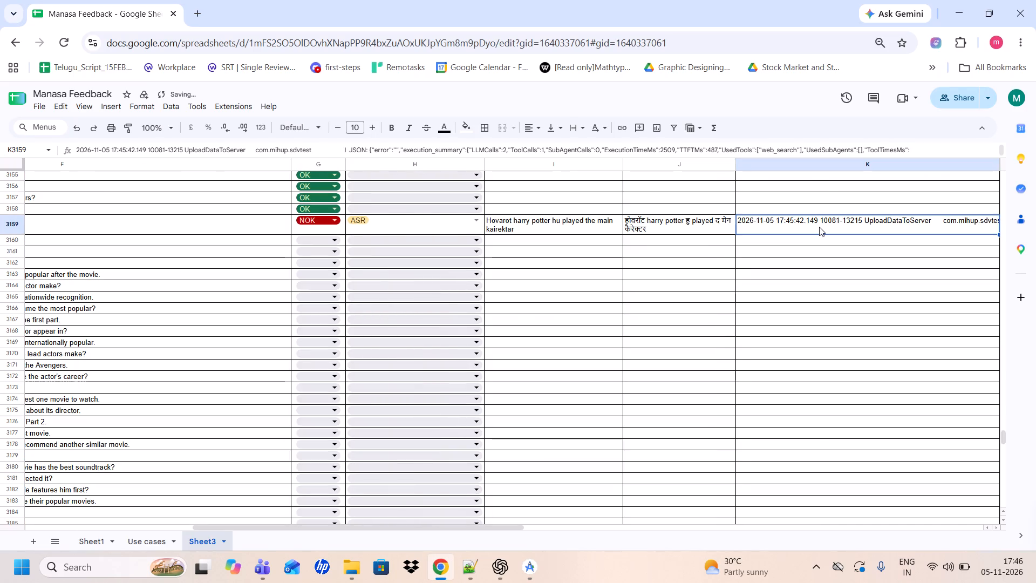
# Copy the remark "But responded correctly" from cell L3139 into cell L3159 of the Harry Potter row.
pyautogui.press('Right')
pyautogui.scroll(5, 820, 236)
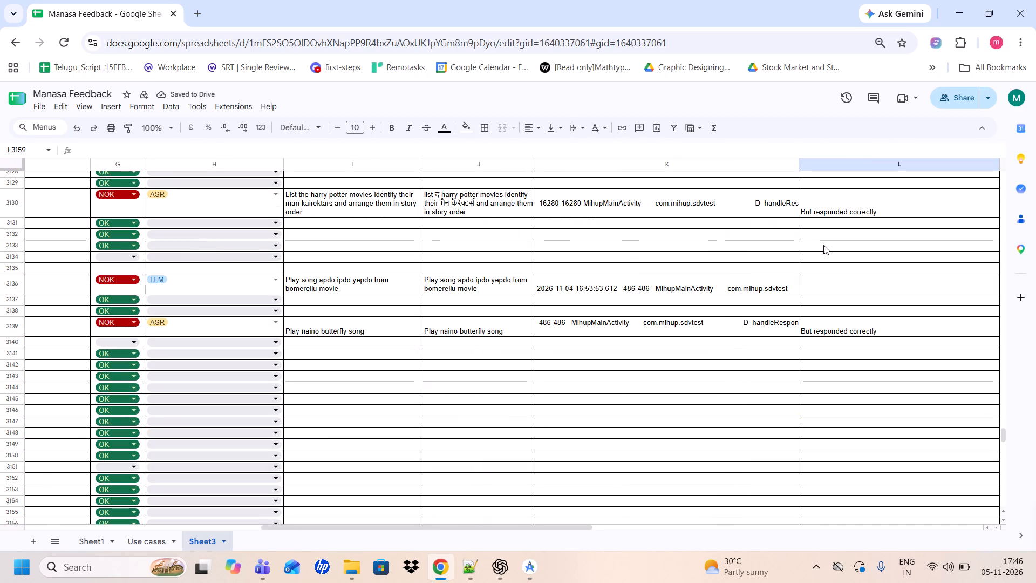
pyautogui.click(850, 329)
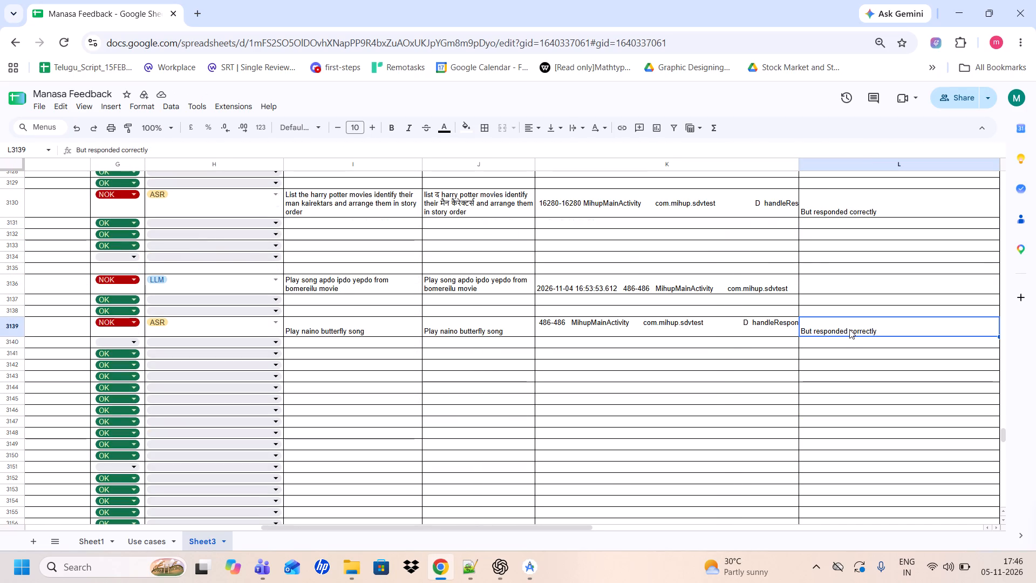
pyautogui.hotkey('ctrl', 'c')
pyautogui.scroll(-3, 849, 344)
pyautogui.doubleClick(841, 357)
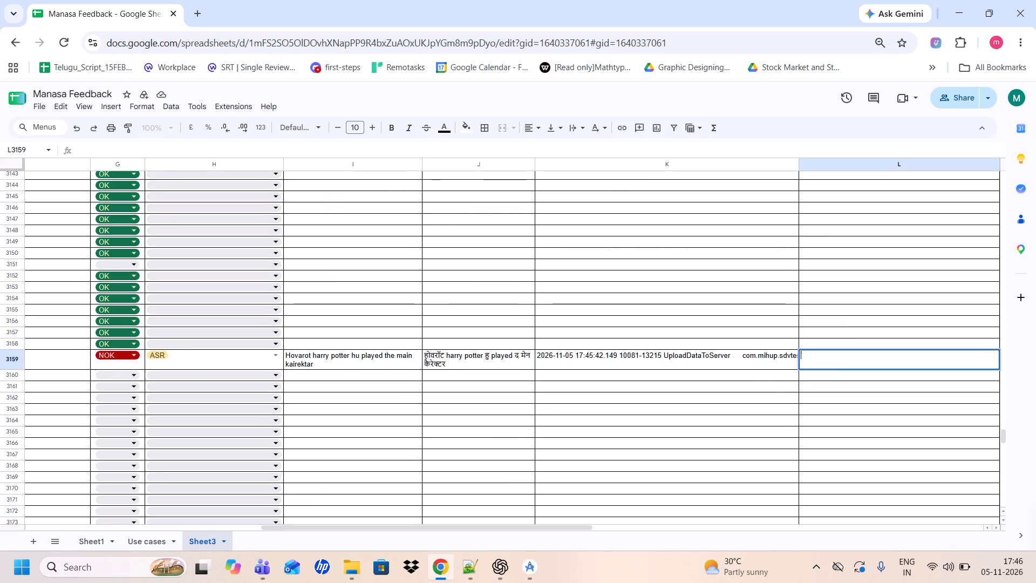
pyautogui.hotkey('ctrl', 'v')
pyautogui.click(761, 382)
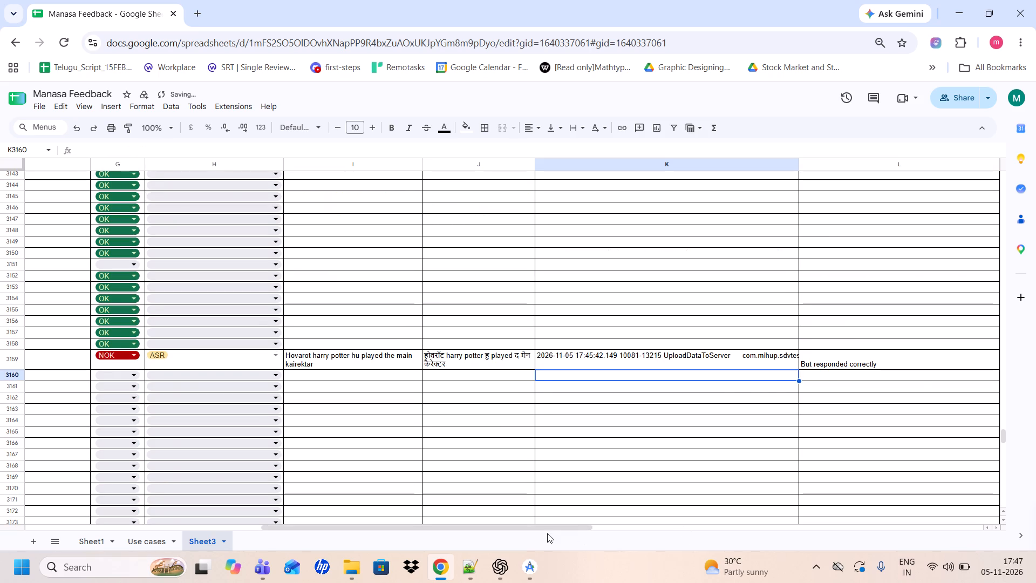
# Set the status of the prompt "Which movies did Rajamouli direct? Who acted in them?" in row 3160 to OK.
pyautogui.moveTo(547, 525); pyautogui.dragTo(392, 480)
pyautogui.scroll(-2, 537, 356)
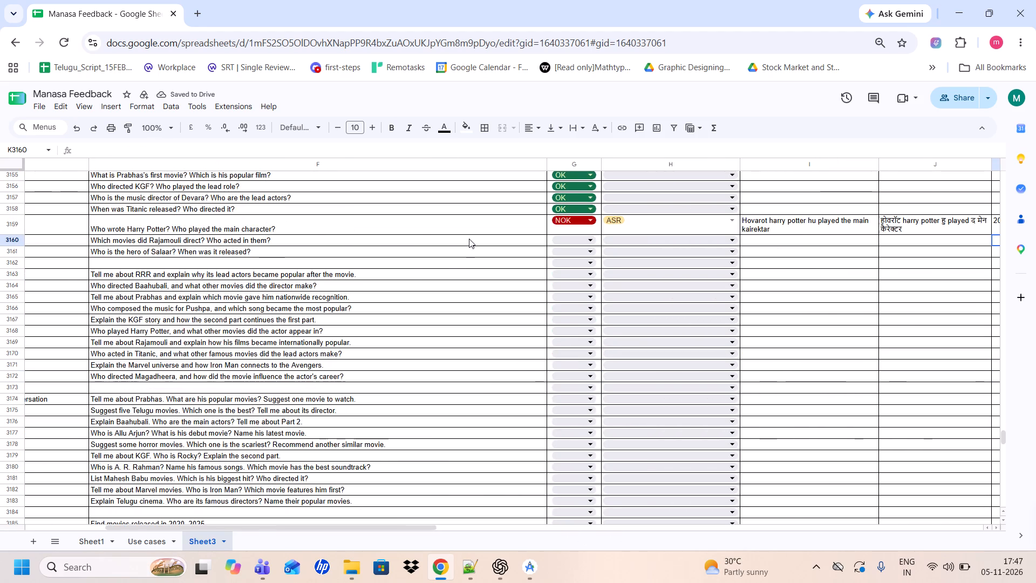
pyautogui.click(458, 239)
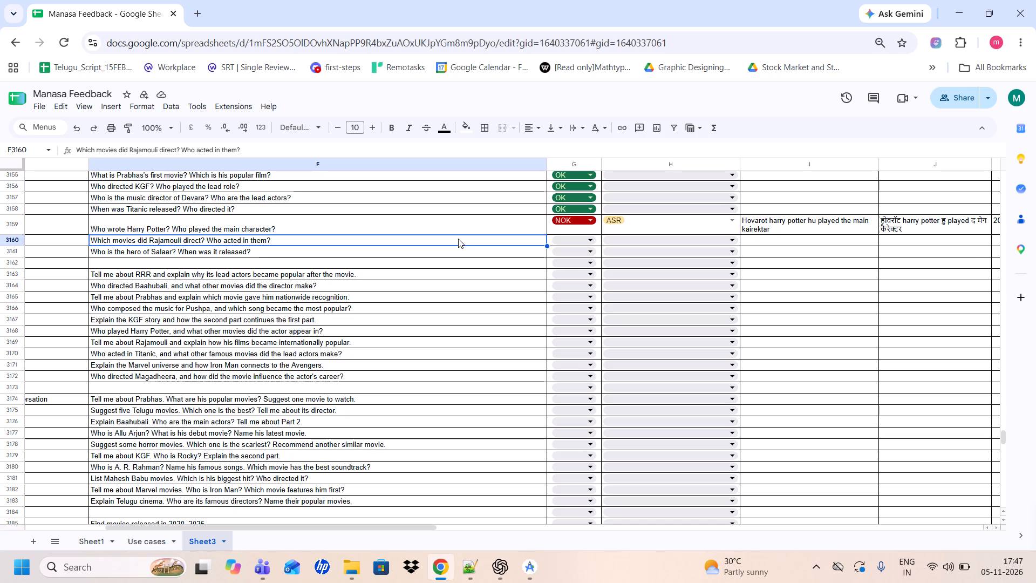
pyautogui.click(587, 240)
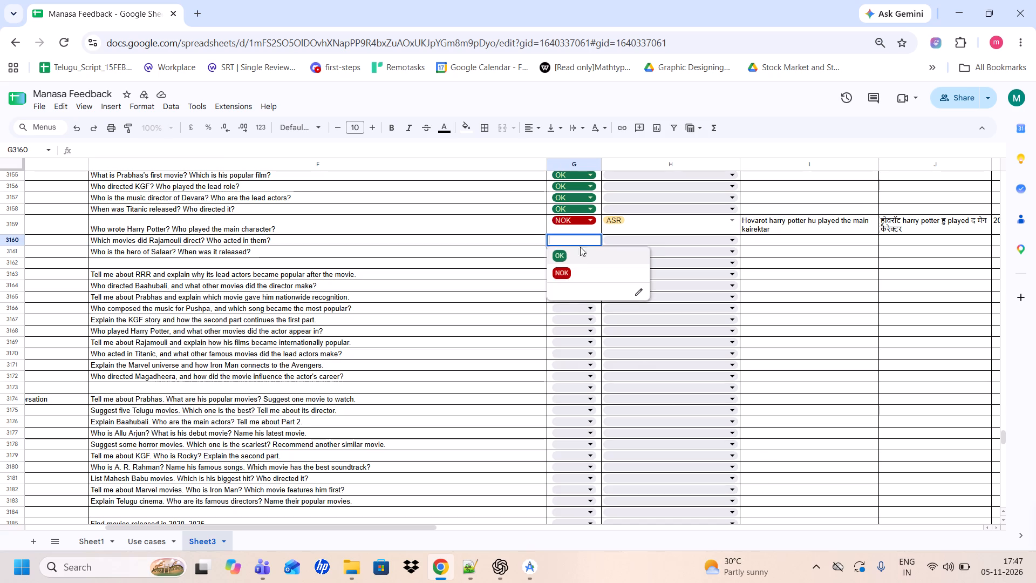
pyautogui.click(580, 249)
# Set the status of the first Nested Questions prompt, about RRR and its lead actors, in row 3163 to OK.
pyautogui.moveTo(412, 528); pyautogui.dragTo(329, 523)
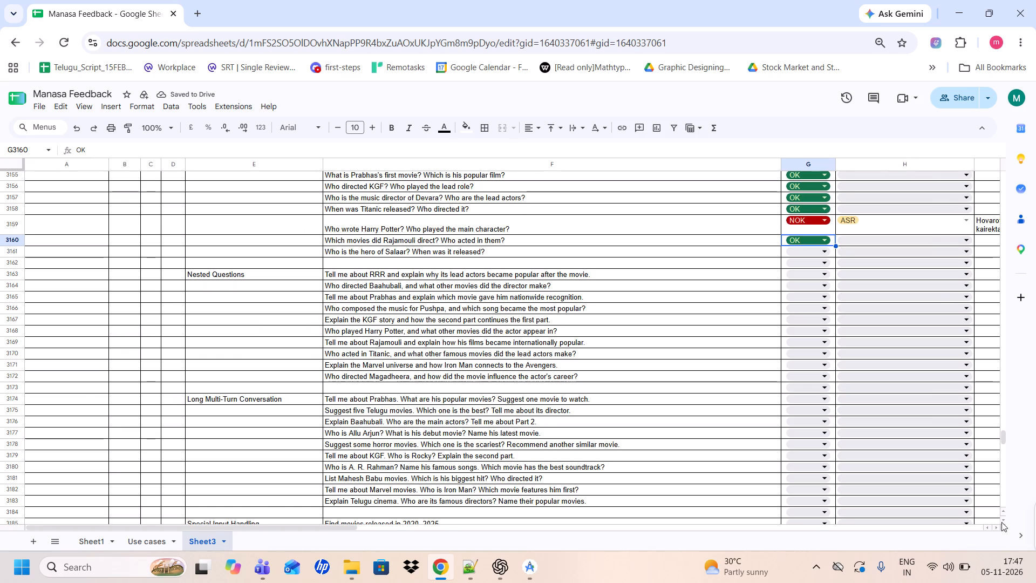
pyautogui.doubleClick(1001, 522)
pyautogui.click(1001, 522)
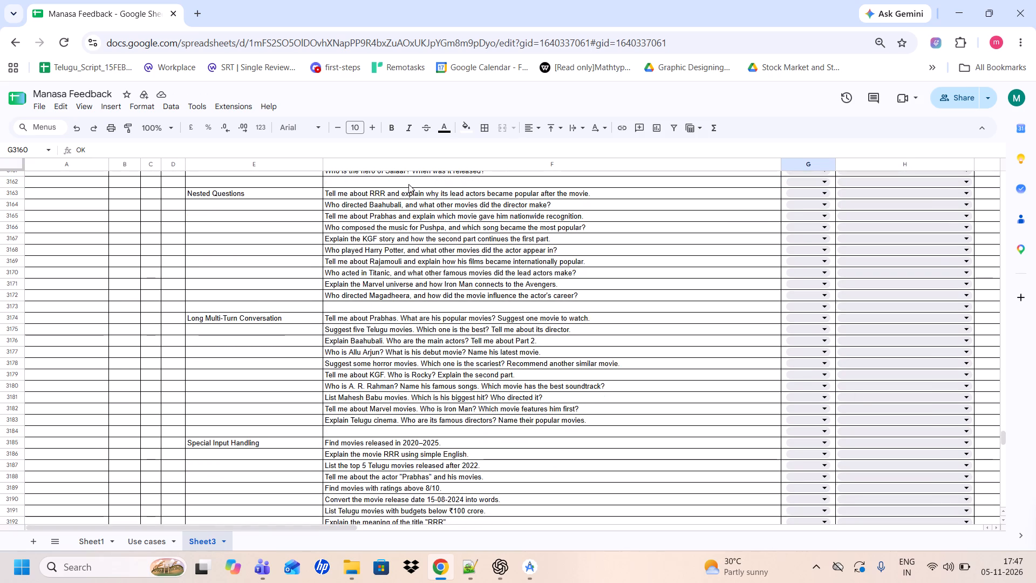
pyautogui.click(417, 192)
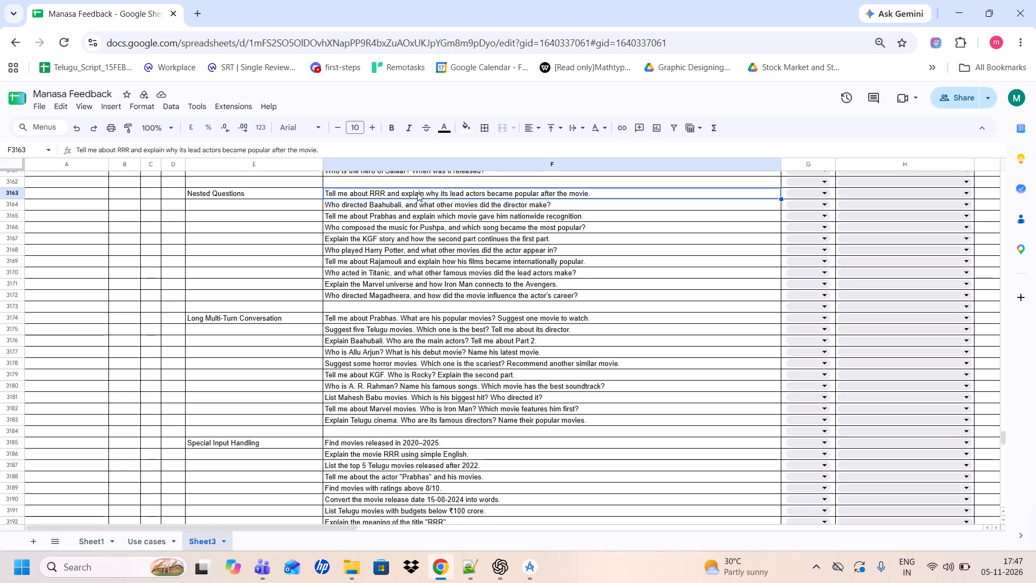
pyautogui.click(801, 198)
pyautogui.click(798, 212)
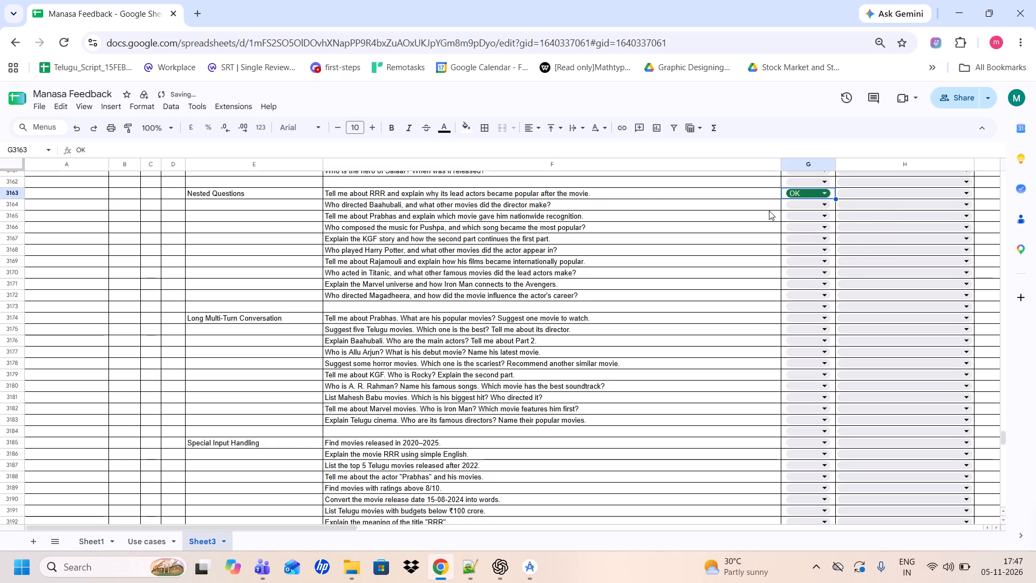
# Set the status of the Baahubali director prompt in row 3164 to OK.
pyautogui.click(755, 207)
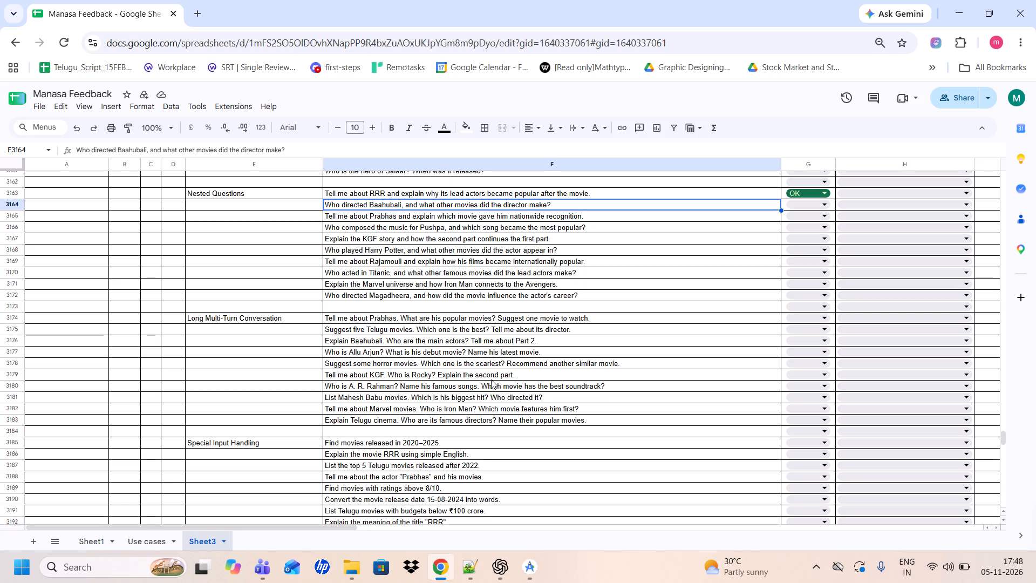
pyautogui.click(826, 207)
pyautogui.click(819, 218)
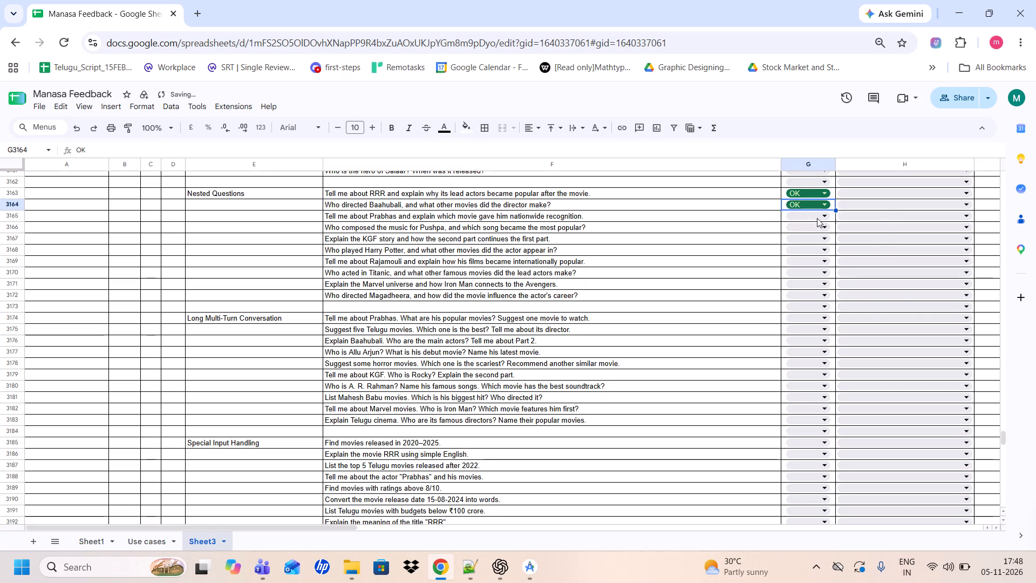
# Set the status of the prompt about Prabhas and his nationwide recognition in row 3165 to OK.
pyautogui.click(756, 223)
pyautogui.click(757, 215)
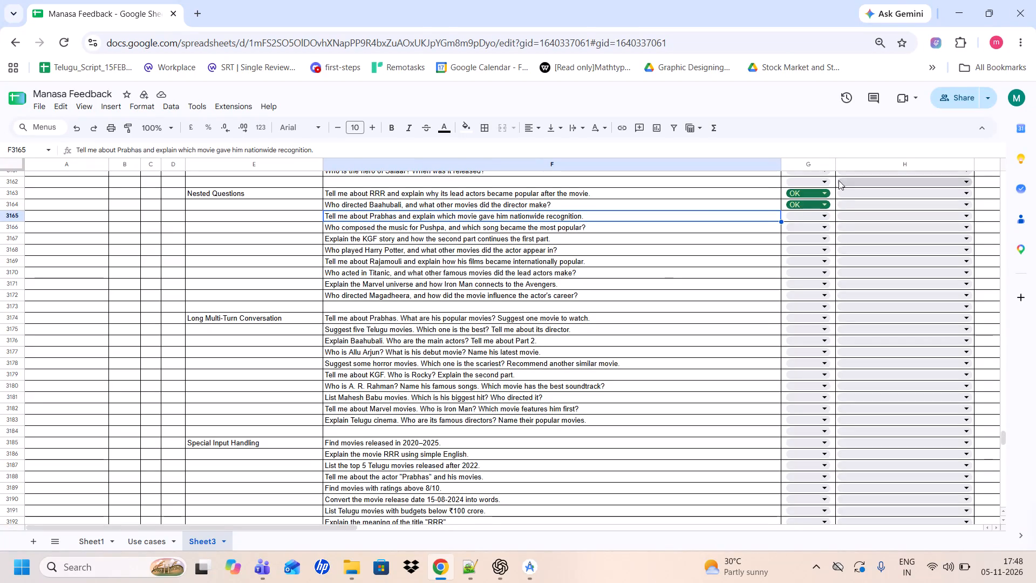
pyautogui.click(824, 216)
pyautogui.click(813, 223)
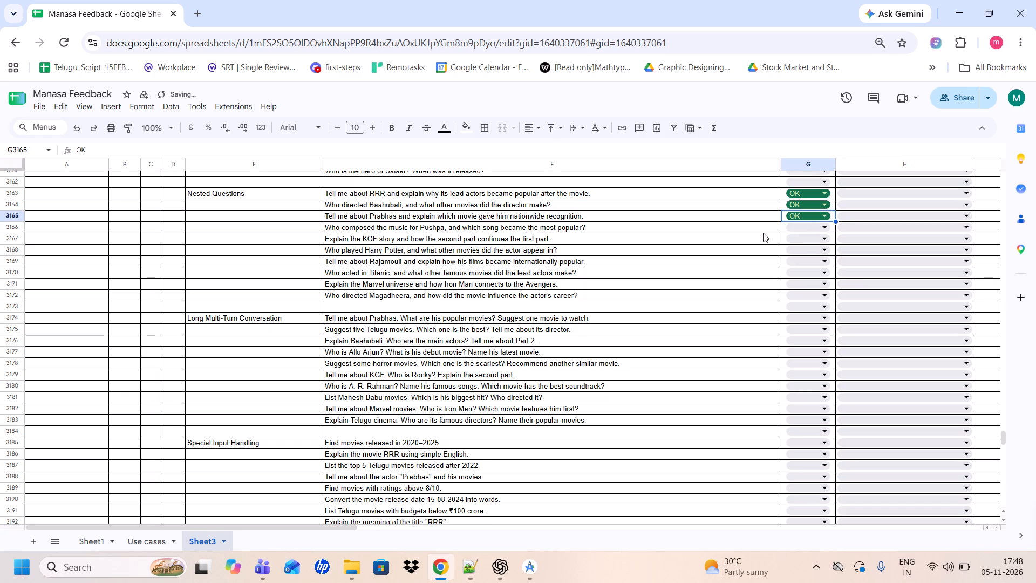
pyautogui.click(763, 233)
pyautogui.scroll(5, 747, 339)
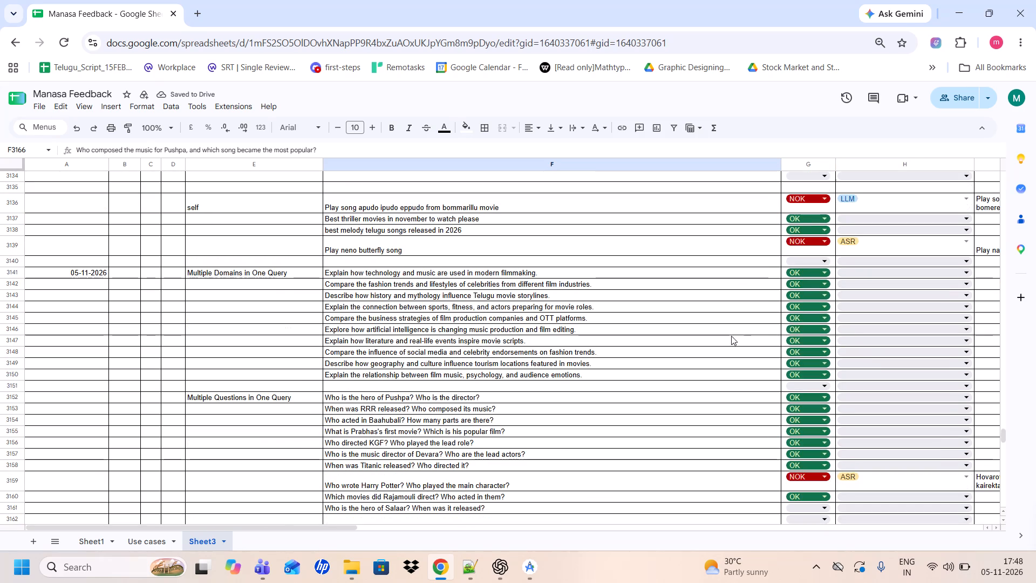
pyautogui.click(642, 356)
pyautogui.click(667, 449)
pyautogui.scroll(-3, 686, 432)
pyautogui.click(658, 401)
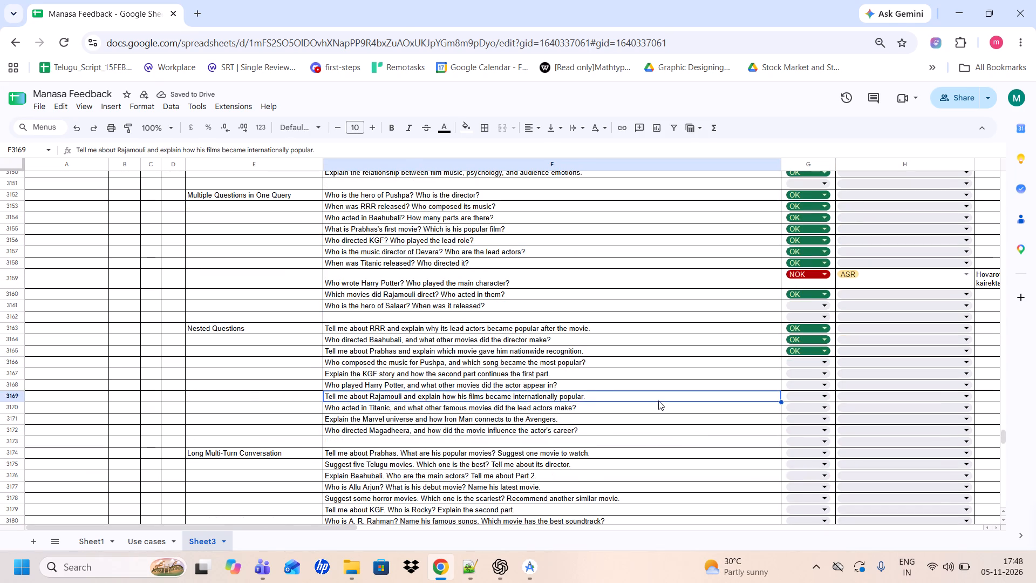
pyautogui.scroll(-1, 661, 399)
# Set the status of the Pushpa music composer prompt in row 3166 to OK.
pyautogui.click(751, 296)
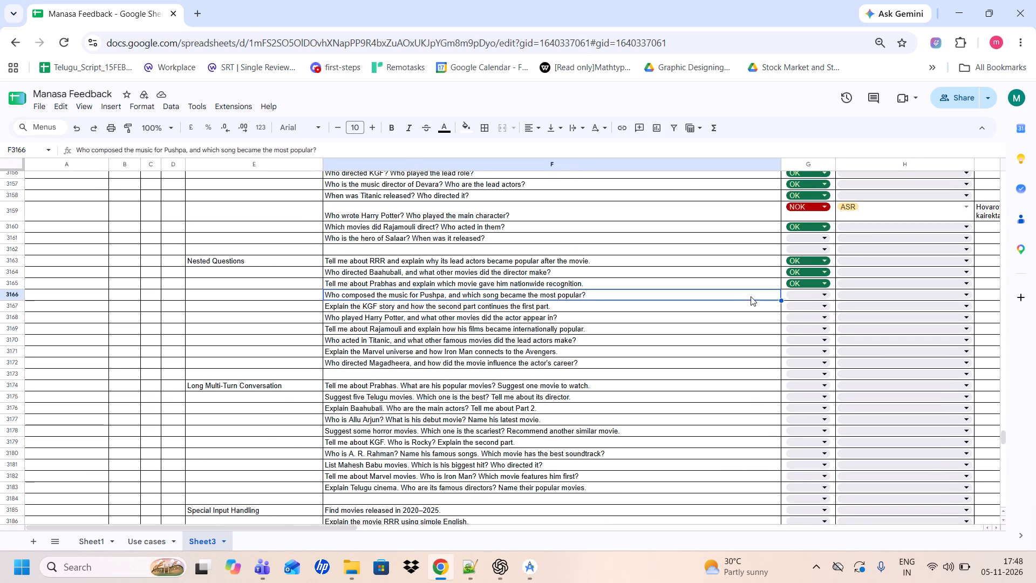
pyautogui.doubleClick(1002, 520)
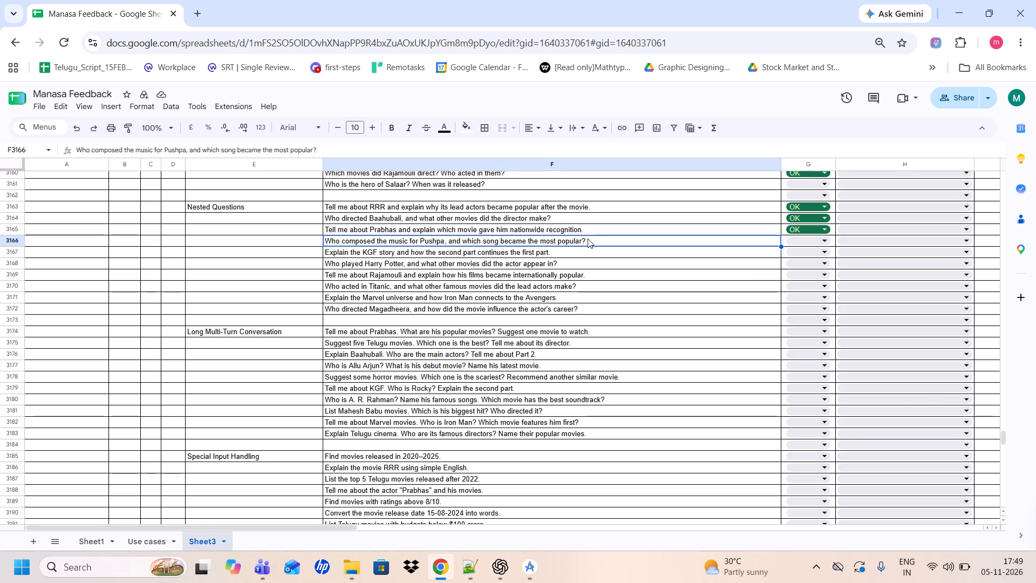
pyautogui.click(817, 241)
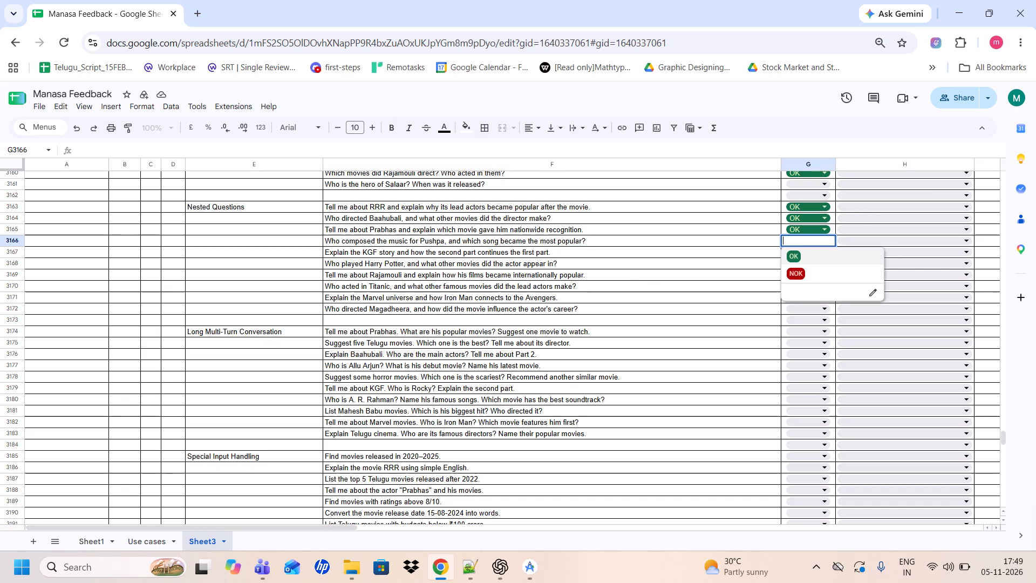
pyautogui.click(803, 254)
# Set the status of the KGF story prompt in row 3167 to OK.
pyautogui.click(749, 253)
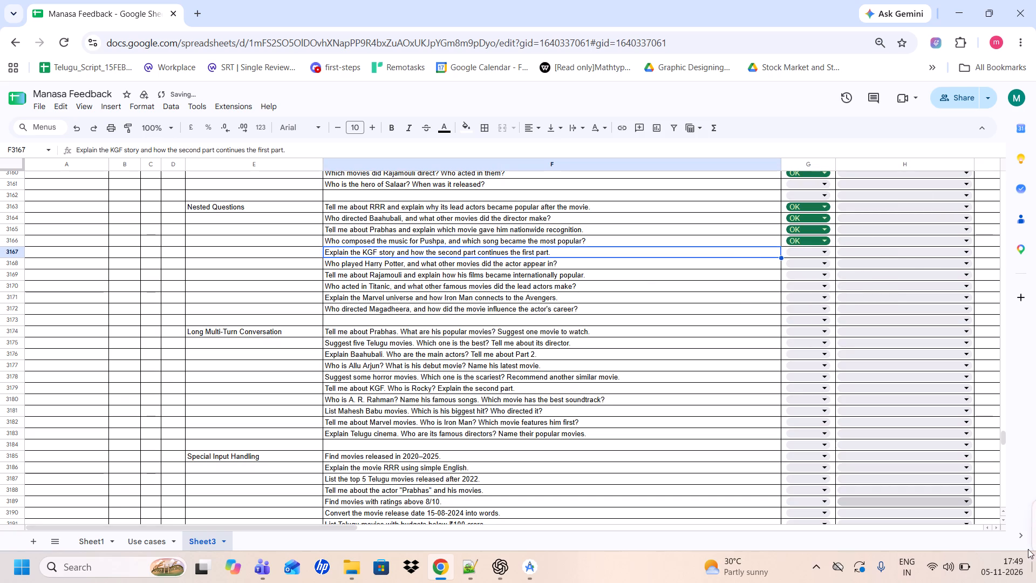
pyautogui.click(1000, 523)
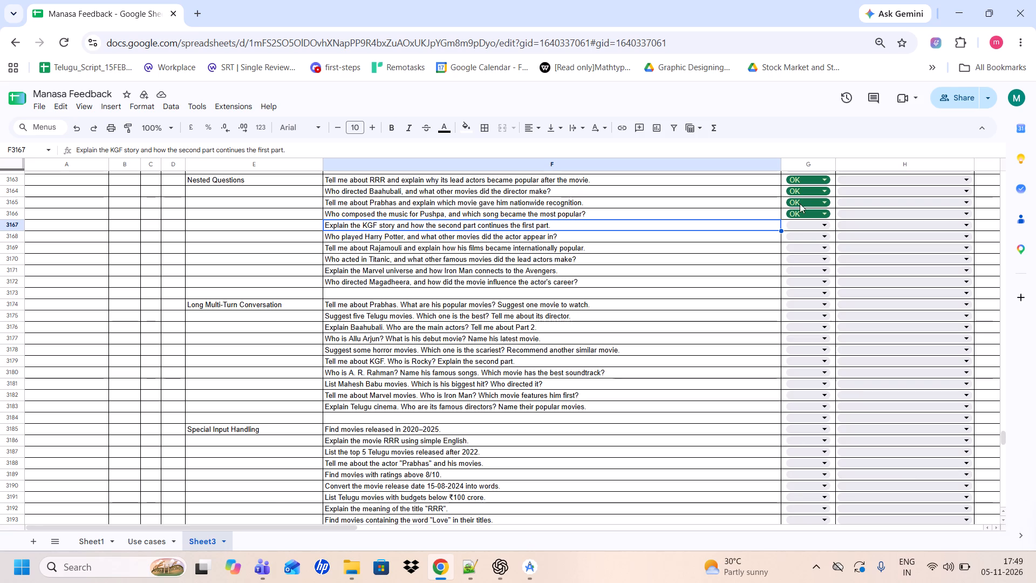
pyautogui.click(792, 227)
pyautogui.click(798, 239)
# Set the status of the Harry Potter actor prompt in row 3168 to OK.
pyautogui.click(762, 238)
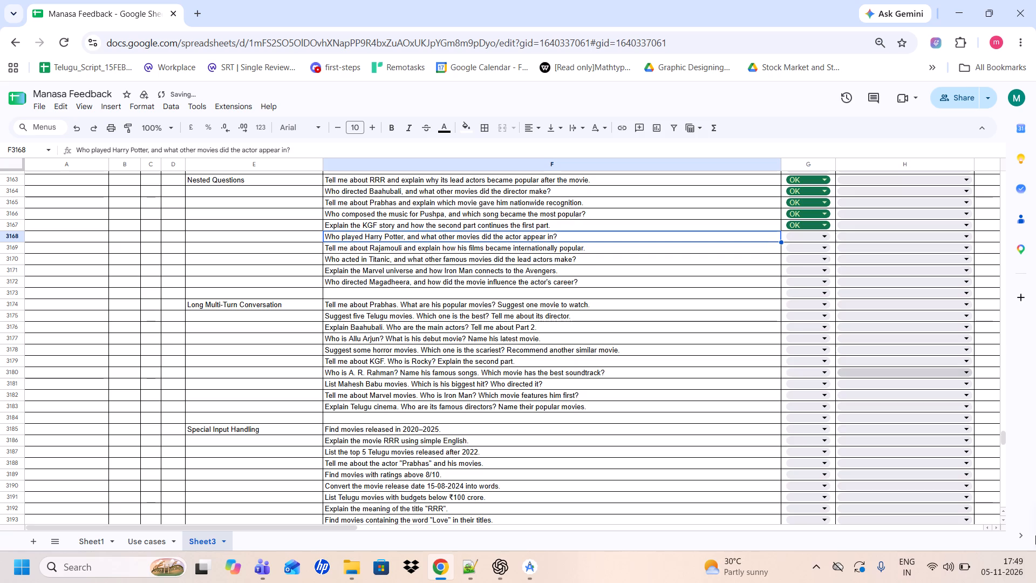
pyautogui.click(1003, 520)
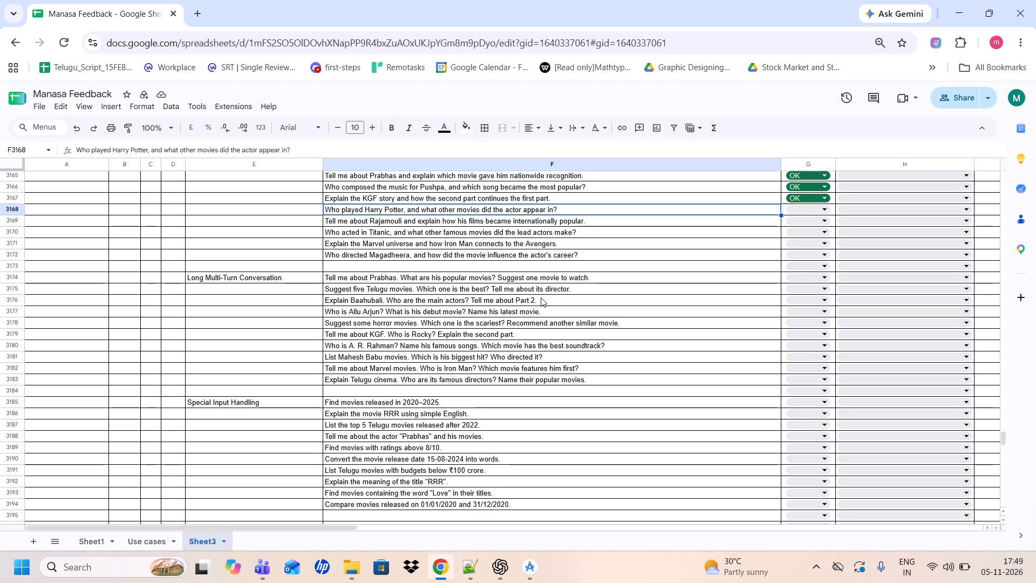
pyautogui.click(821, 210)
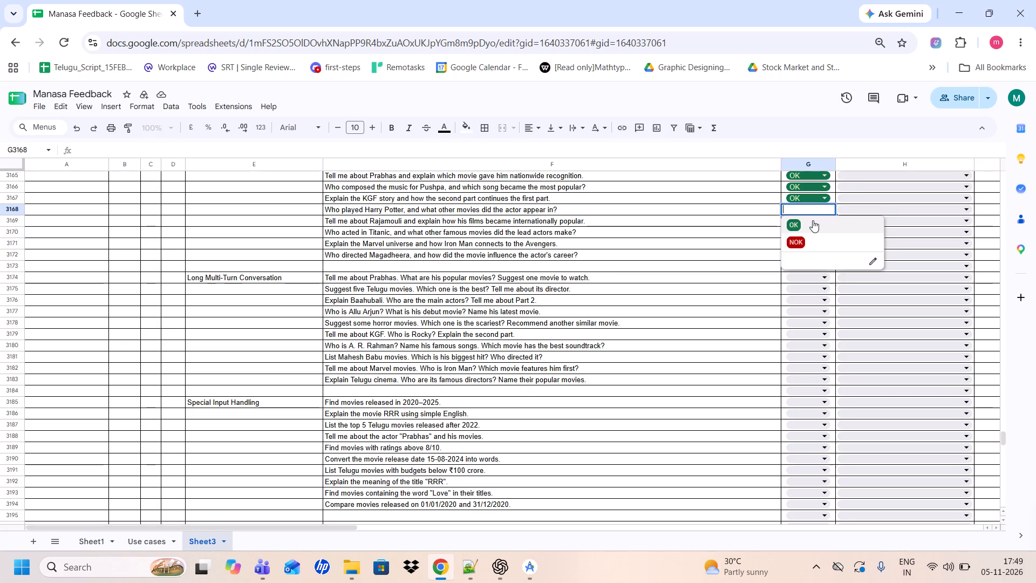
pyautogui.click(813, 220)
# Set the status of the Rajamouli international popularity prompt in row 3169 to OK.
pyautogui.click(767, 220)
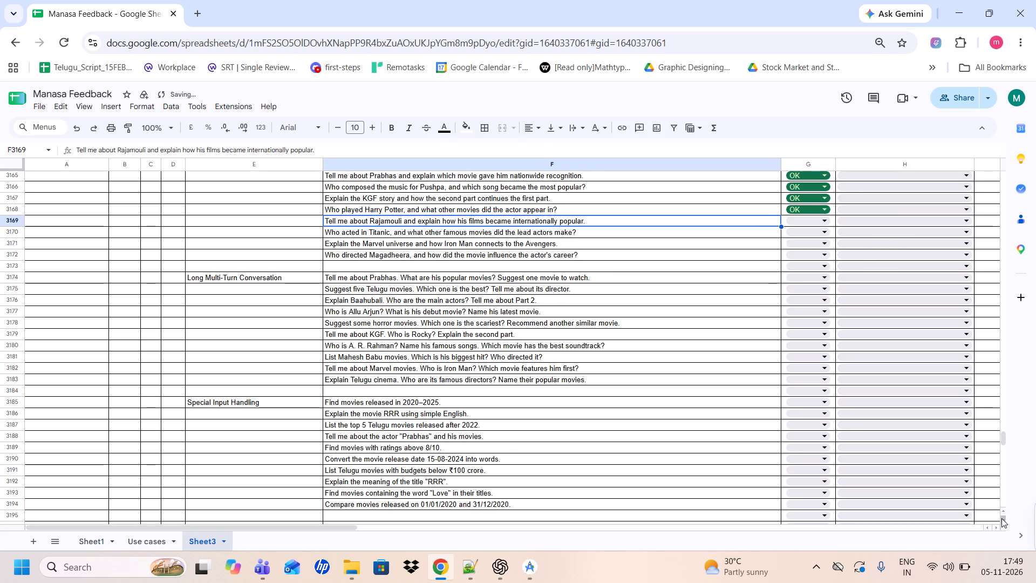
pyautogui.click(1002, 519)
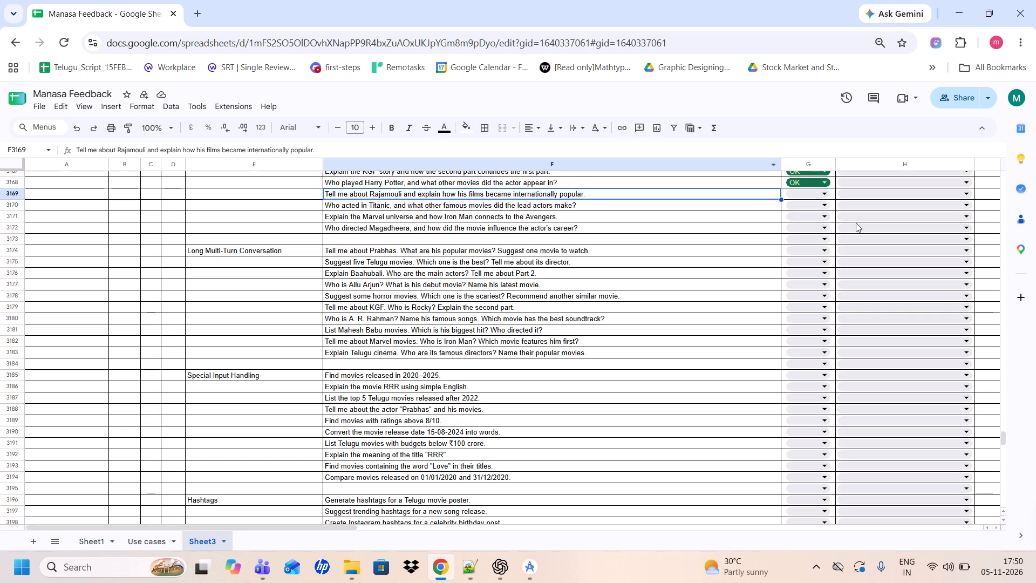
pyautogui.click(812, 198)
pyautogui.click(802, 210)
# Set the status of the Titanic lead actors prompt in row 3170 to OK.
pyautogui.click(744, 203)
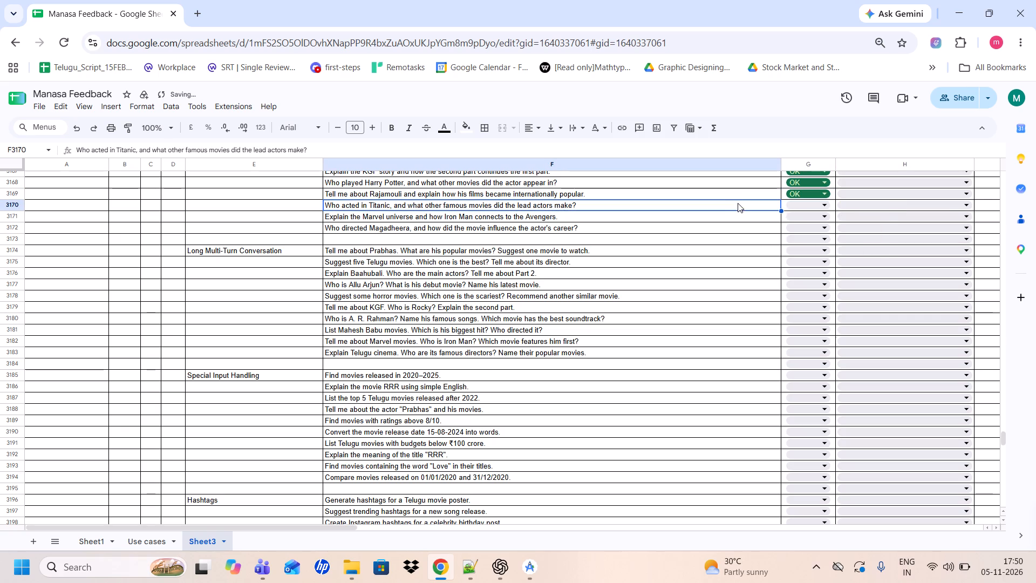
pyautogui.click(1005, 523)
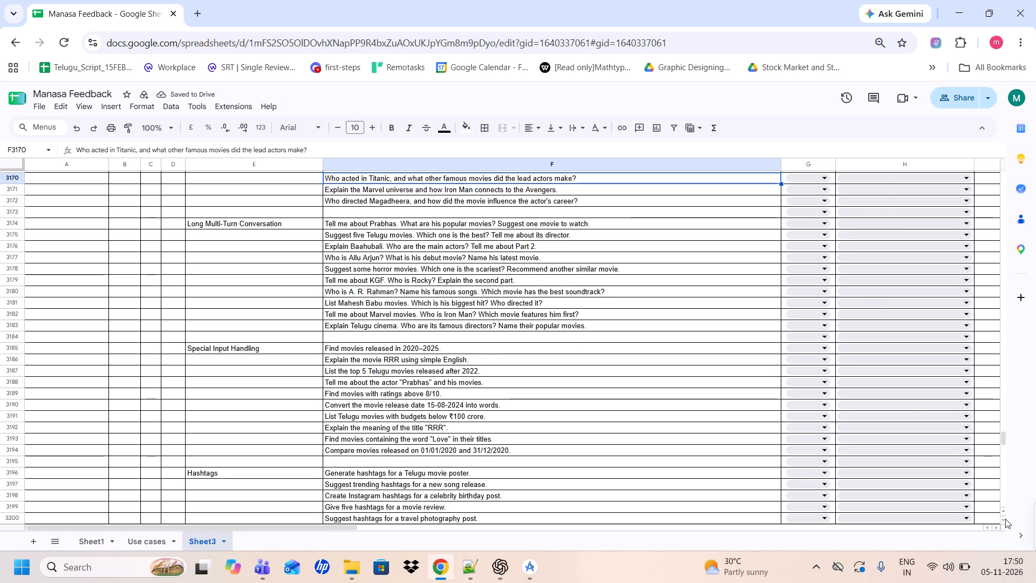
pyautogui.click(1002, 513)
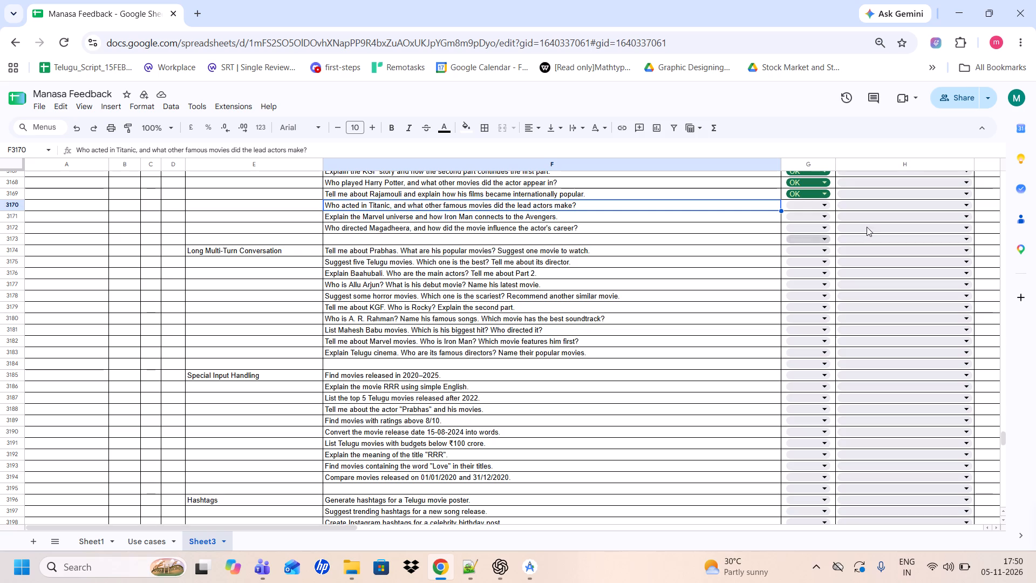
pyautogui.click(820, 203)
pyautogui.click(813, 220)
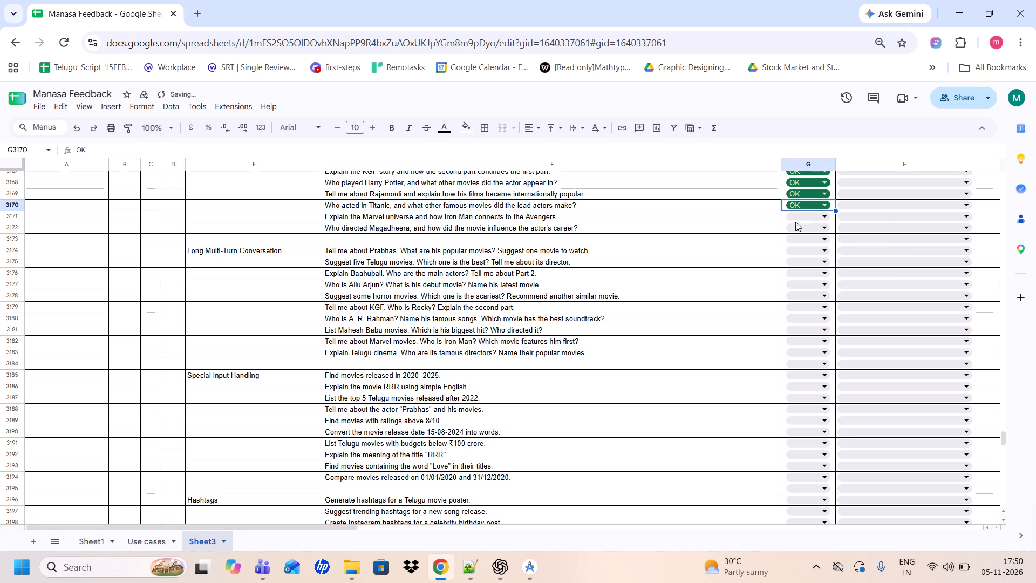
# Set the status of the Marvel universe and Iron Man prompt in row 3171 to OK.
pyautogui.click(754, 219)
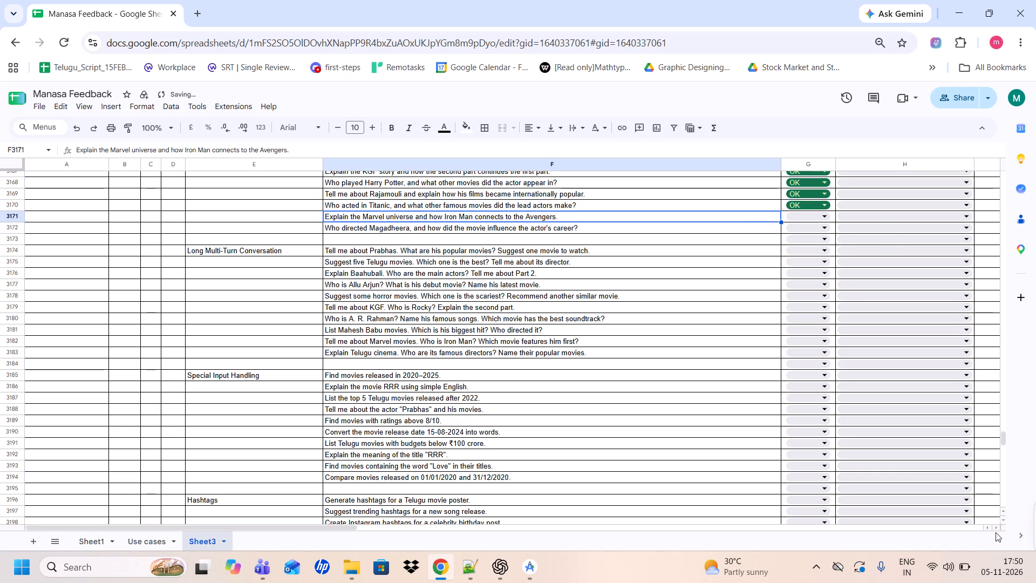
pyautogui.click(1004, 523)
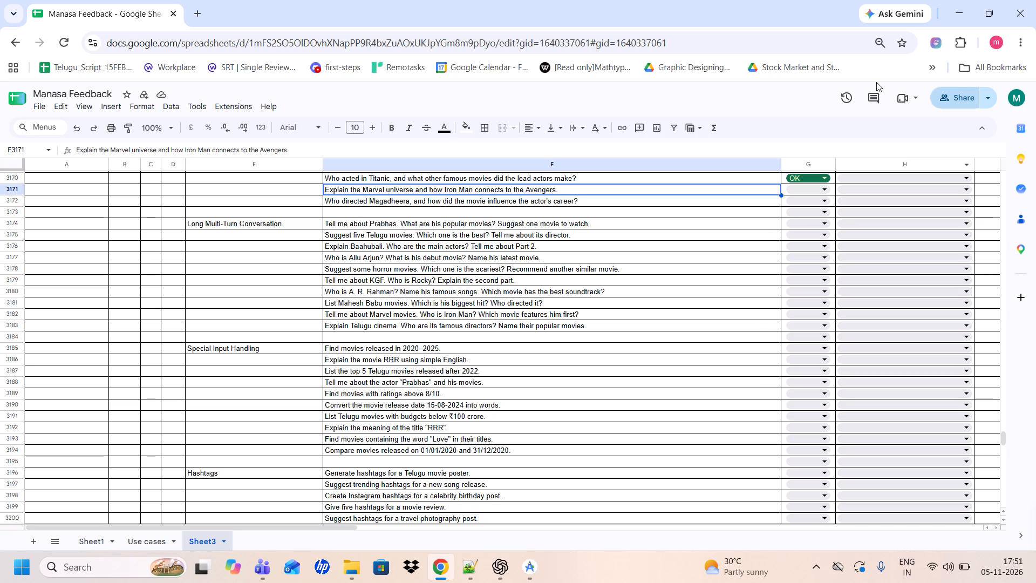
pyautogui.click(826, 192)
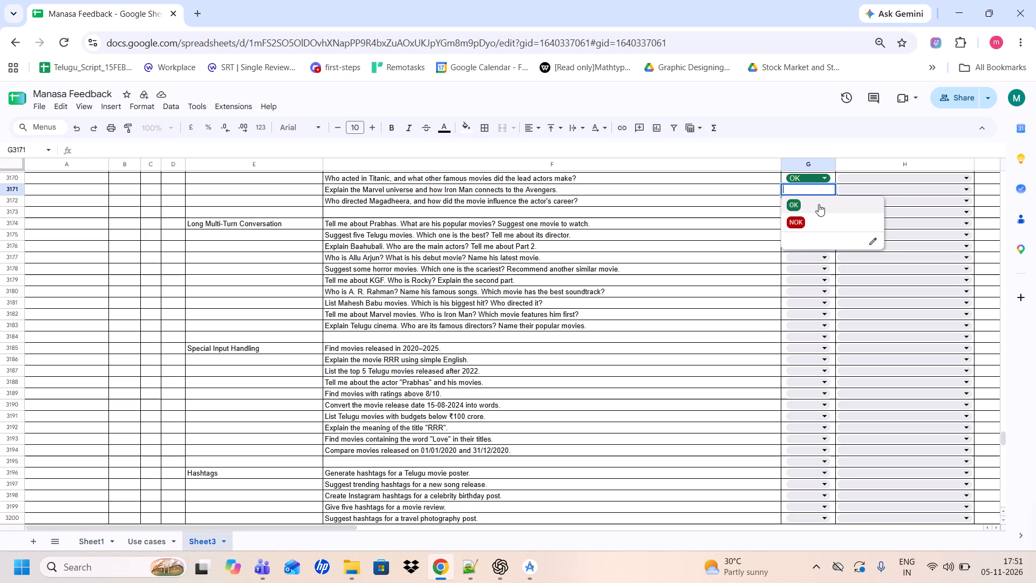
pyautogui.click(817, 206)
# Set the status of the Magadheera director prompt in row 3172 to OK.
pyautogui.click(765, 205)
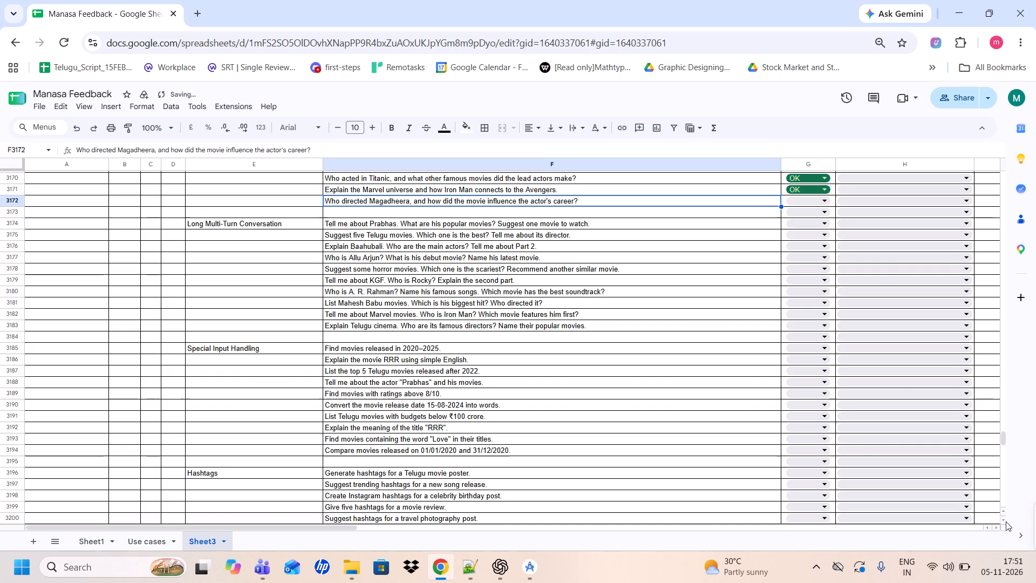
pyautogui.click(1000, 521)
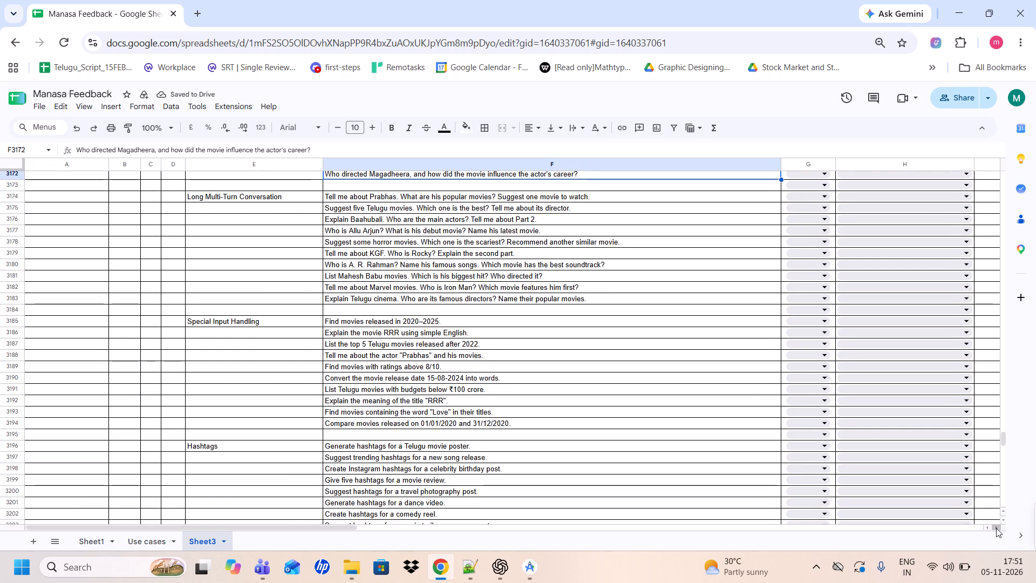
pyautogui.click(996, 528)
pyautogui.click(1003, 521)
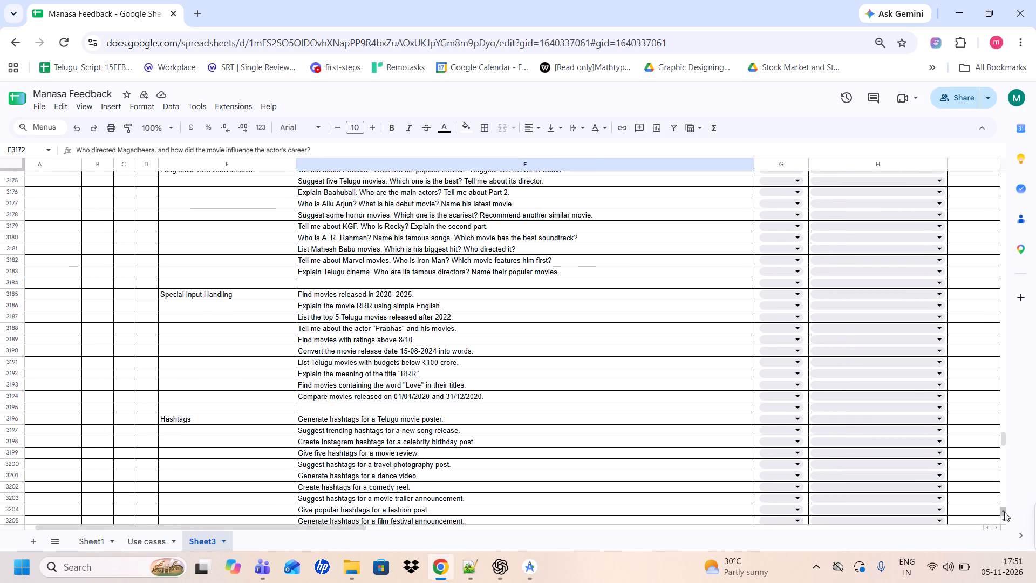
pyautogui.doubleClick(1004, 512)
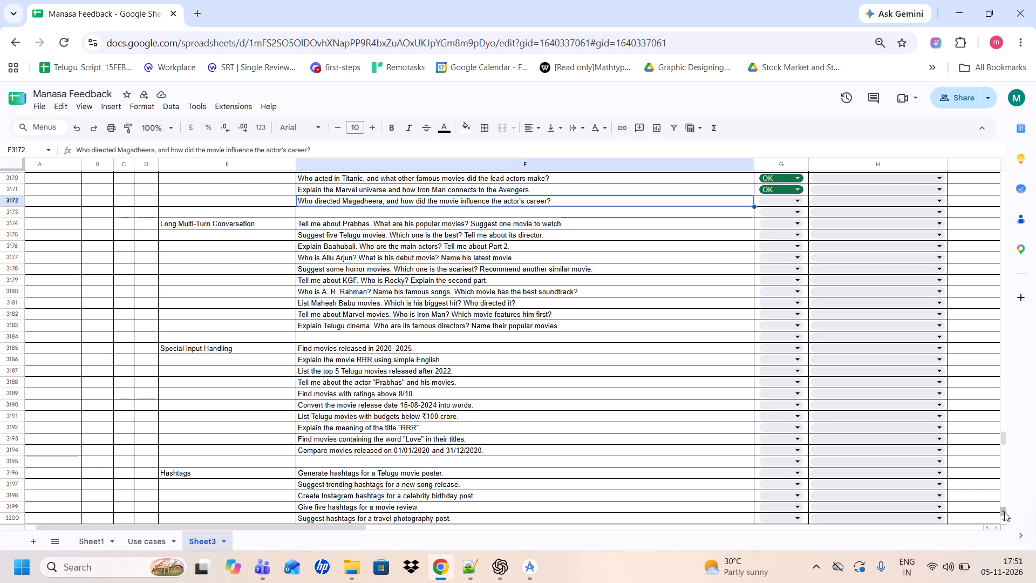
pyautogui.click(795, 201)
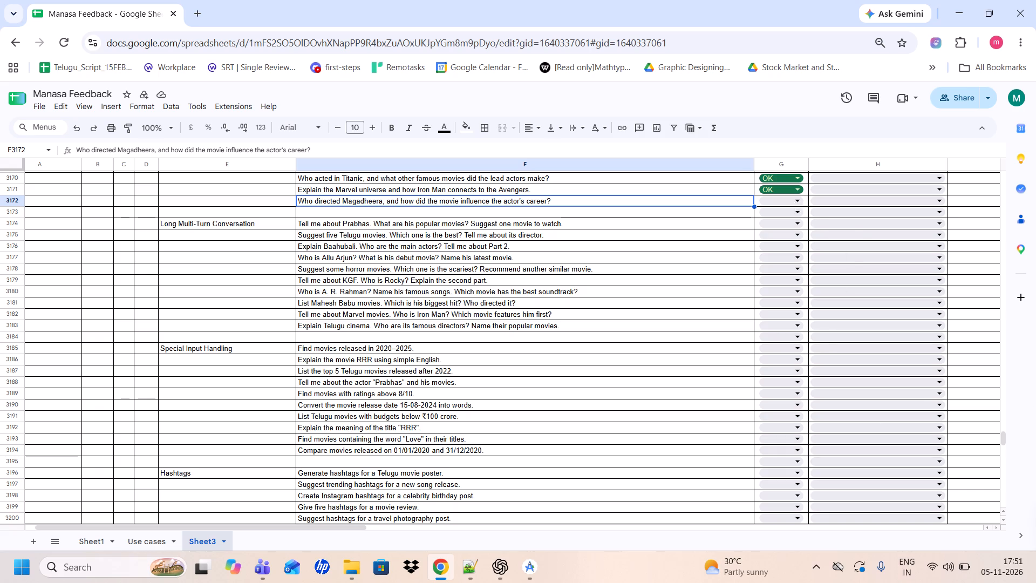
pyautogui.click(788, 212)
# Mark the Magadheera director prompt in row 3172 as NOK with the issue category TTS.
pyautogui.scroll(6, 628, 306)
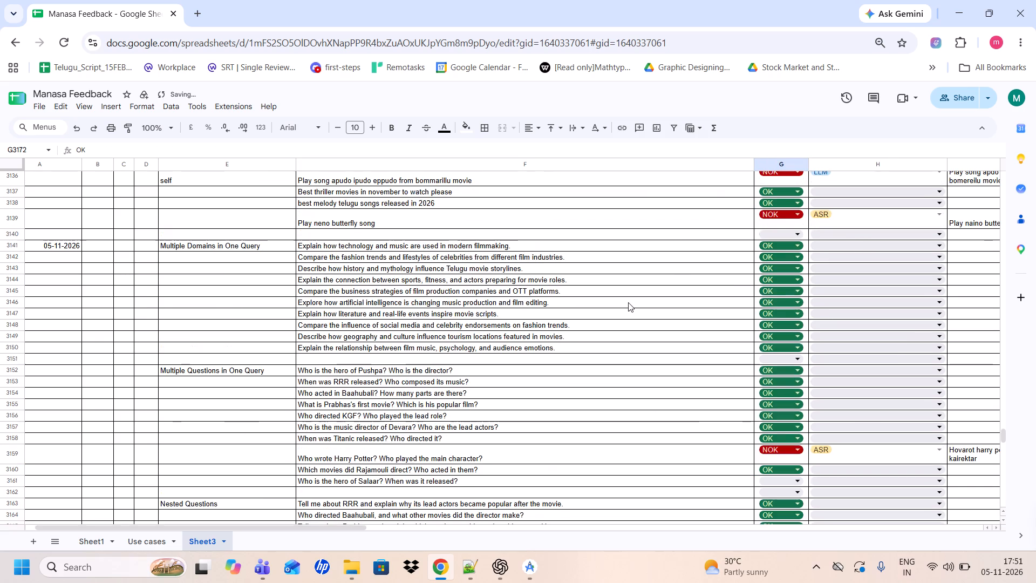
pyautogui.scroll(-3, 628, 306)
pyautogui.scroll(-1, 792, 393)
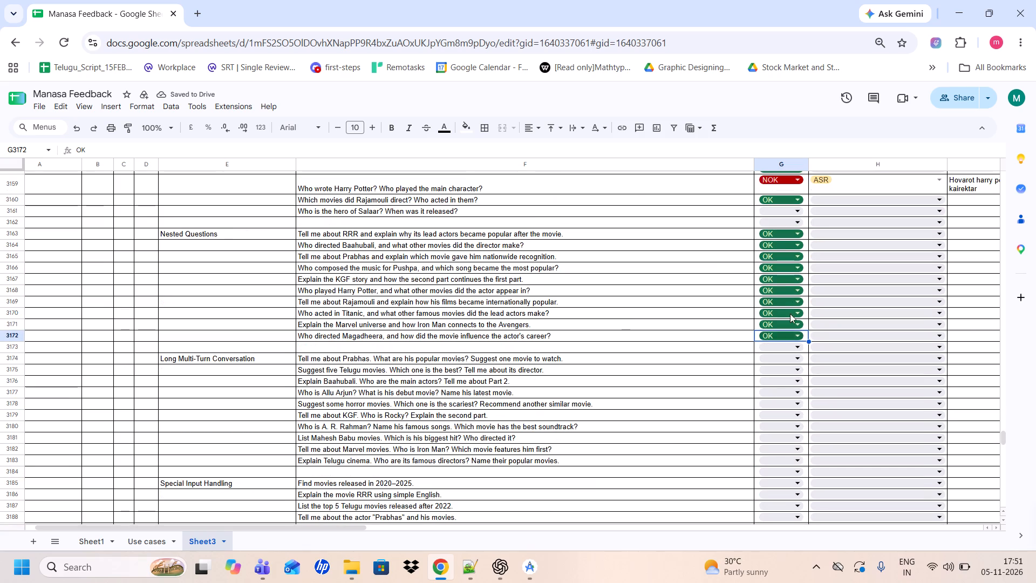
pyautogui.click(796, 338)
pyautogui.click(782, 373)
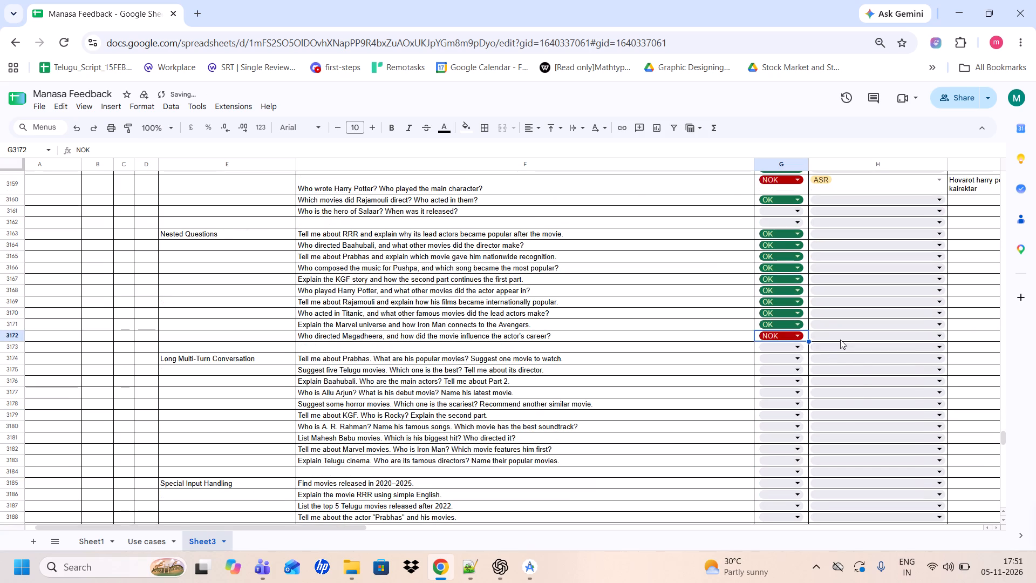
pyautogui.click(840, 340)
pyautogui.click(843, 421)
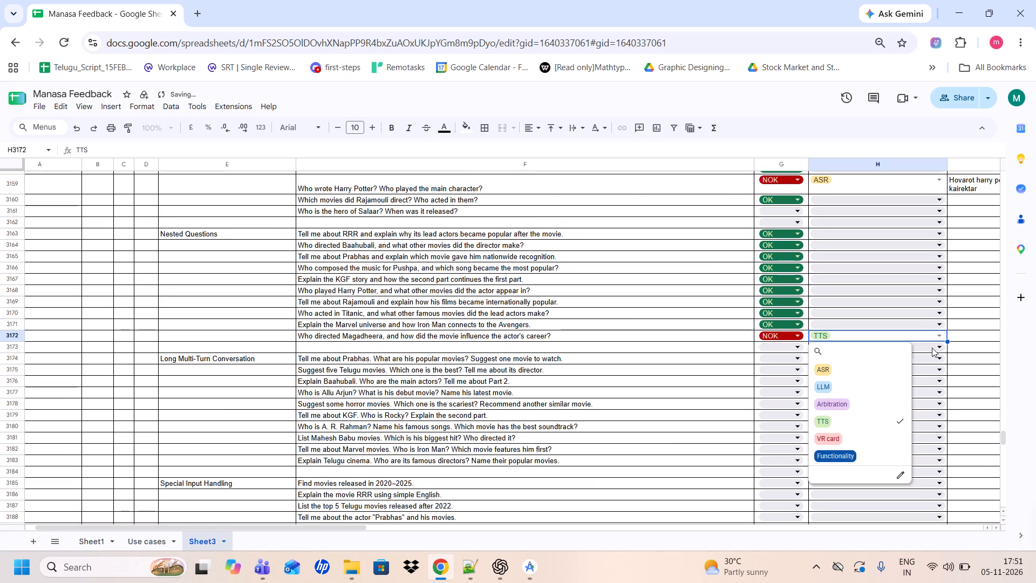
# Copy the asrTranscript "Who directed magadhira and how did the movie influence the actors career" from Android Studio's Logcat into cell I3172 in Chrome.
pyautogui.click(954, 340)
pyautogui.moveTo(359, 526); pyautogui.dragTo(379, 526)
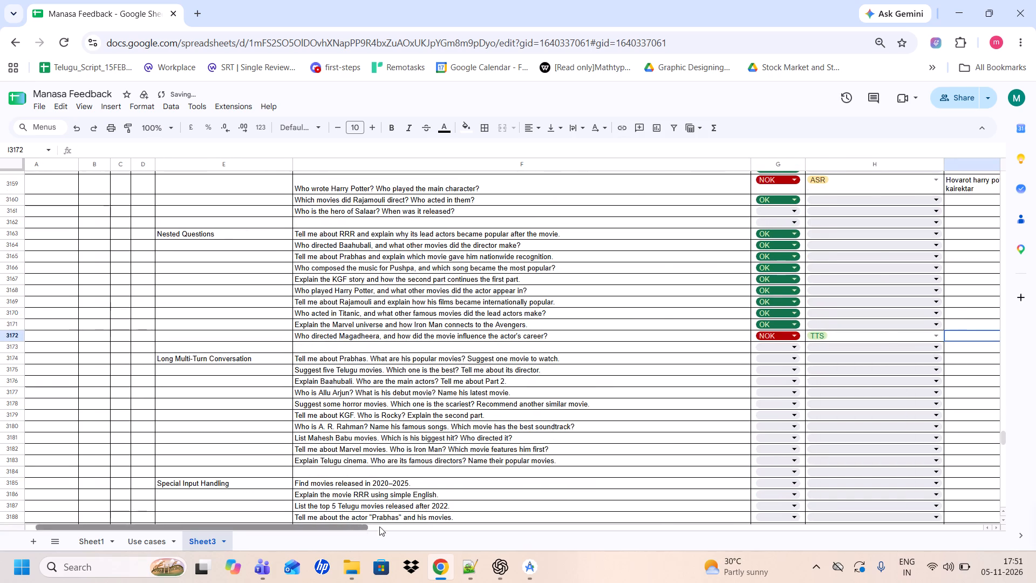
pyautogui.moveTo(379, 526); pyautogui.dragTo(471, 530)
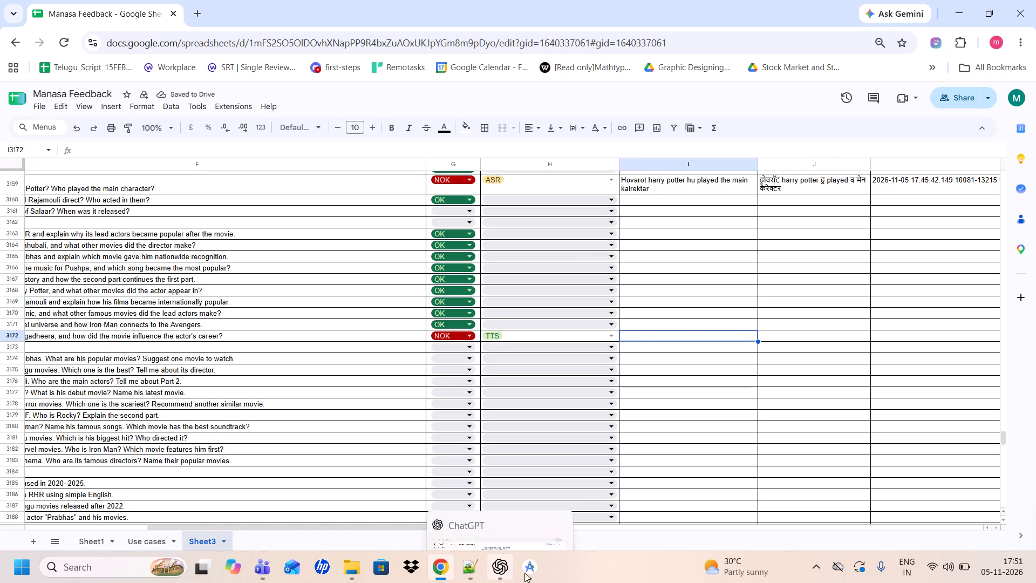
pyautogui.click(531, 573)
pyautogui.click(495, 565)
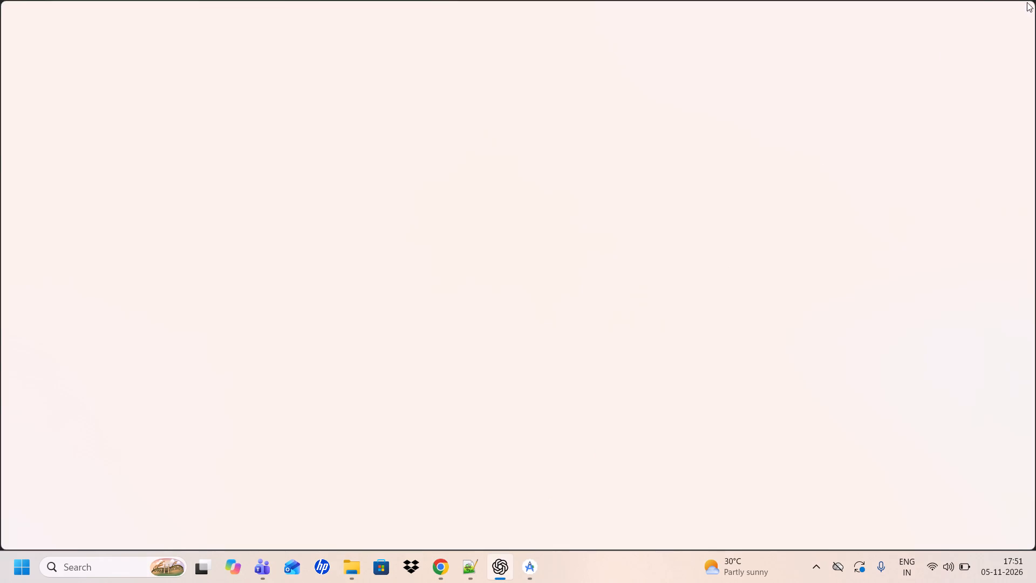
pyautogui.click(1013, 15)
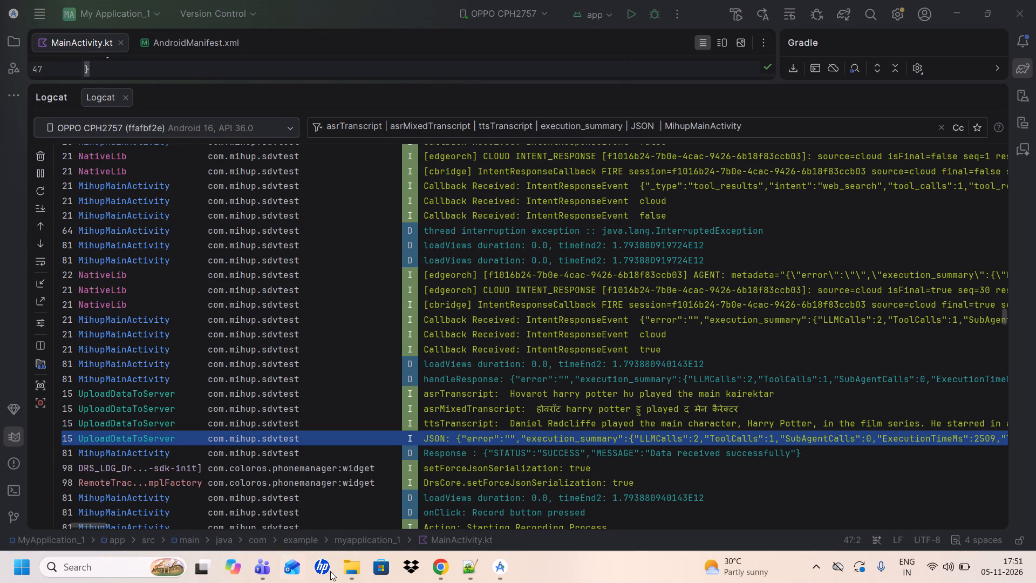
pyautogui.scroll(-5, 709, 486)
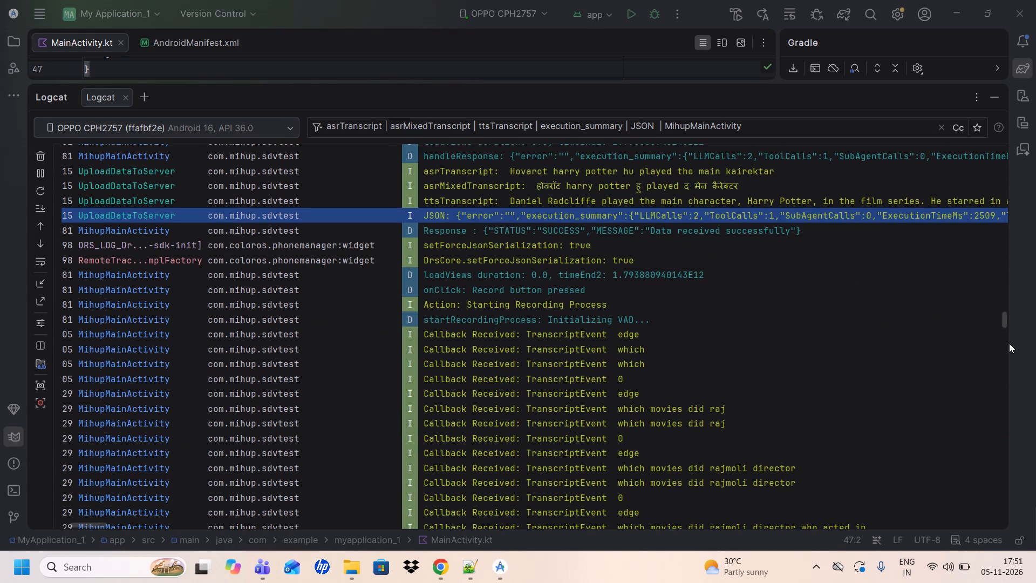
pyautogui.moveTo(1005, 322); pyautogui.dragTo(1006, 549)
pyautogui.click(1006, 549)
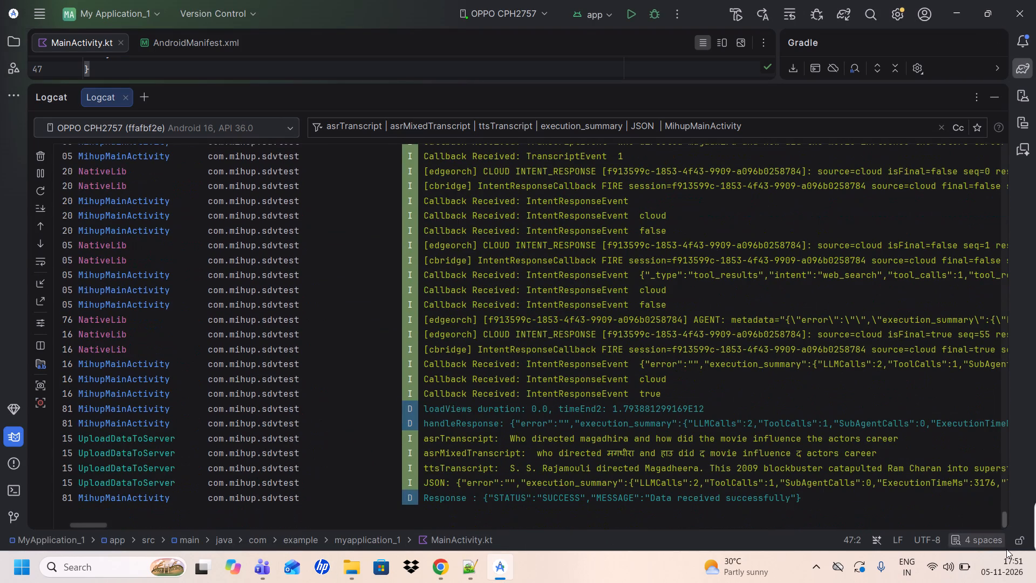
pyautogui.moveTo(508, 434); pyautogui.dragTo(790, 451)
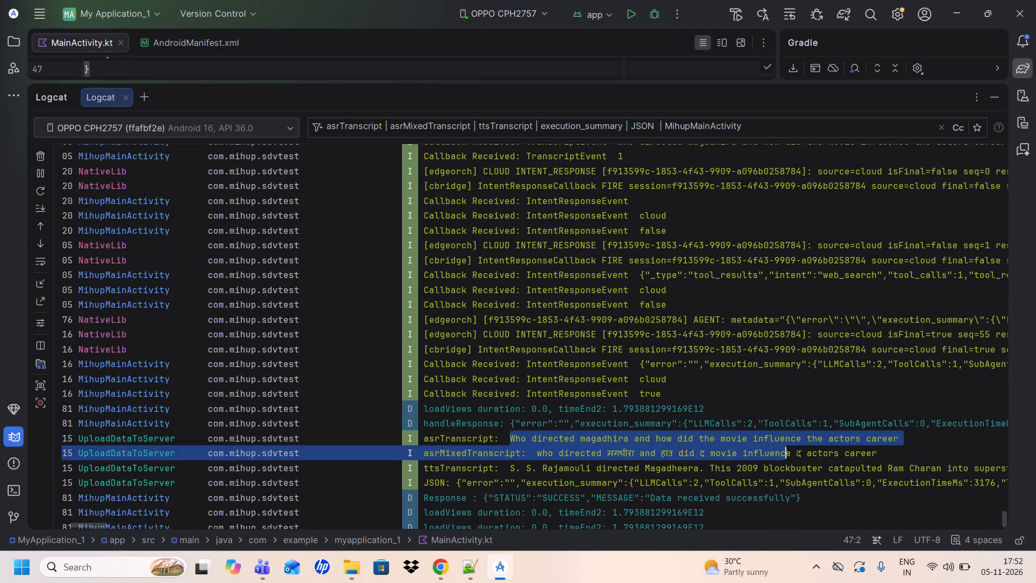
pyautogui.moveTo(790, 451); pyautogui.dragTo(915, 439)
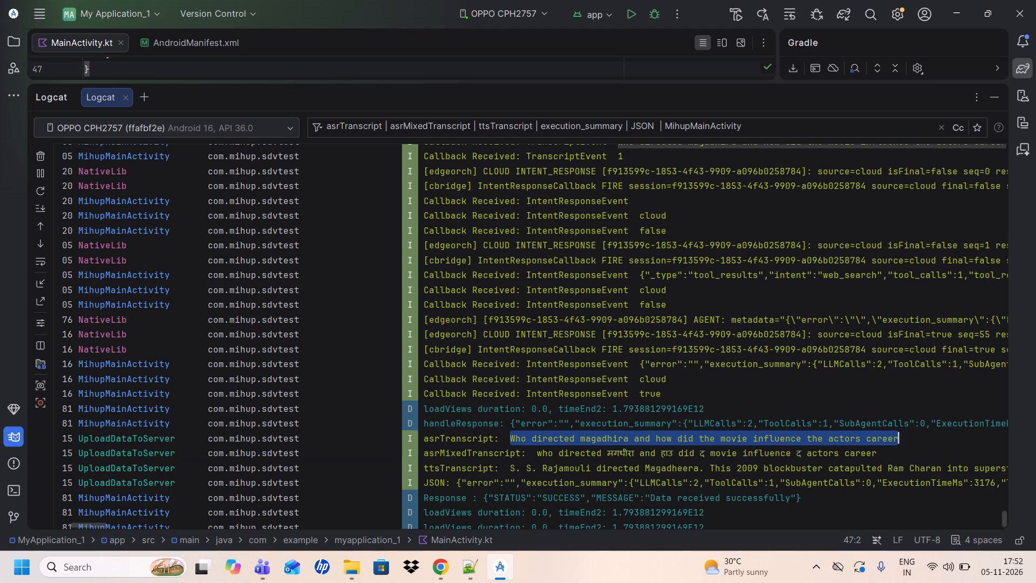
pyautogui.hotkey('ctrl', 'c')
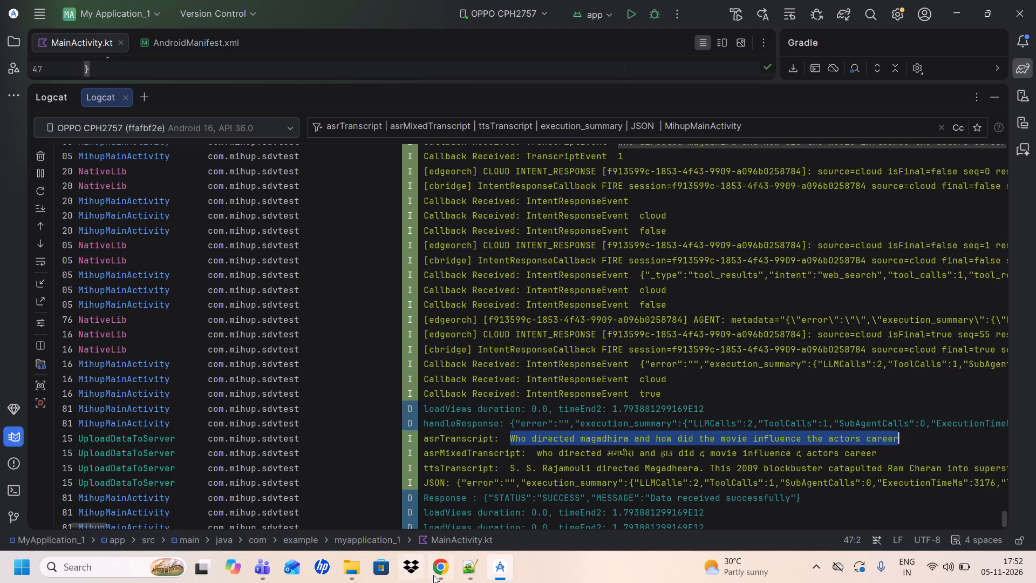
pyautogui.click(442, 566)
pyautogui.doubleClick(646, 337)
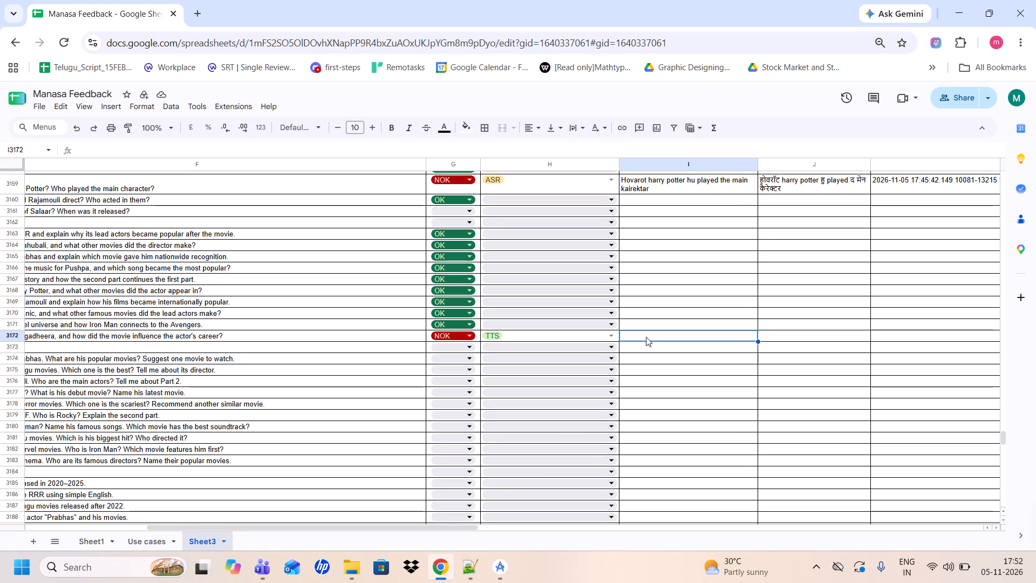
pyautogui.hotkey('ctrl', 'v')
pyautogui.click(640, 377)
# Copy the asrMixedTranscript "who directed मगधीरा and हाउ did द movie influence द actors career" from Android Studio's Logcat into cell J3172 in Chrome.
pyautogui.click(785, 335)
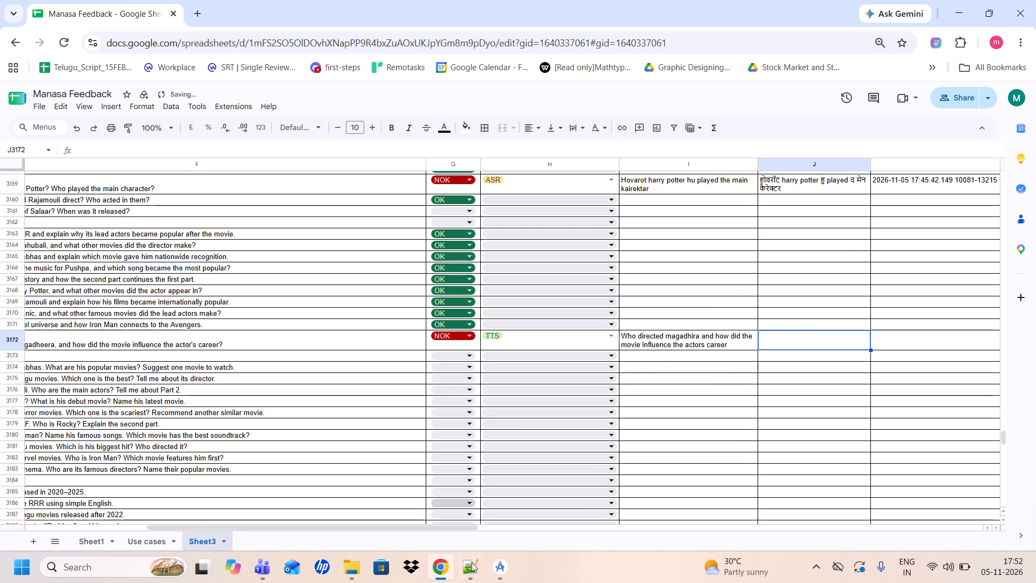
pyautogui.click(503, 561)
pyautogui.moveTo(531, 452); pyautogui.dragTo(836, 481)
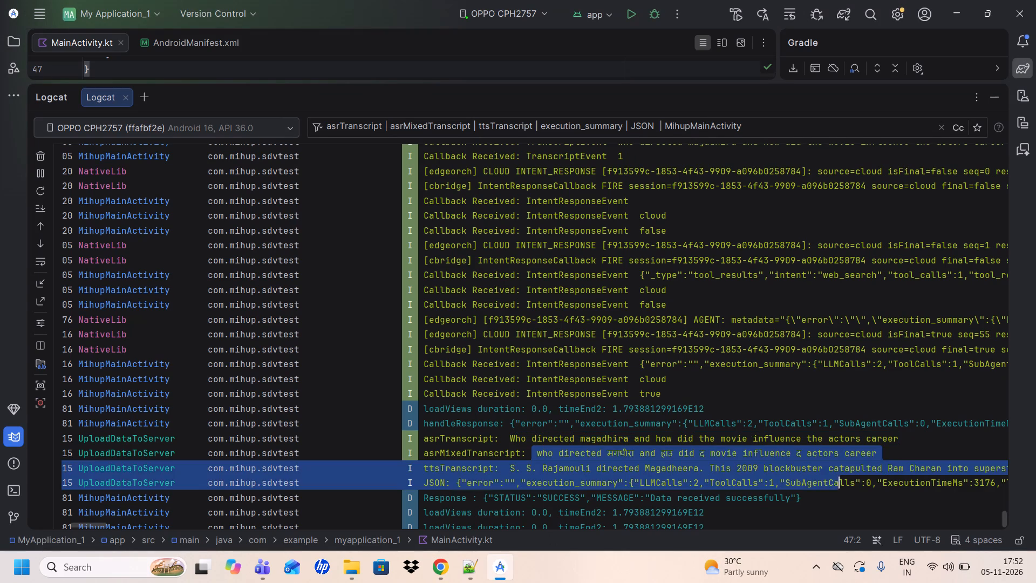
pyautogui.moveTo(836, 481); pyautogui.dragTo(878, 458)
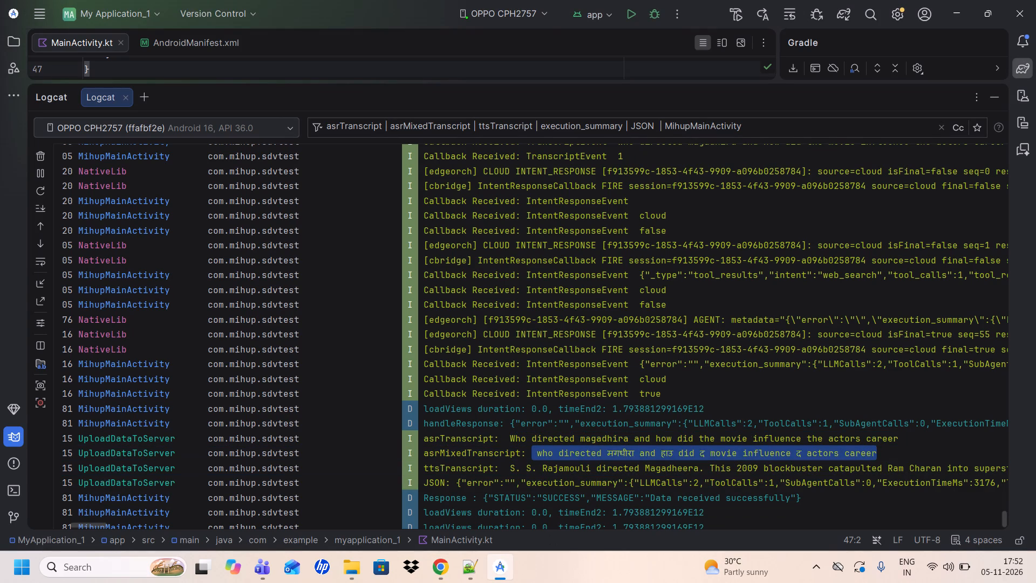
pyautogui.hotkey('ctrl', 'c')
pyautogui.click(434, 567)
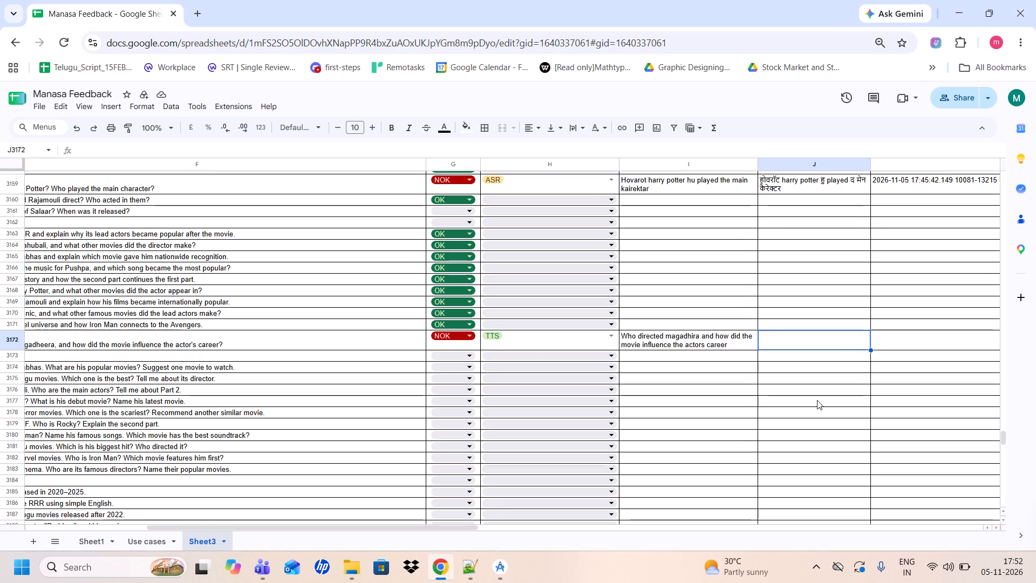
pyautogui.doubleClick(823, 337)
pyautogui.hotkey('ctrl', 'v')
pyautogui.click(732, 401)
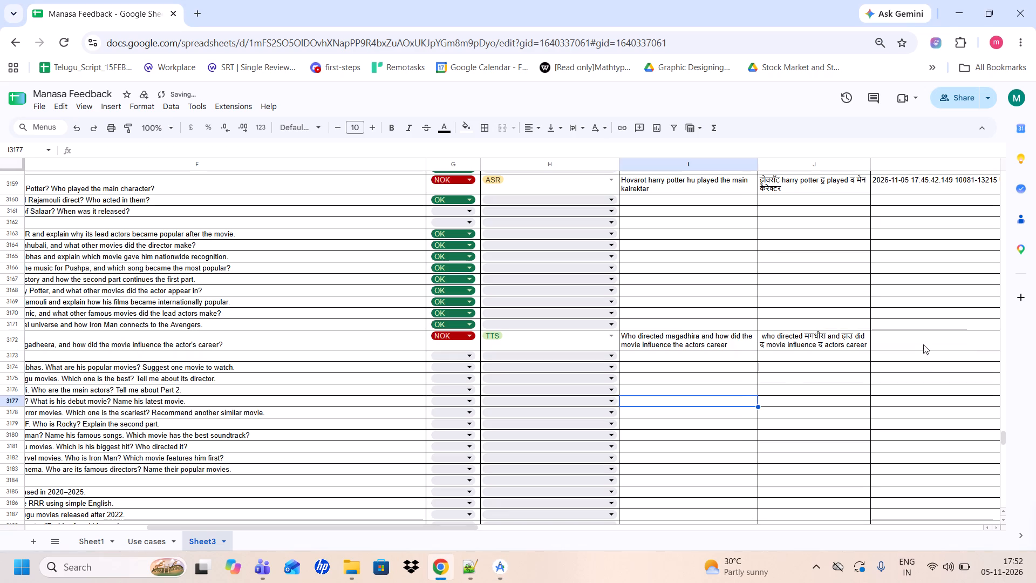
# Copy the full JSON log line of the Magadheera query from Android Studio's Logcat into cell K3172 in Chrome.
pyautogui.click(923, 344)
pyautogui.click(503, 571)
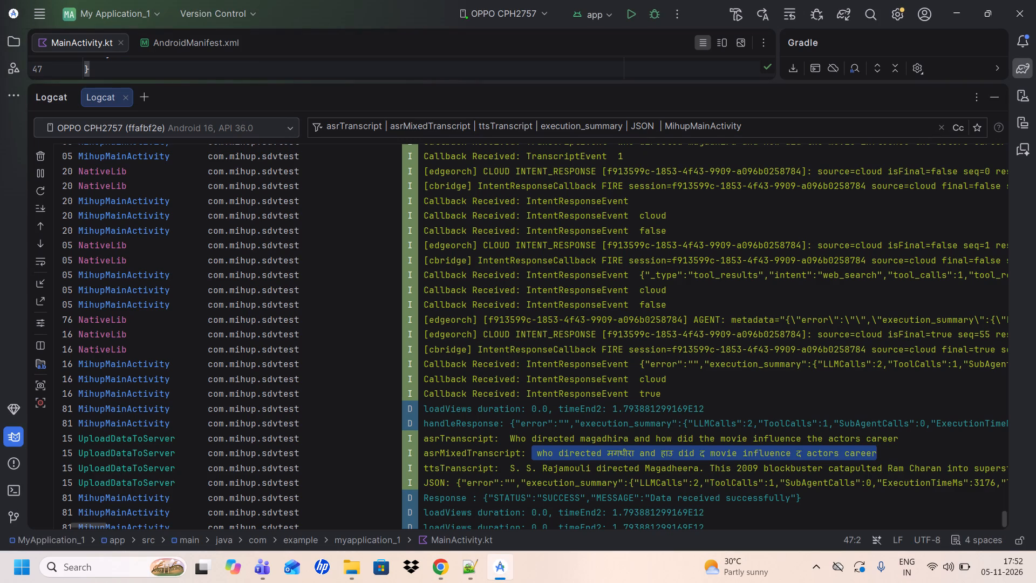
pyautogui.tripleClick(542, 485)
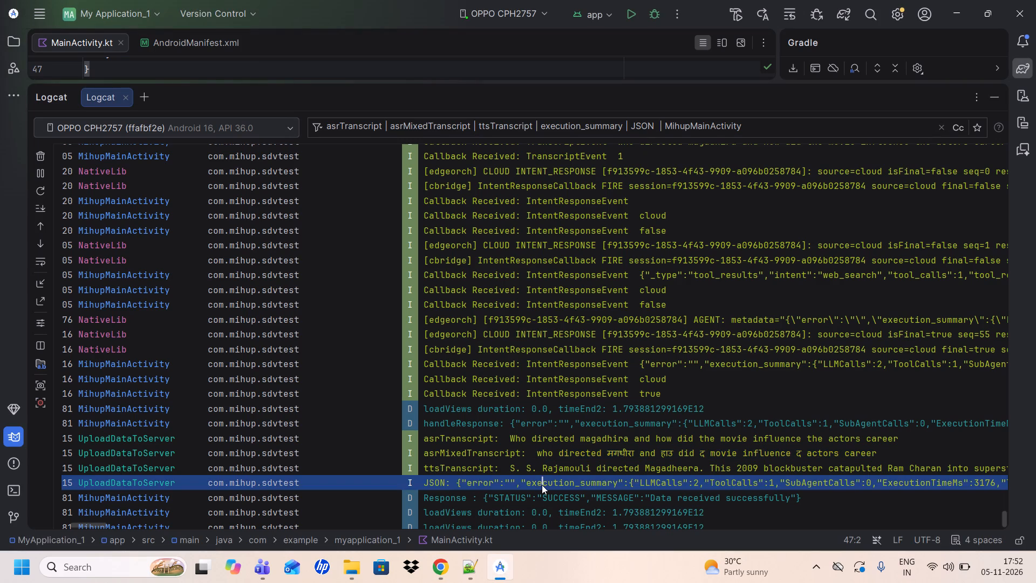
pyautogui.hotkey('ctrl', 'c')
pyautogui.hotkey('ctrl', 'c')
pyautogui.click(438, 573)
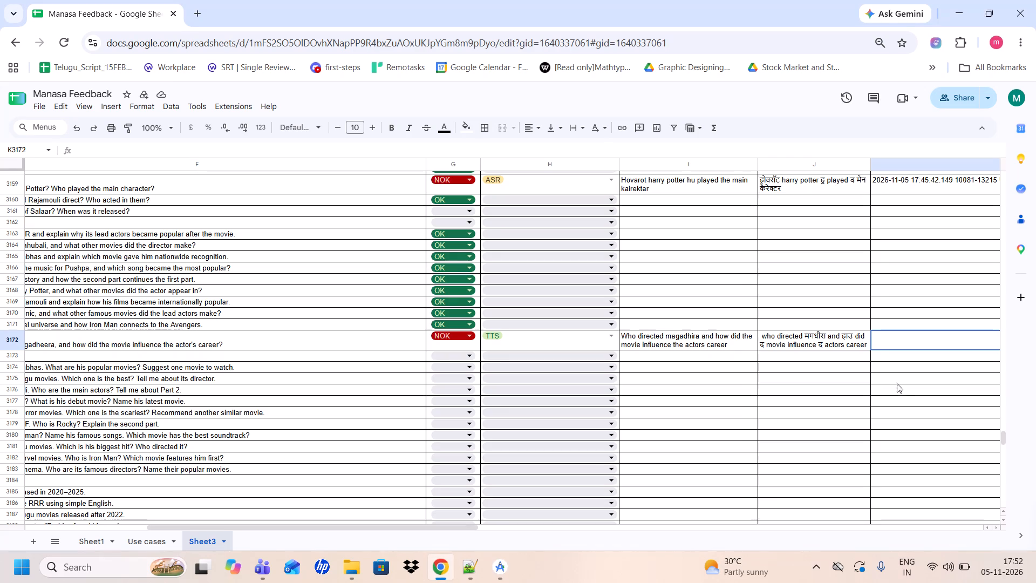
pyautogui.doubleClick(878, 345)
pyautogui.hotkey('ctrl', 'v')
pyautogui.click(773, 391)
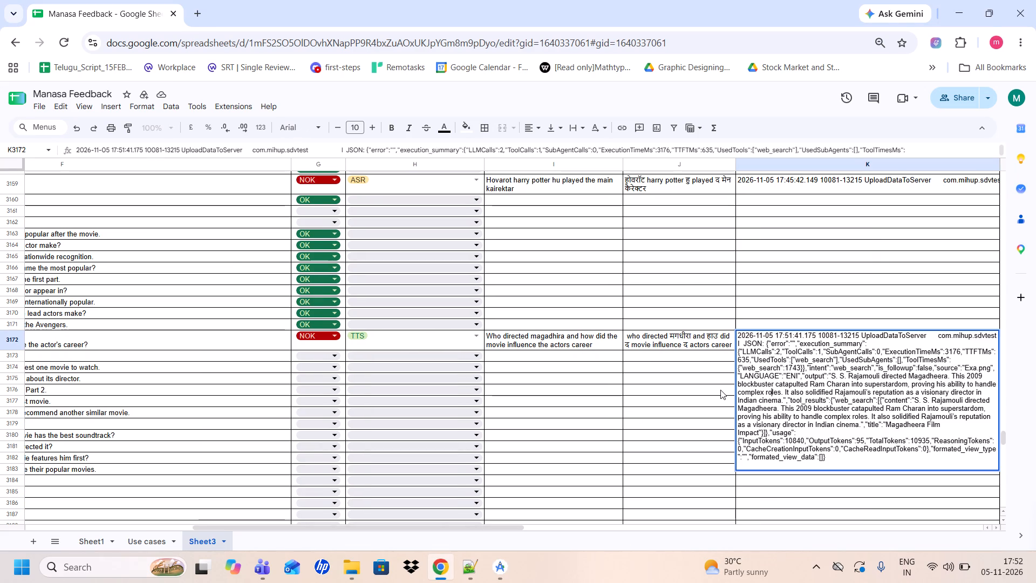
pyautogui.click(720, 390)
# Copy the remark "But responded correctly" from cell L3159 into cell L3172.
pyautogui.click(796, 348)
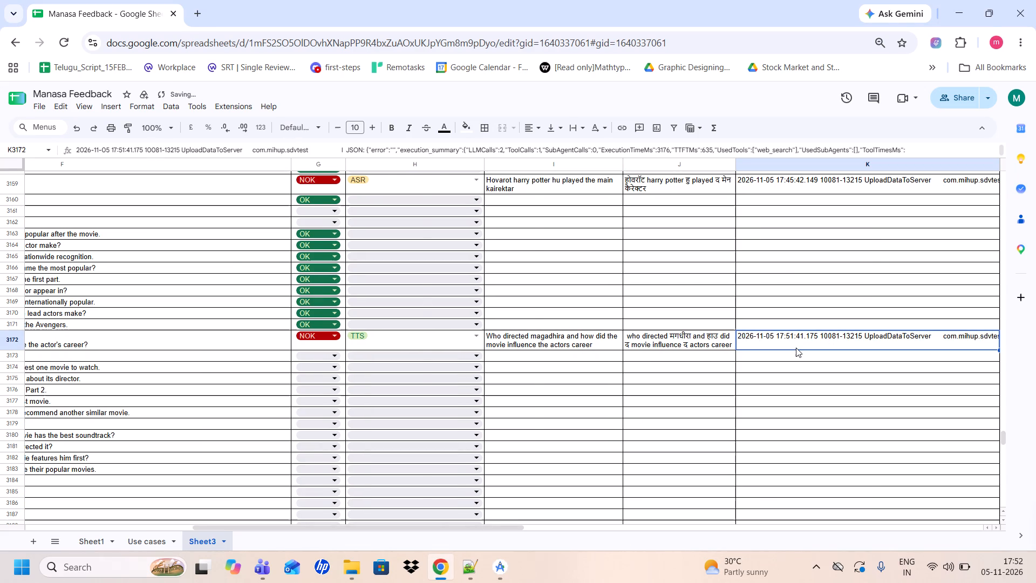
pyautogui.press('Right')
pyautogui.click(854, 193)
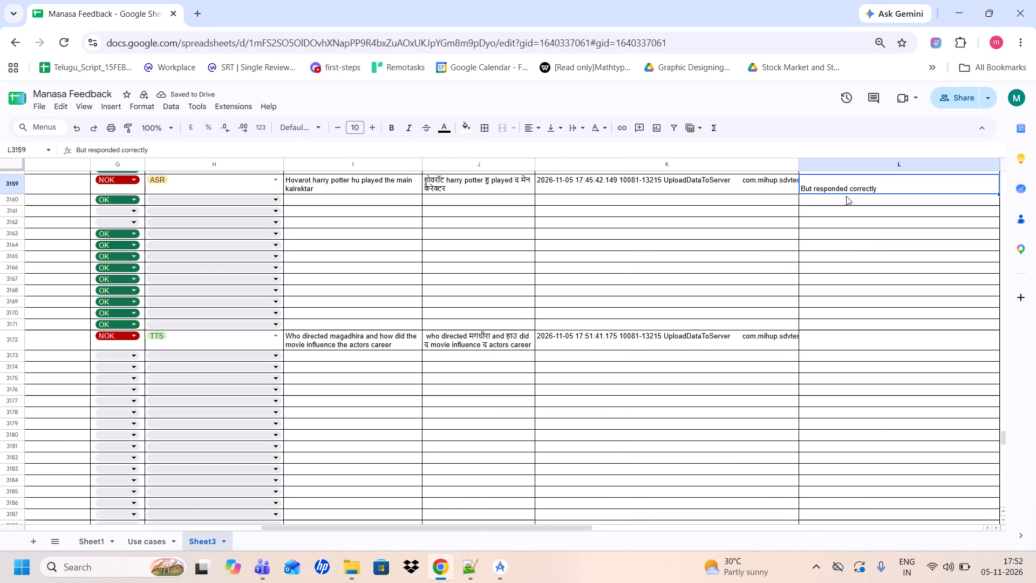
pyautogui.hotkey('ctrl', 'c')
pyautogui.click(837, 337)
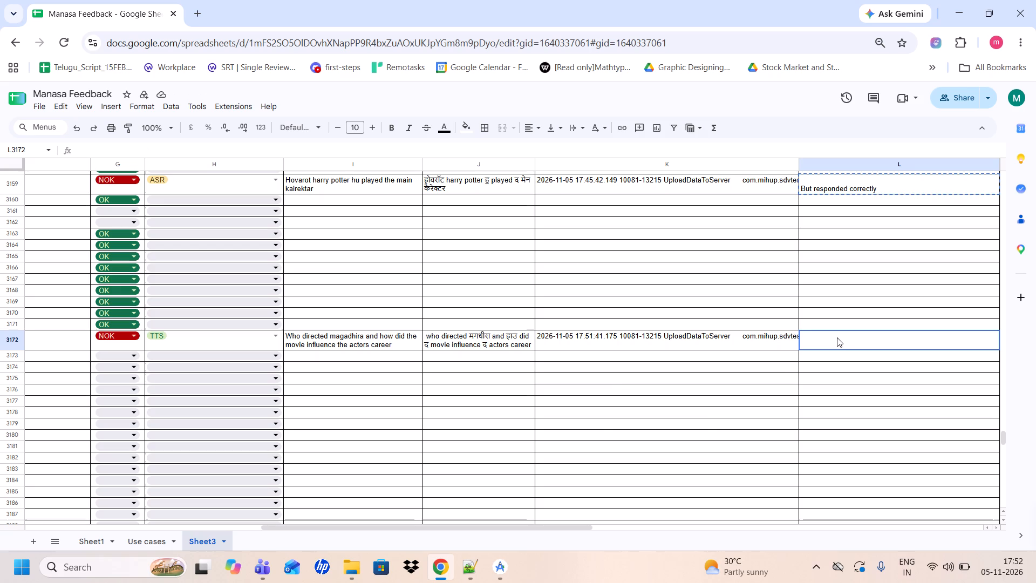
pyautogui.hotkey('ctrl', 'v')
pyautogui.click(704, 408)
# Set the status of the Prabhas popular movies prompt in row 3174 to OK.
pyautogui.moveTo(480, 526); pyautogui.dragTo(345, 489)
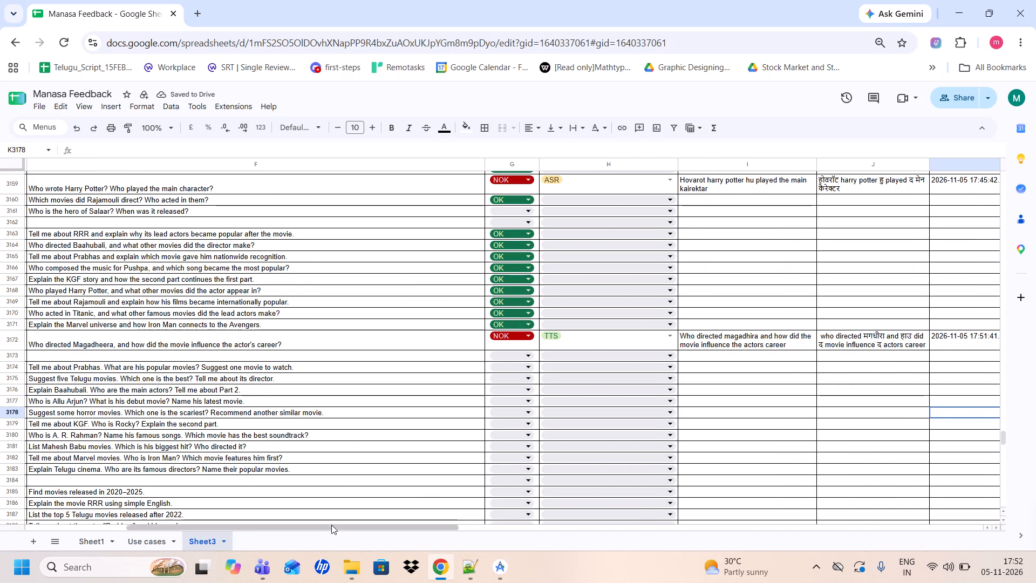
pyautogui.moveTo(331, 524); pyautogui.dragTo(272, 513)
pyautogui.click(345, 494)
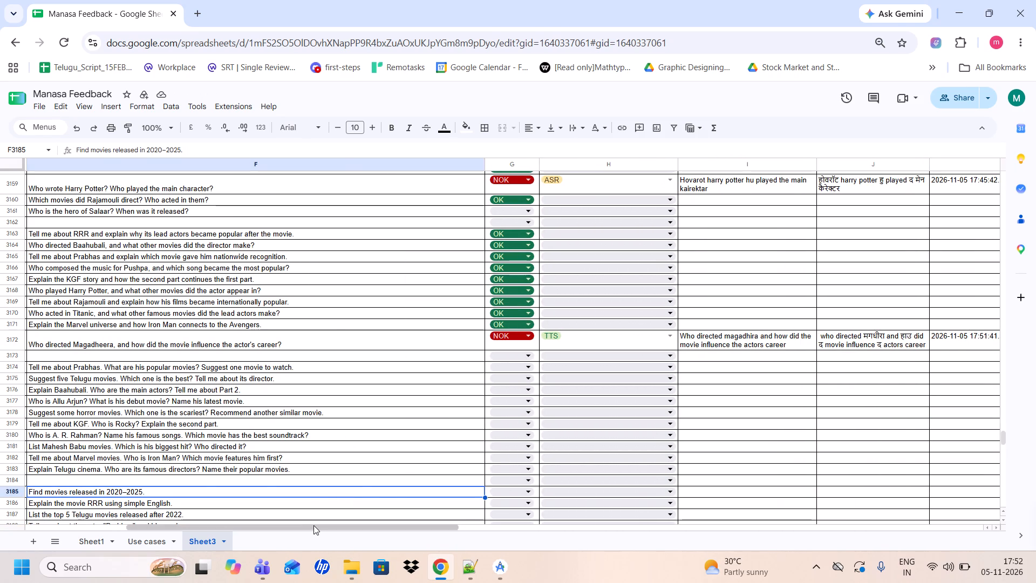
pyautogui.moveTo(313, 525); pyautogui.dragTo(238, 498)
pyautogui.scroll(-2, 355, 418)
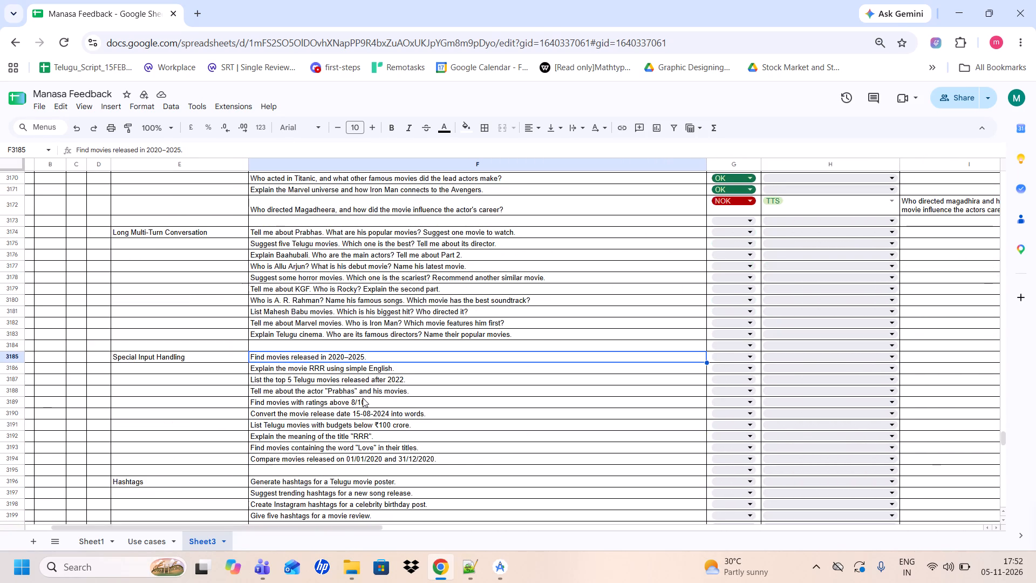
pyautogui.click(1001, 521)
pyautogui.click(528, 233)
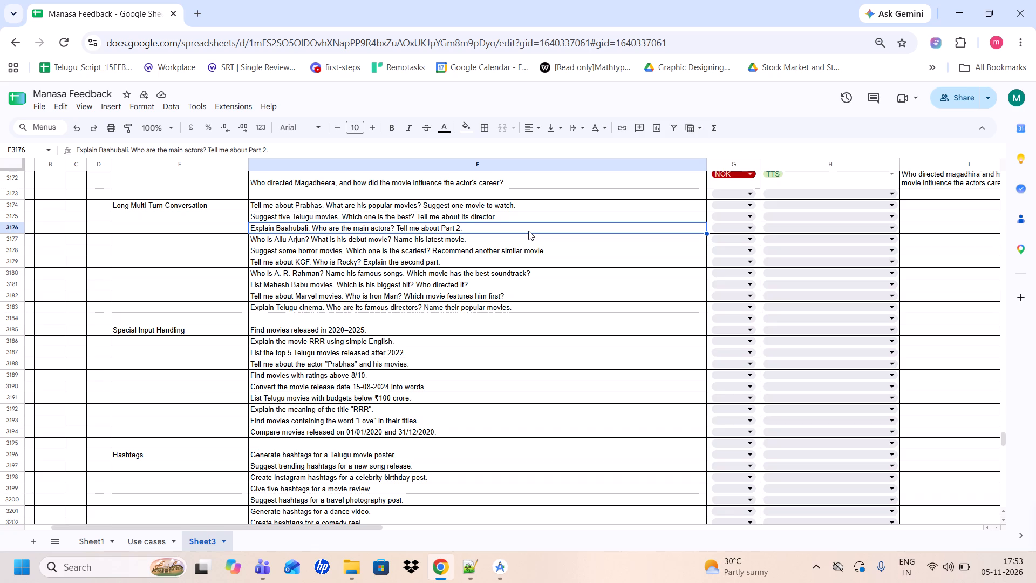
pyautogui.click(750, 208)
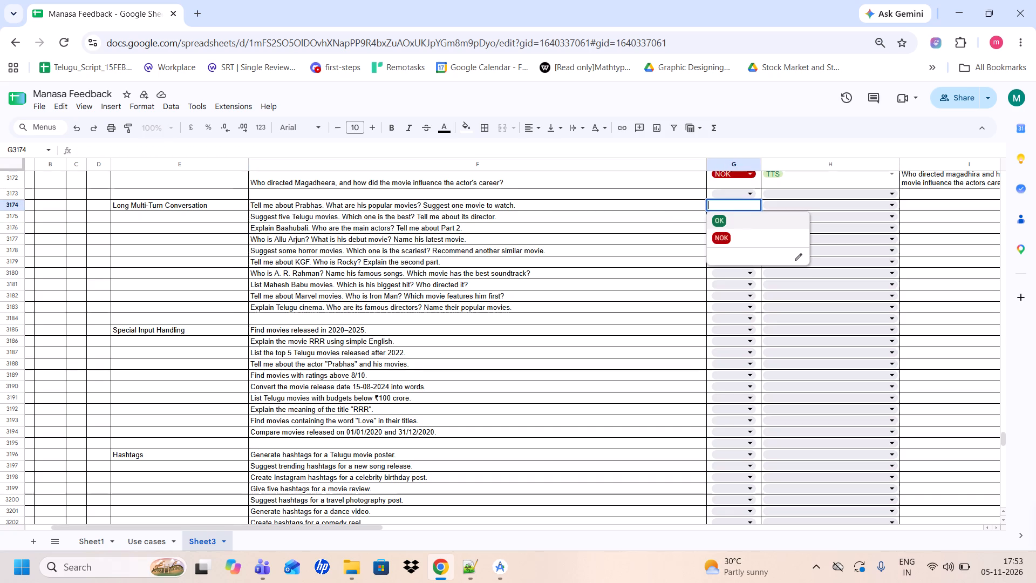
pyautogui.click(738, 223)
pyautogui.click(686, 219)
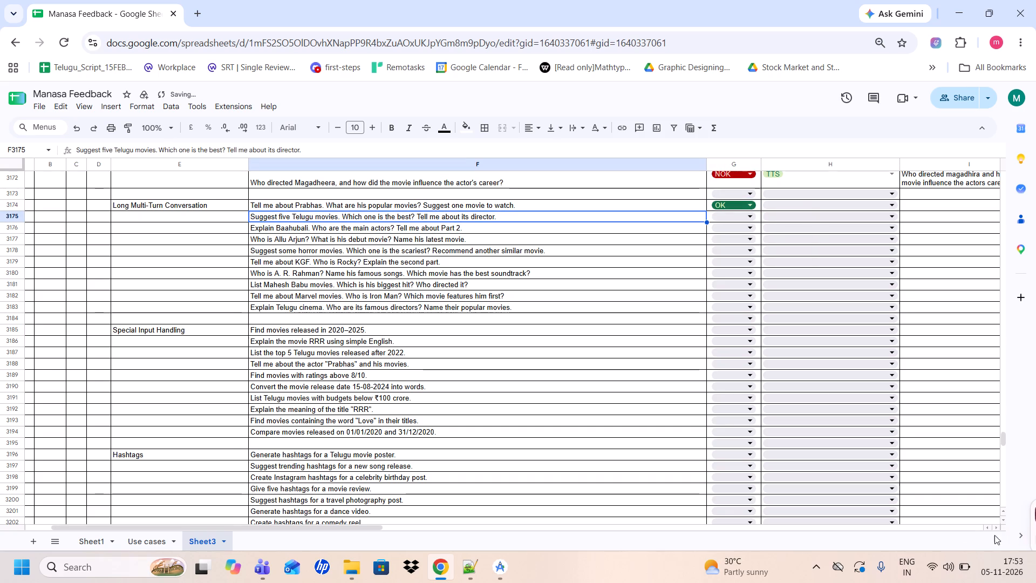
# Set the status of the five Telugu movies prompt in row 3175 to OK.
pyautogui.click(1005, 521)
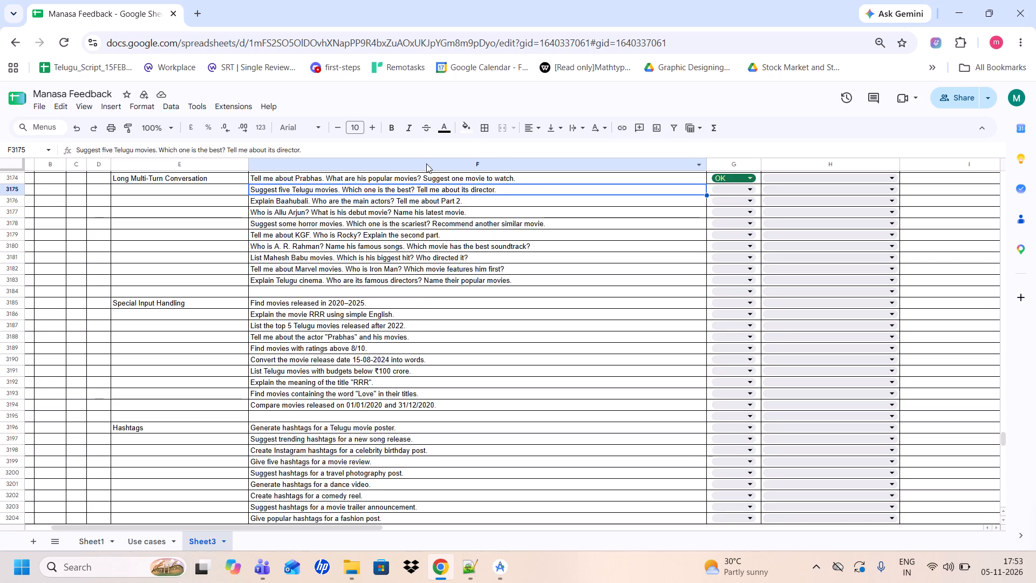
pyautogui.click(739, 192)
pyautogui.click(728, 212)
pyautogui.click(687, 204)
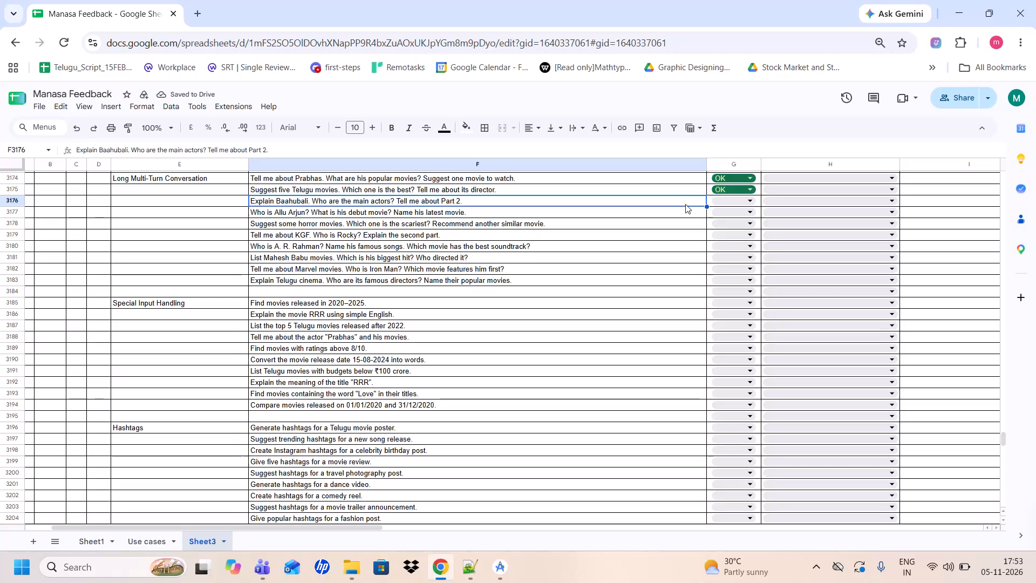
# Mark the five Telugu movies prompt in row 3175 as NOK with the issue category TTS.
pyautogui.click(739, 188)
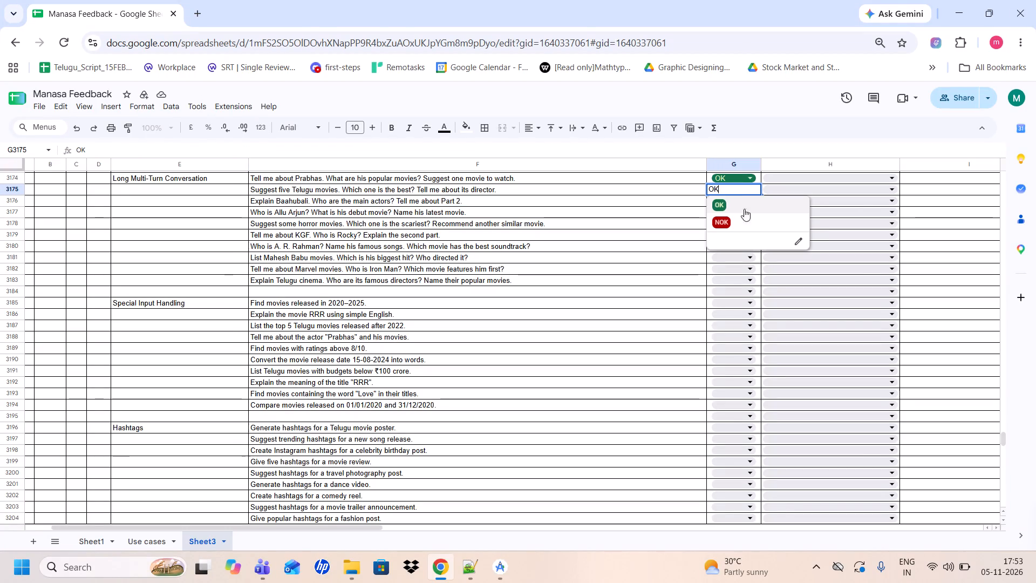
pyautogui.click(745, 225)
pyautogui.click(804, 193)
pyautogui.click(793, 275)
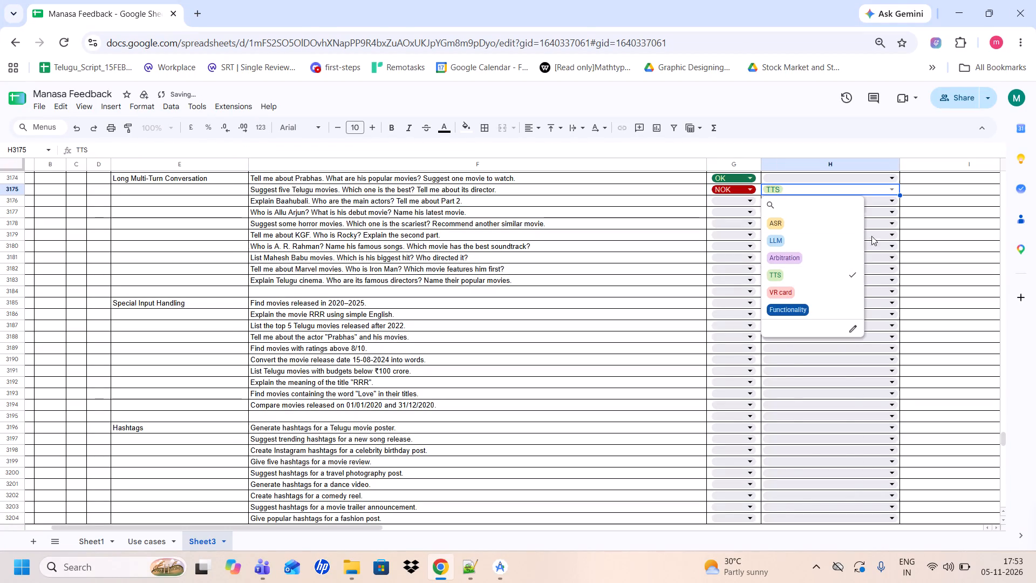
# Copy the asrTranscript "Suggest the telugu movies which 1 is the best tell me about its director" from Android Studio's Logcat into cell I3175 in Chrome.
pyautogui.click(949, 185)
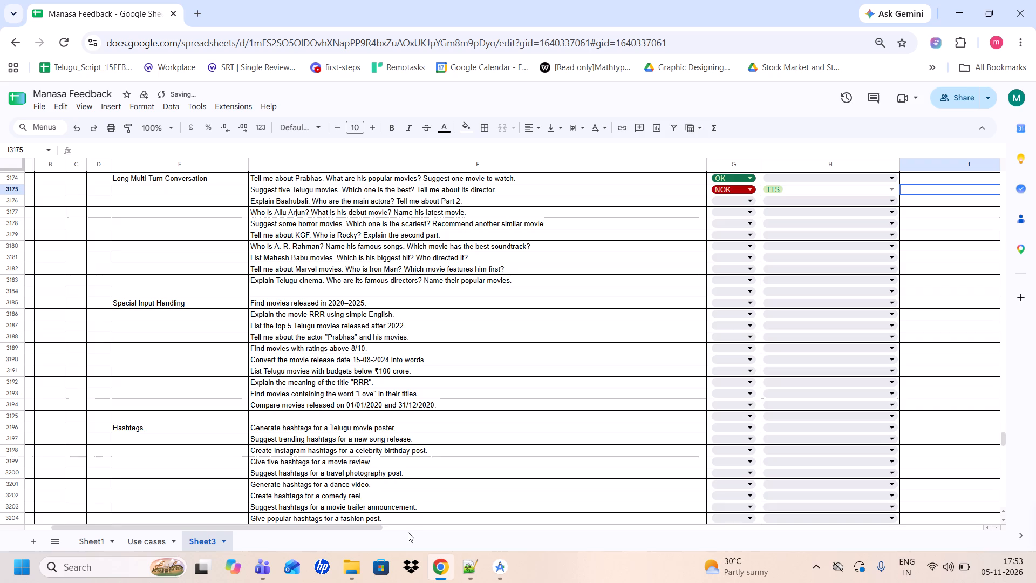
pyautogui.moveTo(374, 527); pyautogui.dragTo(447, 527)
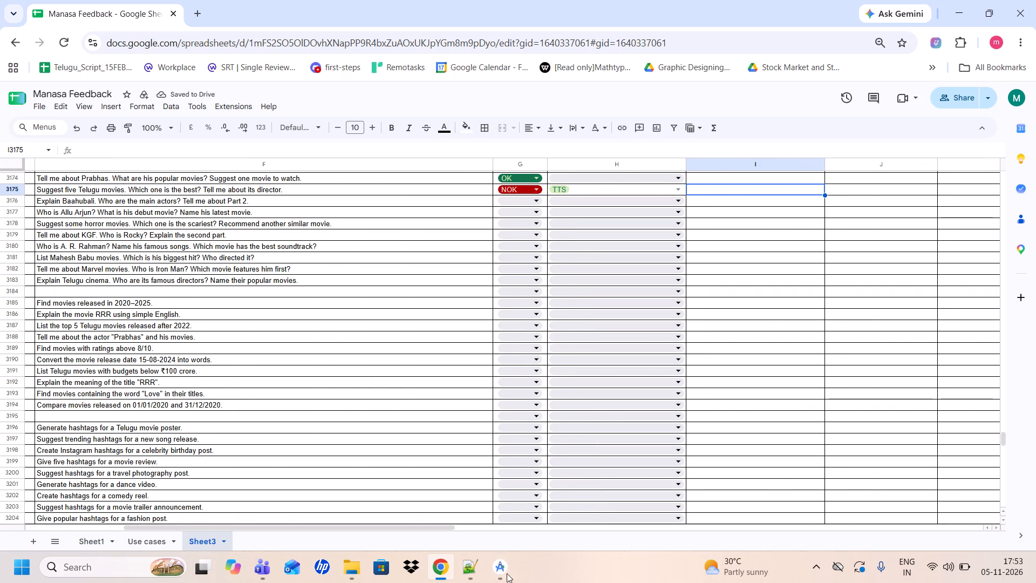
pyautogui.click(495, 572)
pyautogui.scroll(-6, 475, 413)
pyautogui.scroll(1, 521, 487)
pyautogui.scroll(-15, 523, 492)
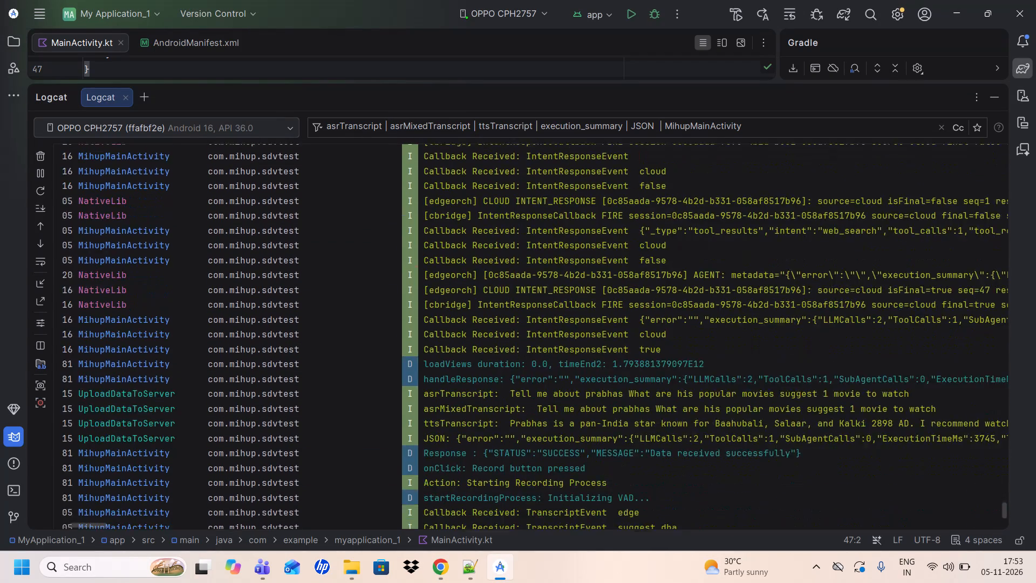
pyautogui.scroll(-20, 531, 497)
pyautogui.scroll(-8, 531, 497)
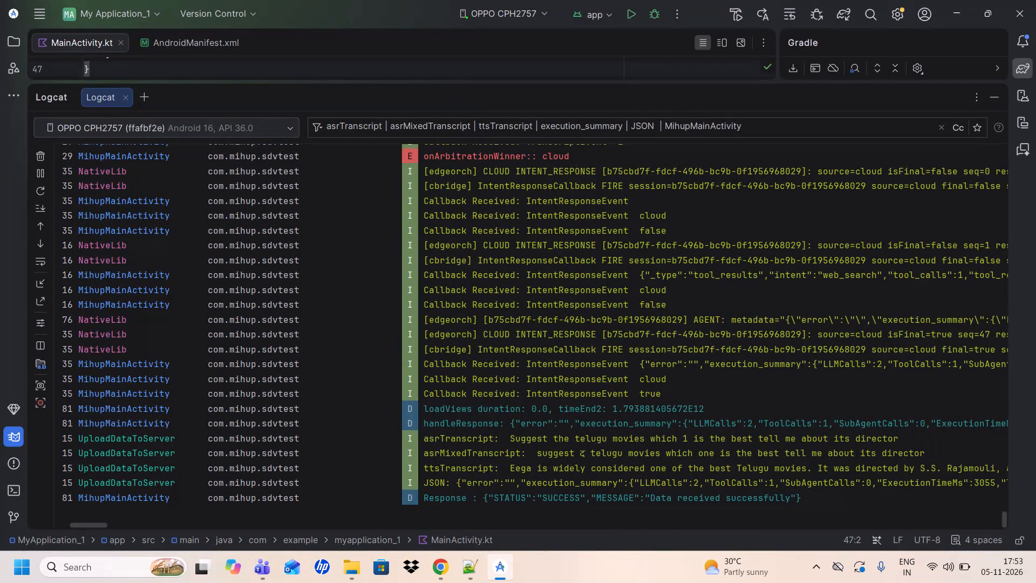
pyautogui.moveTo(509, 439); pyautogui.dragTo(903, 440)
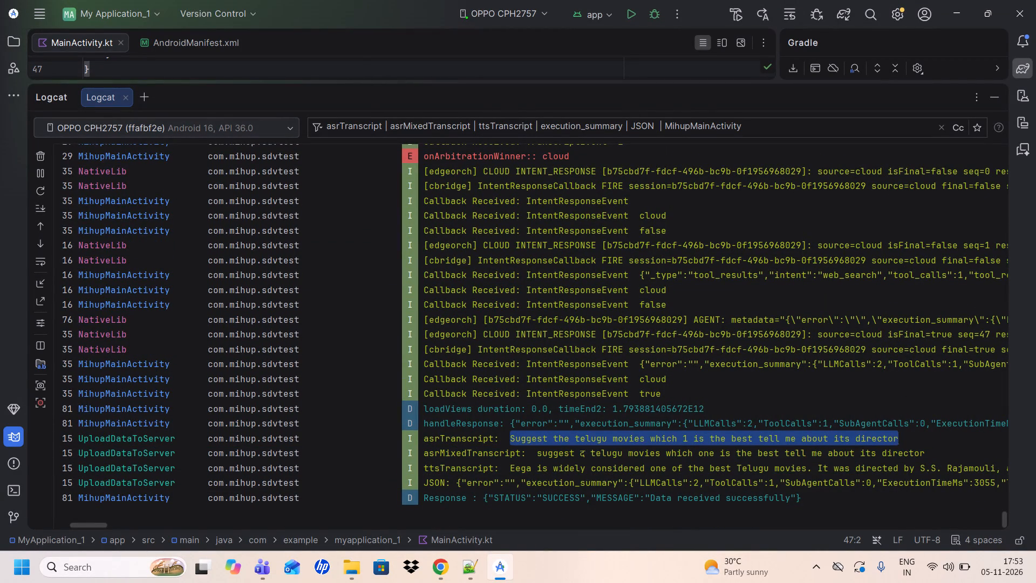
pyautogui.hotkey('ctrl', 'c')
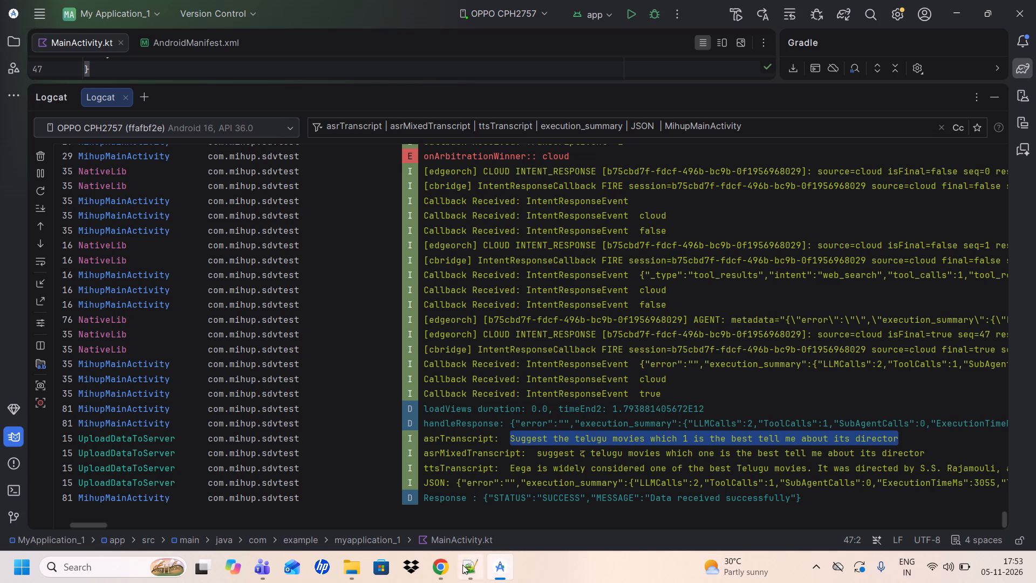
pyautogui.click(449, 560)
pyautogui.doubleClick(721, 191)
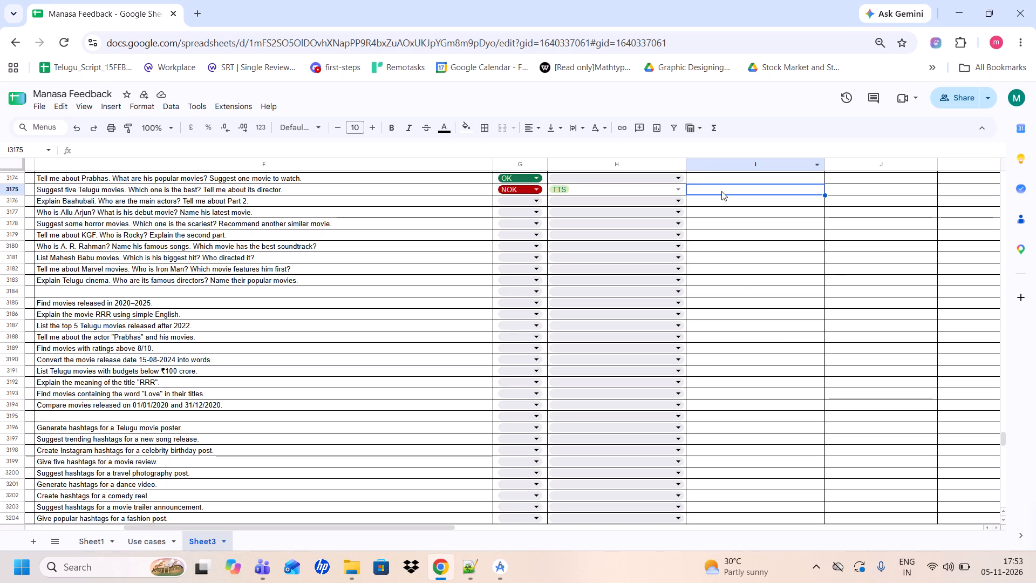
pyautogui.hotkey('ctrl', 'v')
pyautogui.keyDown('ctrl'); pyautogui.click(714, 274); pyautogui.keyUp('ctrl')
# Copy the asrMixedTranscript "suggest द telugu movies which one is the best tell me about its director" from Android Studio's Logcat into cell J3175 in Chrome.
pyautogui.click(848, 199)
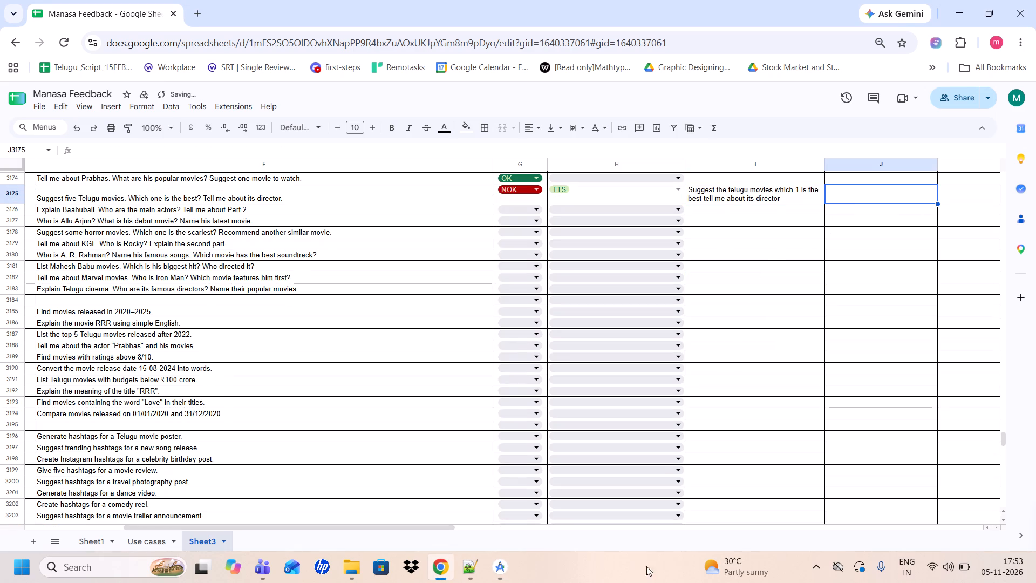
pyautogui.click(501, 566)
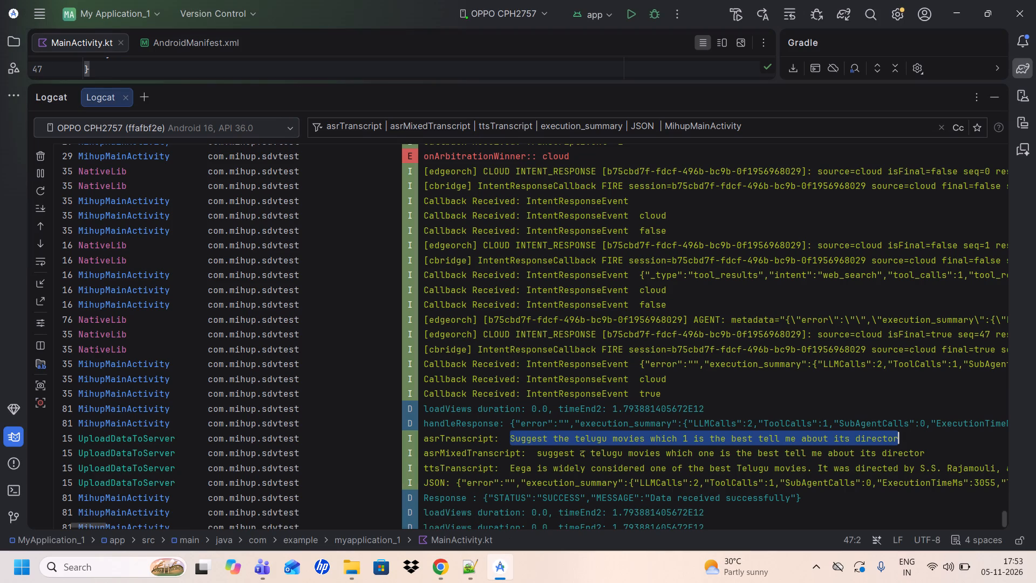
pyautogui.tripleClick(552, 455)
pyautogui.click(551, 455)
pyautogui.moveTo(537, 452); pyautogui.dragTo(927, 448)
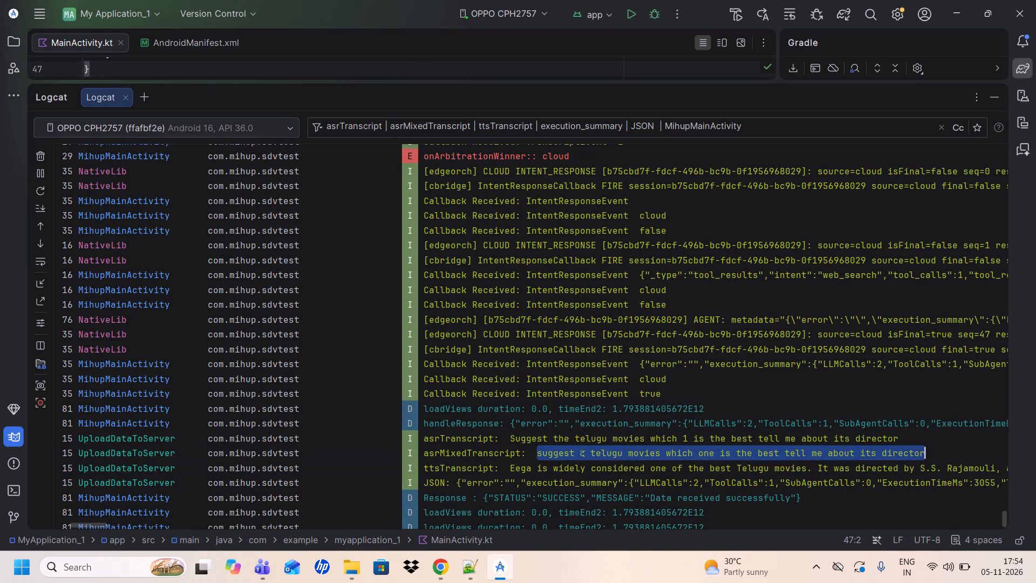
pyautogui.hotkey('ctrl', 'c')
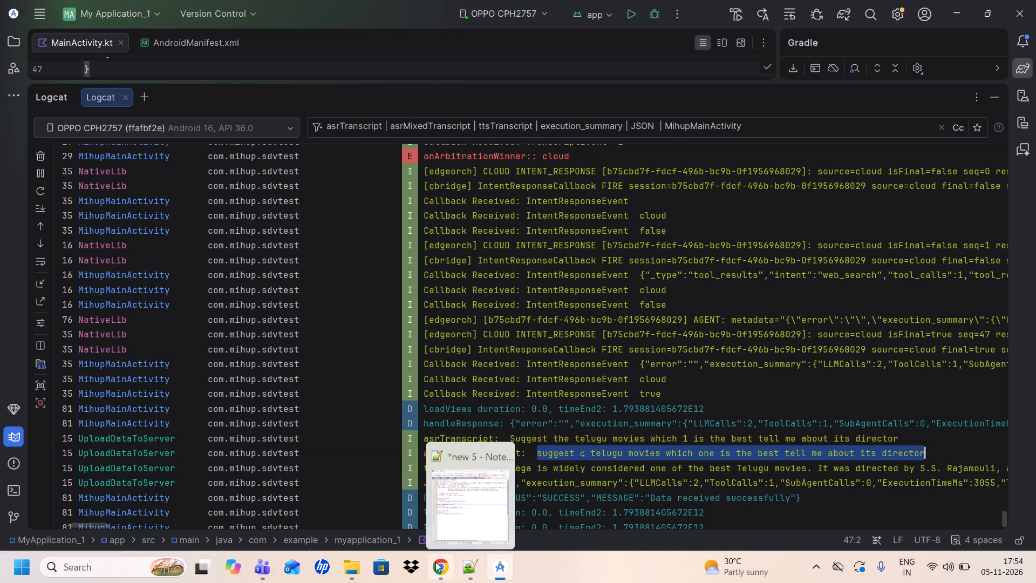
pyautogui.click(435, 562)
pyautogui.doubleClick(889, 201)
pyautogui.hotkey('ctrl', 'v')
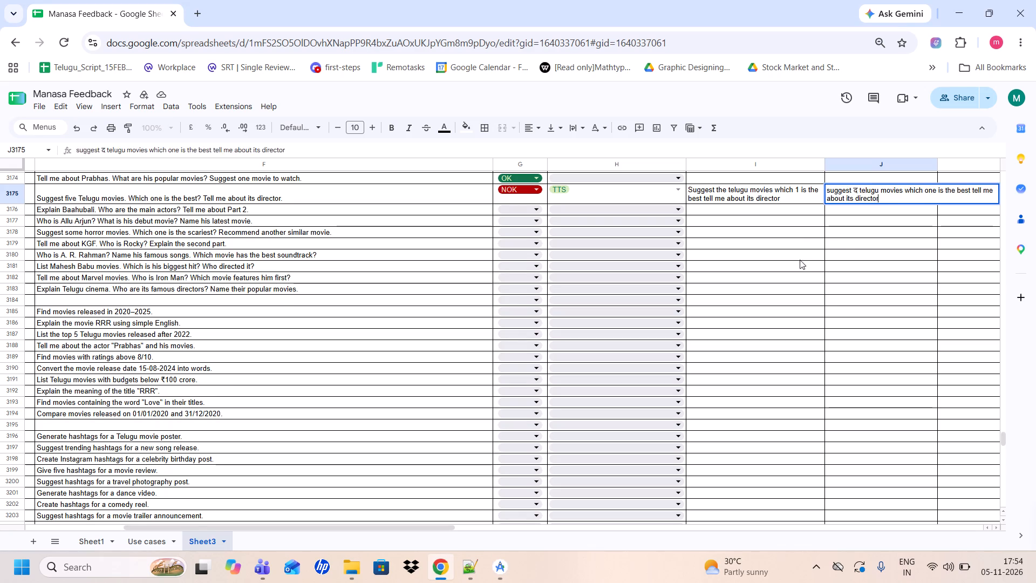
# Copy the JSON log line for the five Telugu movies prompt from Android Studio's Logcat into cell K3175 in Chrome.
pyautogui.click(799, 260)
pyautogui.click(971, 199)
pyautogui.click(508, 571)
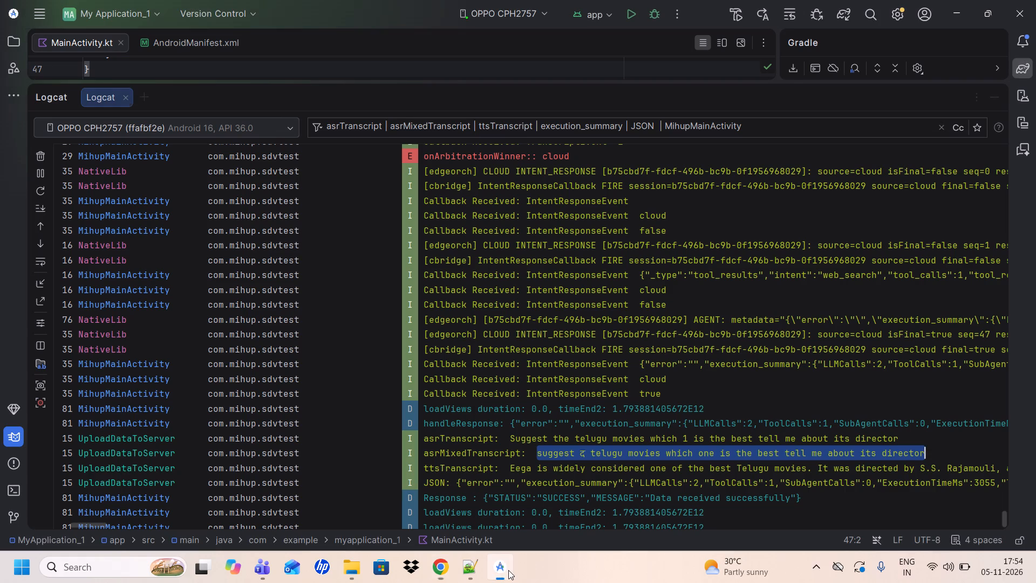
pyautogui.scroll(-3, 513, 533)
pyautogui.scroll(-5, 499, 485)
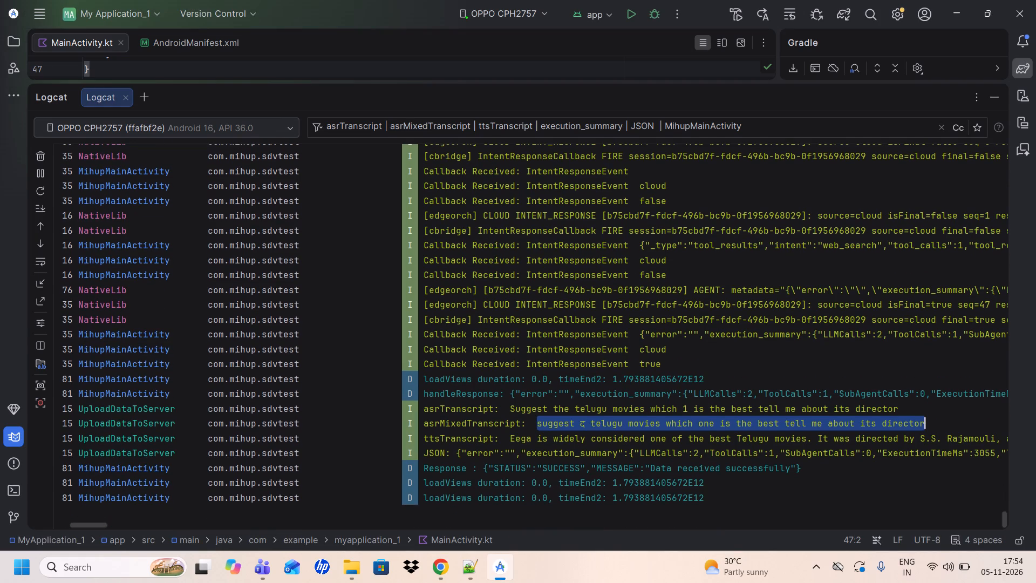
pyautogui.tripleClick(490, 453)
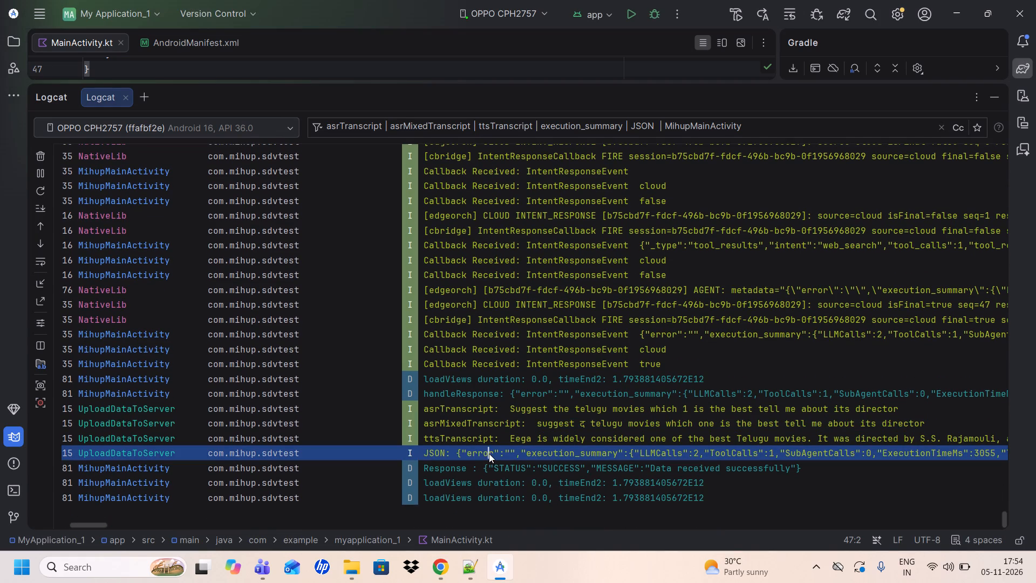
pyautogui.hotkey('ctrl', 'c')
pyautogui.click(446, 572)
pyautogui.doubleClick(966, 215)
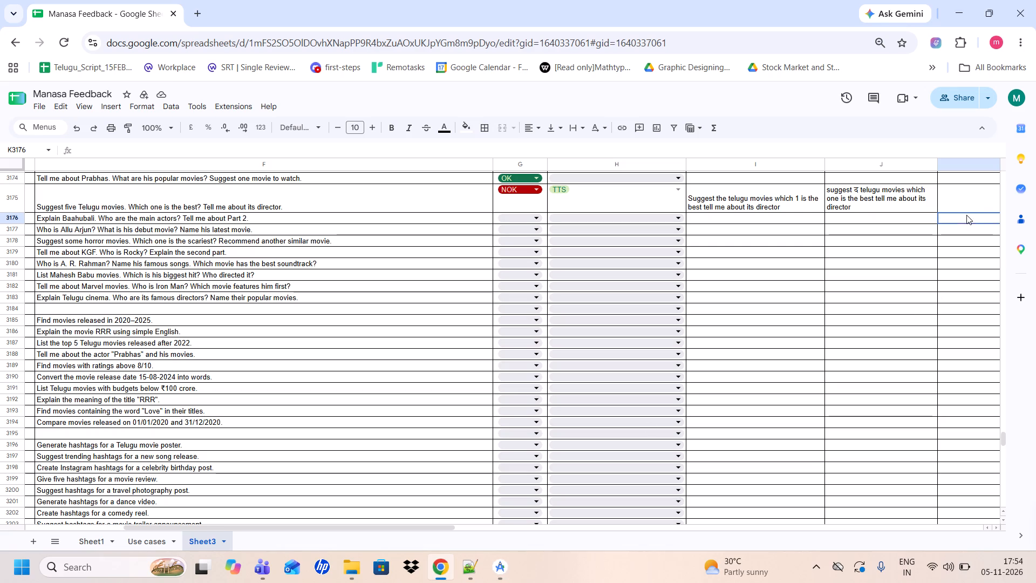
pyautogui.doubleClick(967, 201)
pyautogui.hotkey('ctrl', 'v')
pyautogui.click(788, 282)
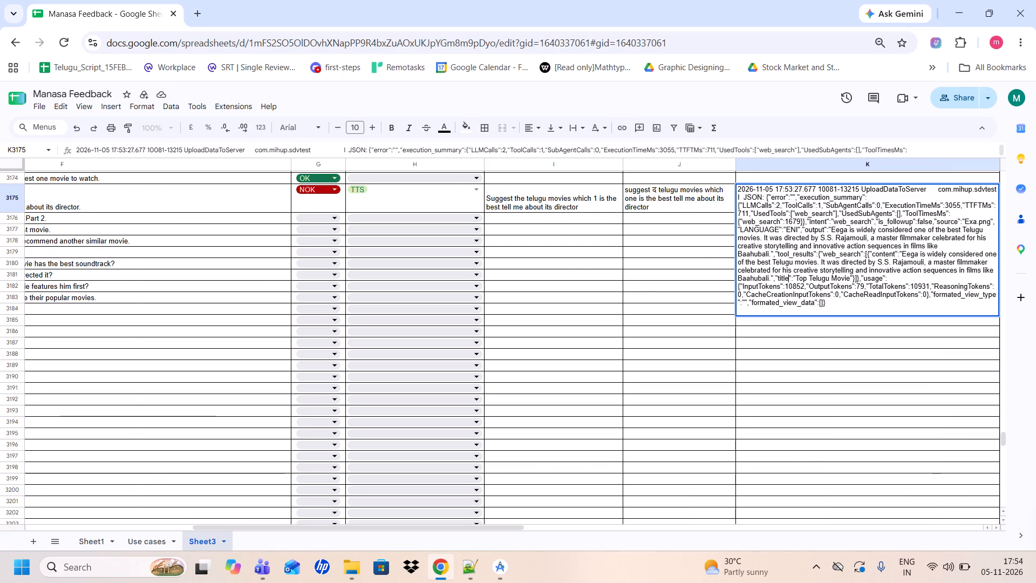
pyautogui.click(595, 268)
# Copy the remark "But responded correctly" from cell L3172 into cell L3175.
pyautogui.click(817, 206)
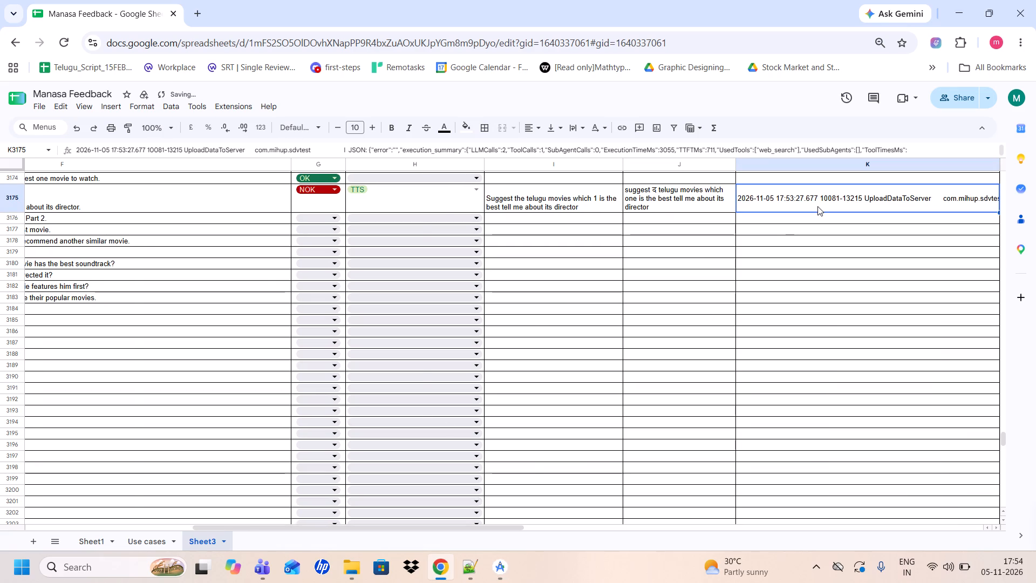
pyautogui.press('Right')
pyautogui.scroll(2, 910, 234)
pyautogui.click(876, 286)
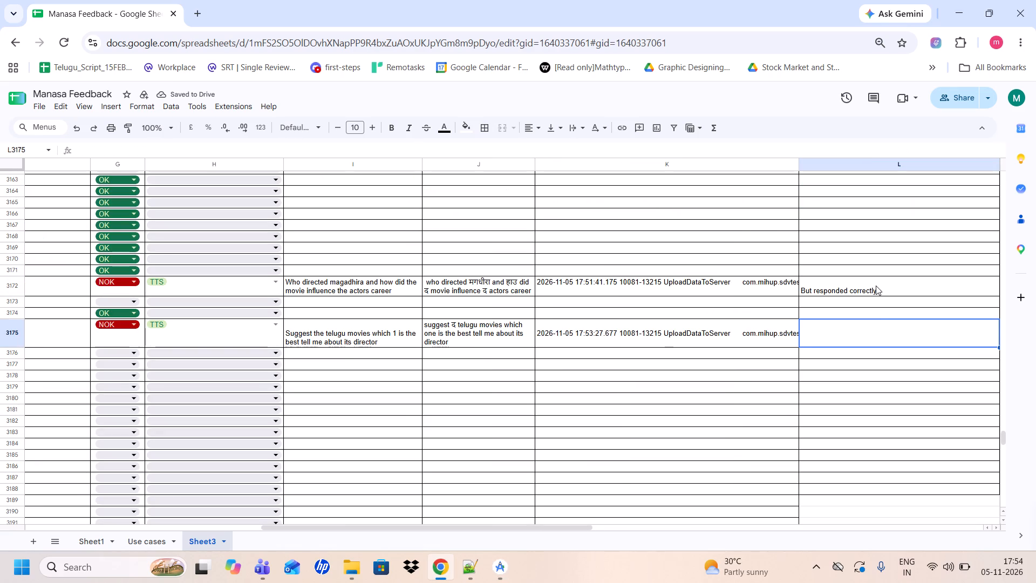
pyautogui.hotkey('ctrl', 'c')
pyautogui.click(850, 330)
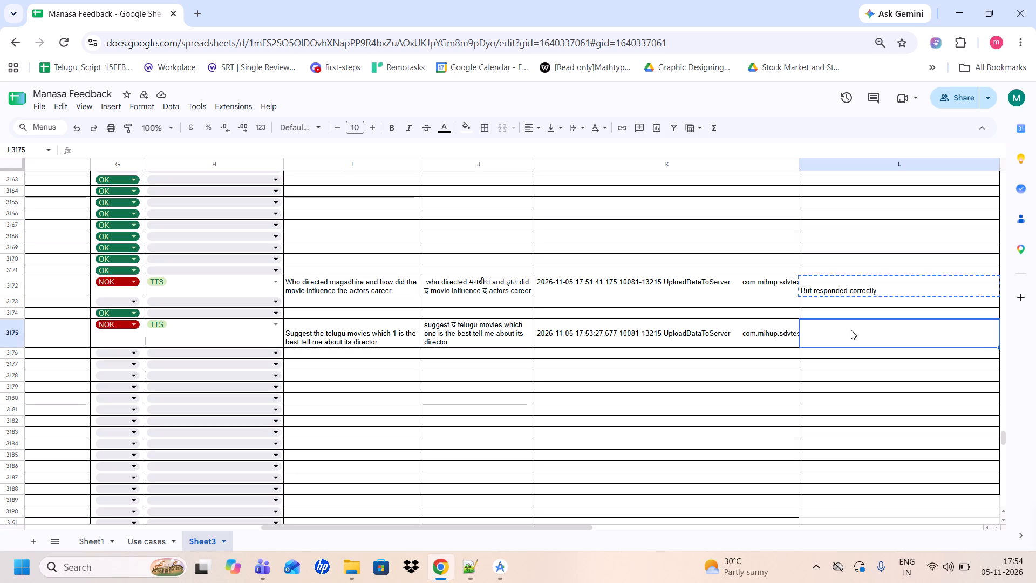
pyautogui.hotkey('ctrl', 'v')
pyautogui.click(719, 412)
# Apply all borders to the unbordered column L cells from row 3189 down to about row 3277.
pyautogui.scroll(-2, 760, 493)
pyautogui.moveTo(839, 368); pyautogui.dragTo(887, 582)
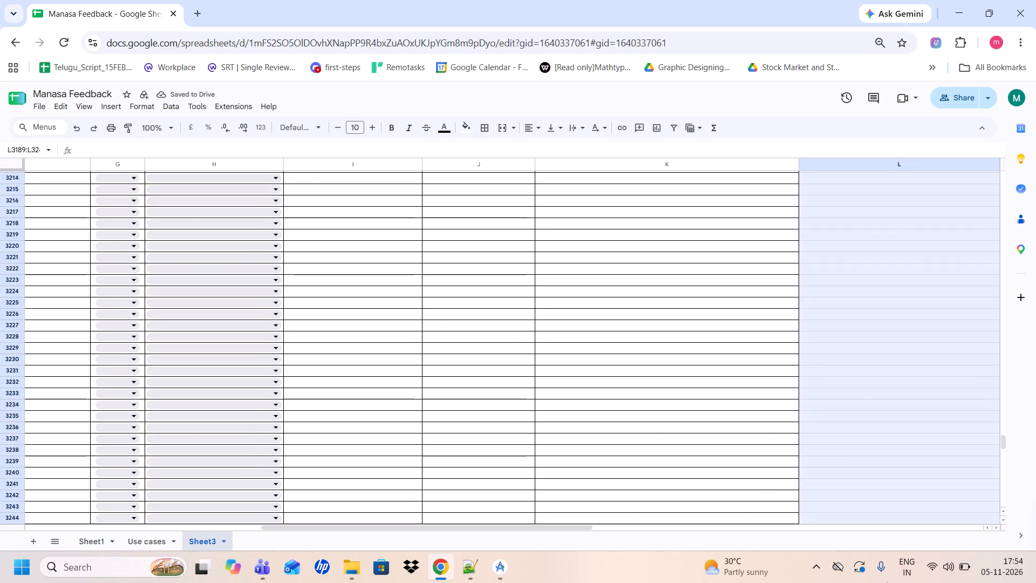
pyautogui.moveTo(887, 582); pyautogui.dragTo(890, 580)
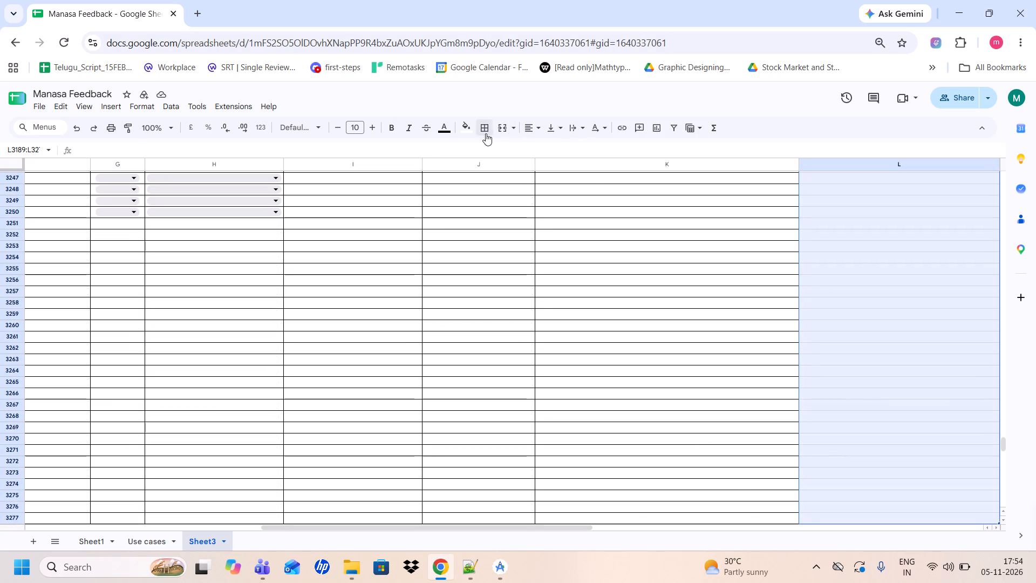
pyautogui.click(486, 133)
pyautogui.click(499, 152)
pyautogui.click(485, 153)
pyautogui.click(580, 338)
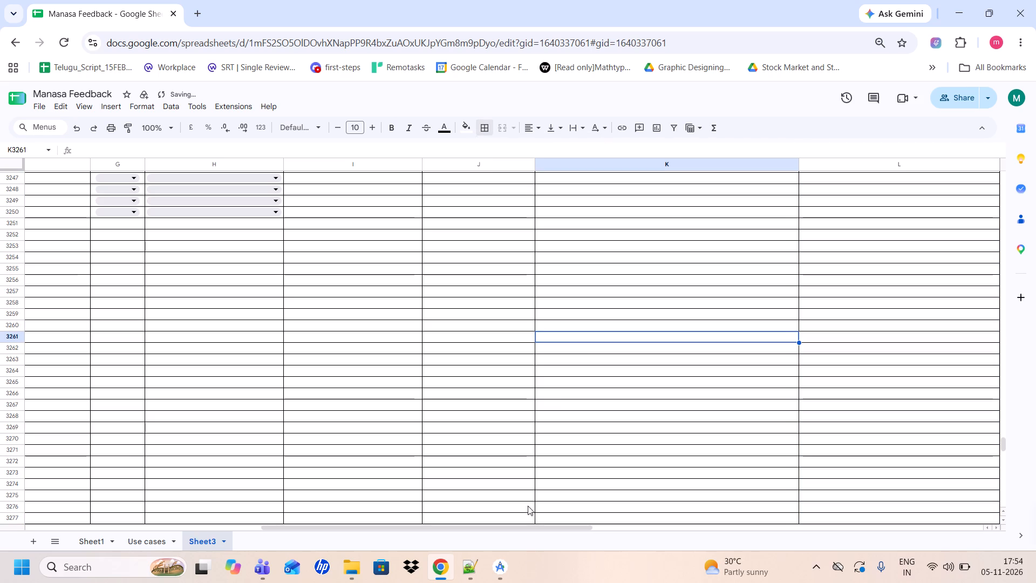
# Mark the Explain Baahubali prompt in row 3176 as NOK with the issue category ASR.
pyautogui.moveTo(514, 528); pyautogui.dragTo(329, 491)
pyautogui.scroll(1, 570, 422)
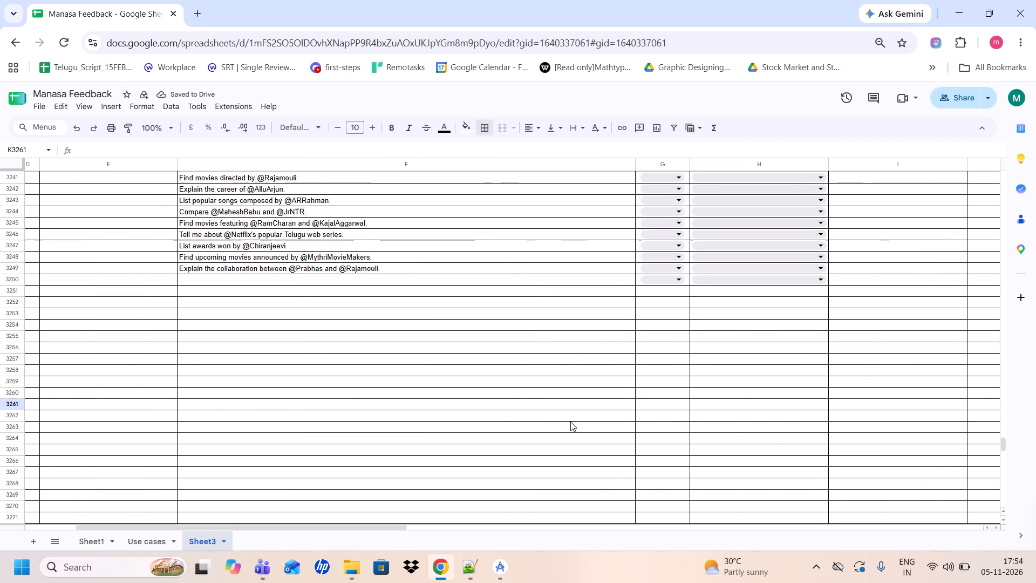
pyautogui.scroll(14, 570, 422)
pyautogui.click(500, 383)
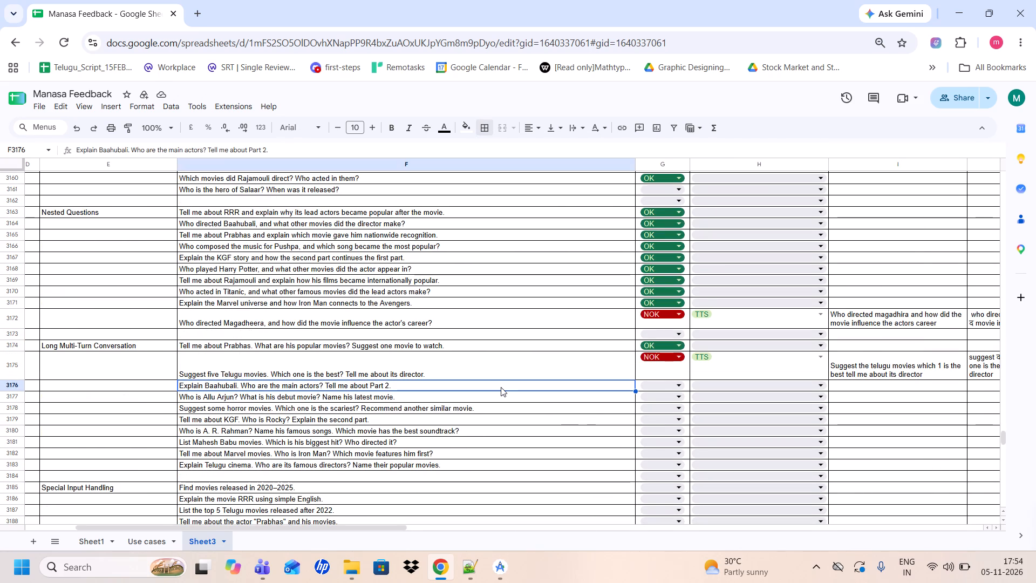
pyautogui.scroll(-1, 287, 362)
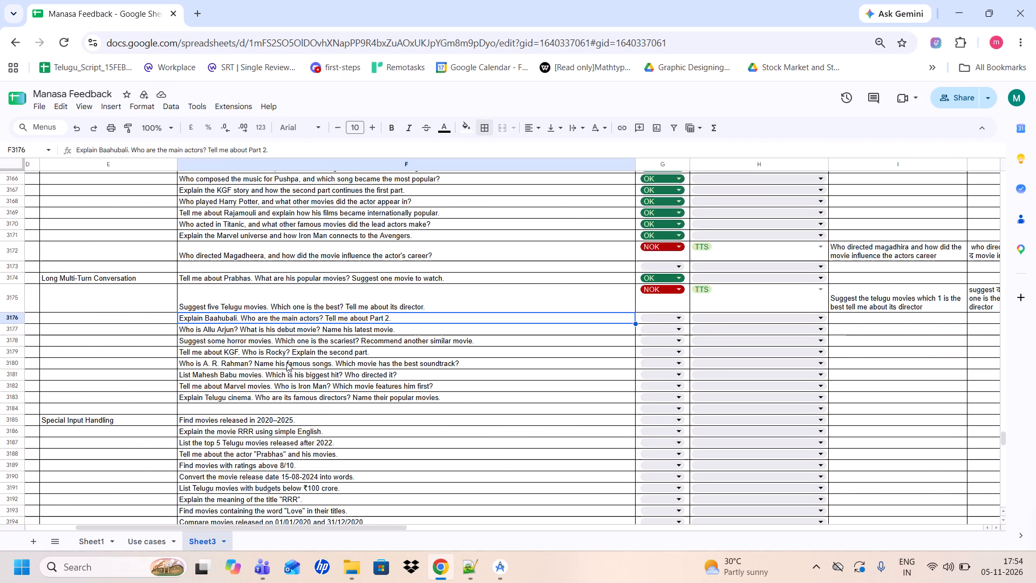
pyautogui.scroll(-1, 381, 349)
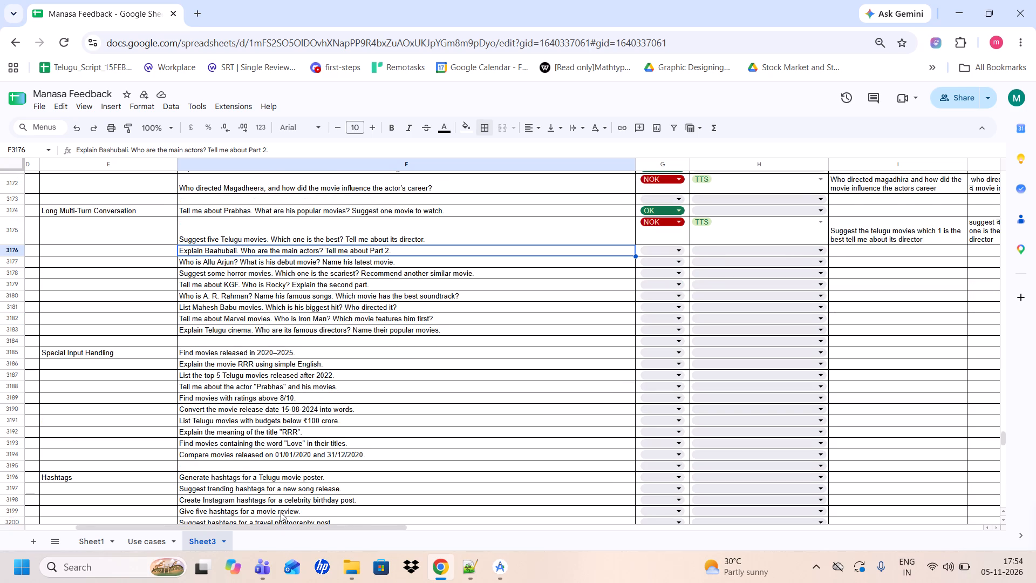
pyautogui.click(671, 253)
pyautogui.click(677, 289)
pyautogui.click(752, 255)
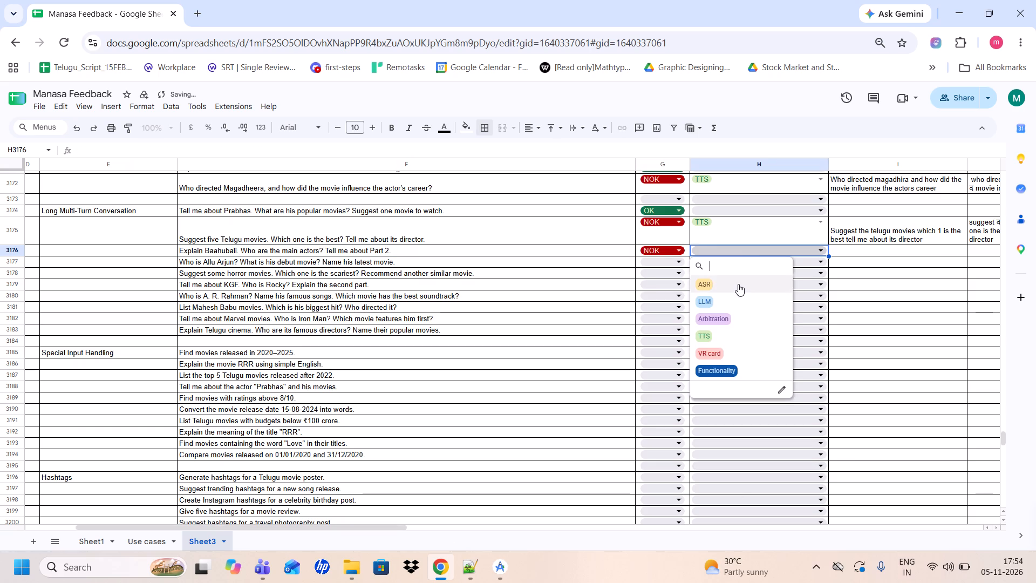
pyautogui.click(737, 285)
pyautogui.click(928, 330)
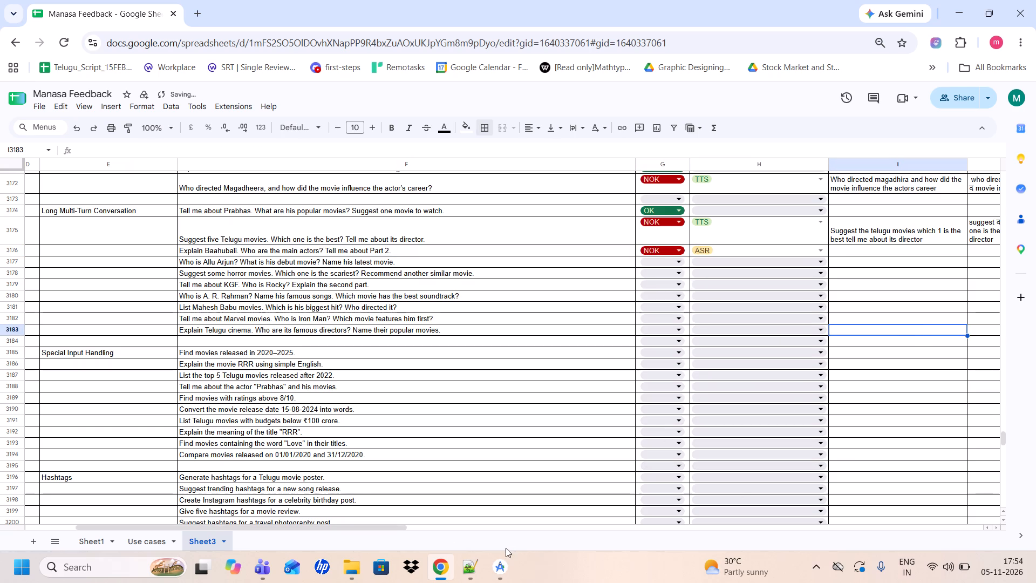
# Copy the asrTranscript "Explain bahubali What are the main kairektars tell me about part 2" from Android Studio's Logcat into cell I3176 in Chrome.
pyautogui.click(500, 562)
pyautogui.scroll(-5, 456, 459)
pyautogui.scroll(-17, 669, 514)
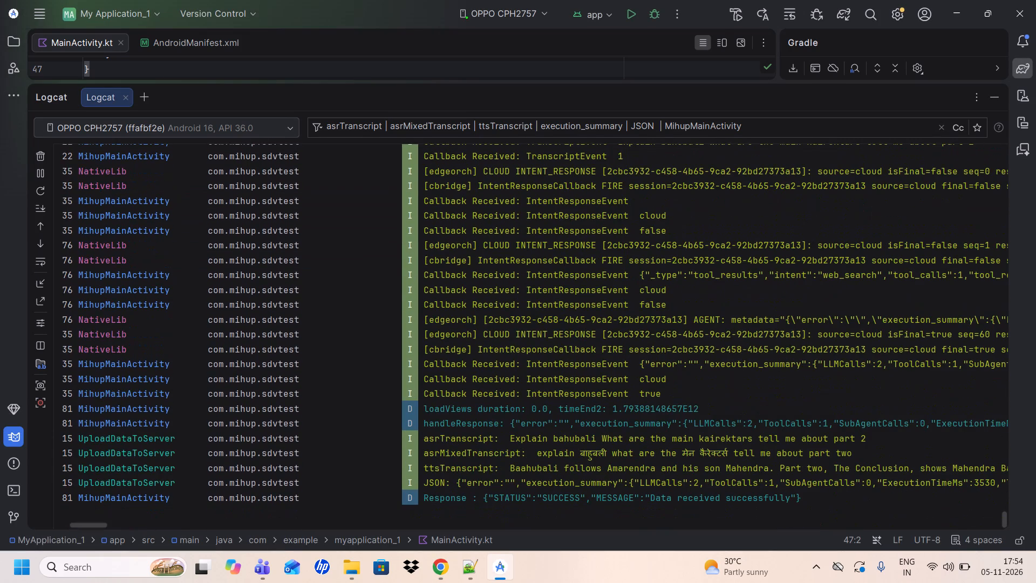
pyautogui.scroll(-5, 650, 471)
pyautogui.moveTo(506, 438); pyautogui.dragTo(829, 443)
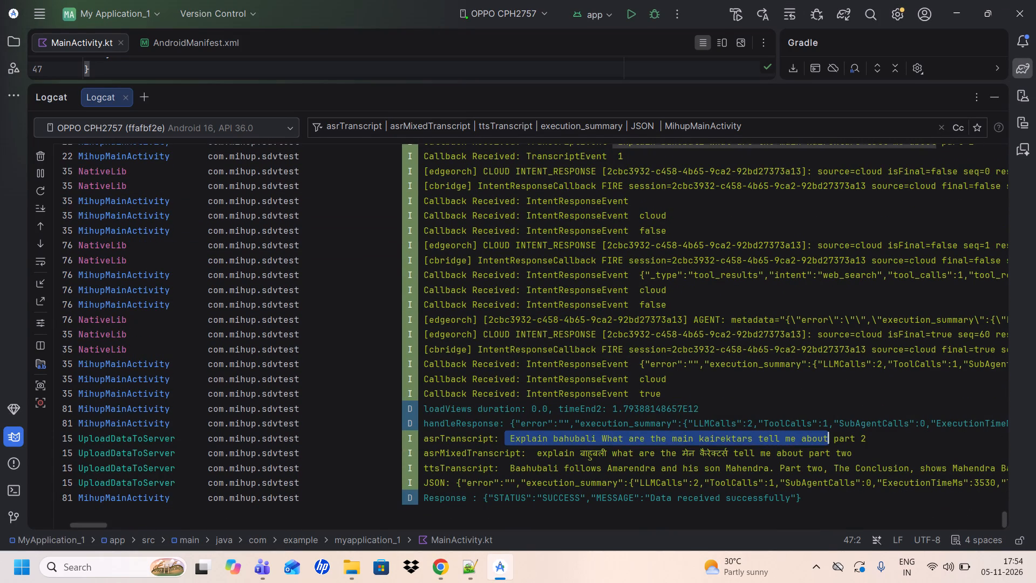
pyautogui.moveTo(829, 443); pyautogui.dragTo(878, 445)
pyautogui.click(878, 445)
pyautogui.hotkey('ctrl', 'c')
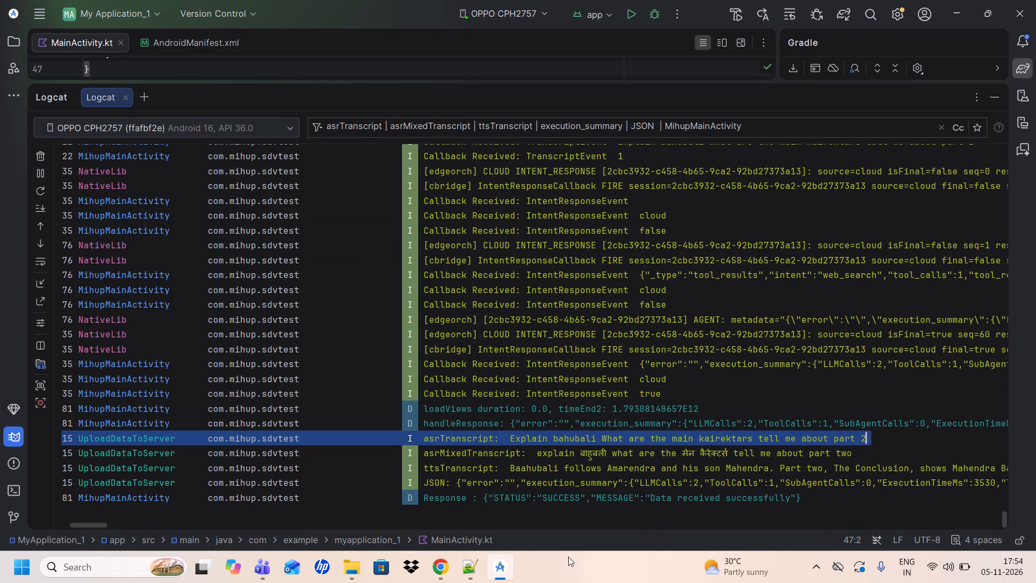
pyautogui.click(745, 493)
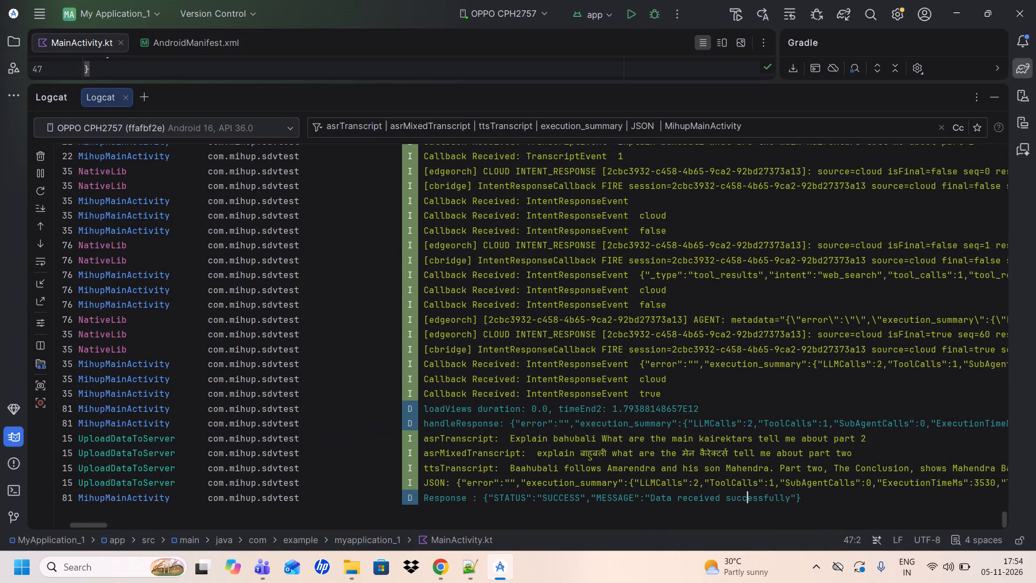
pyautogui.moveTo(508, 437); pyautogui.dragTo(880, 436)
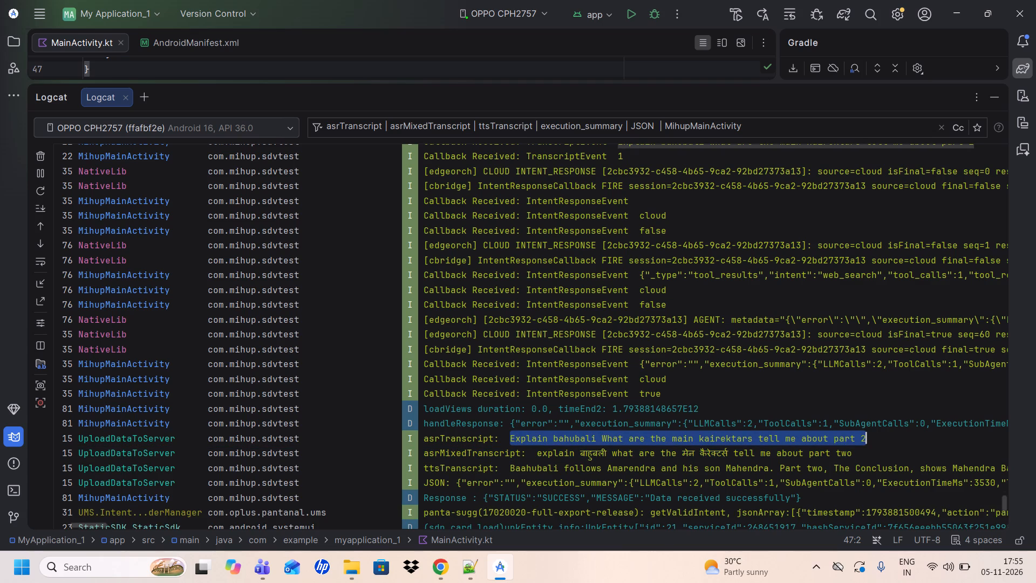
pyautogui.hotkey('ctrl', 'c')
pyautogui.click(449, 567)
pyautogui.doubleClick(863, 253)
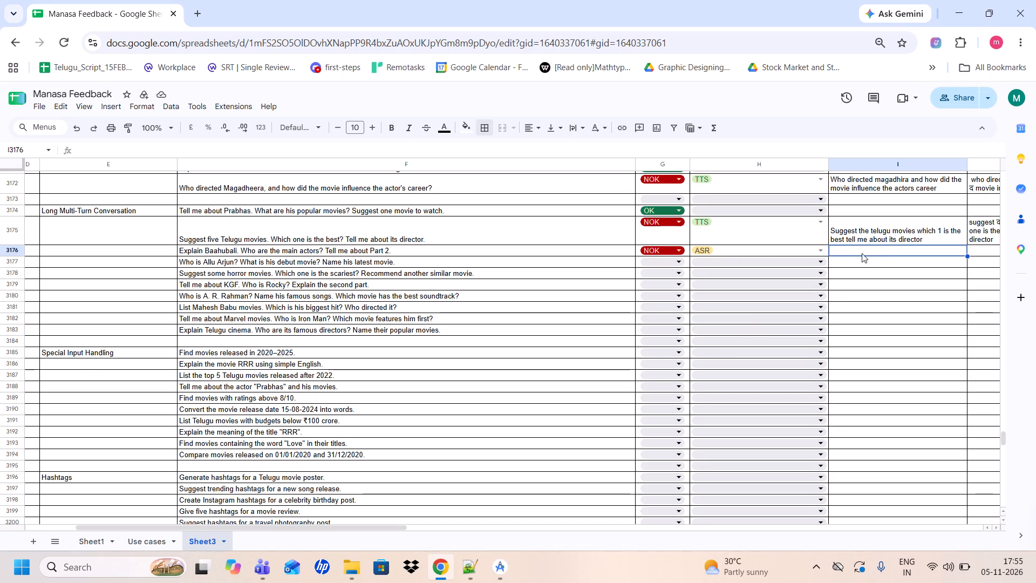
pyautogui.hotkey('ctrl', 'v')
pyautogui.click(839, 349)
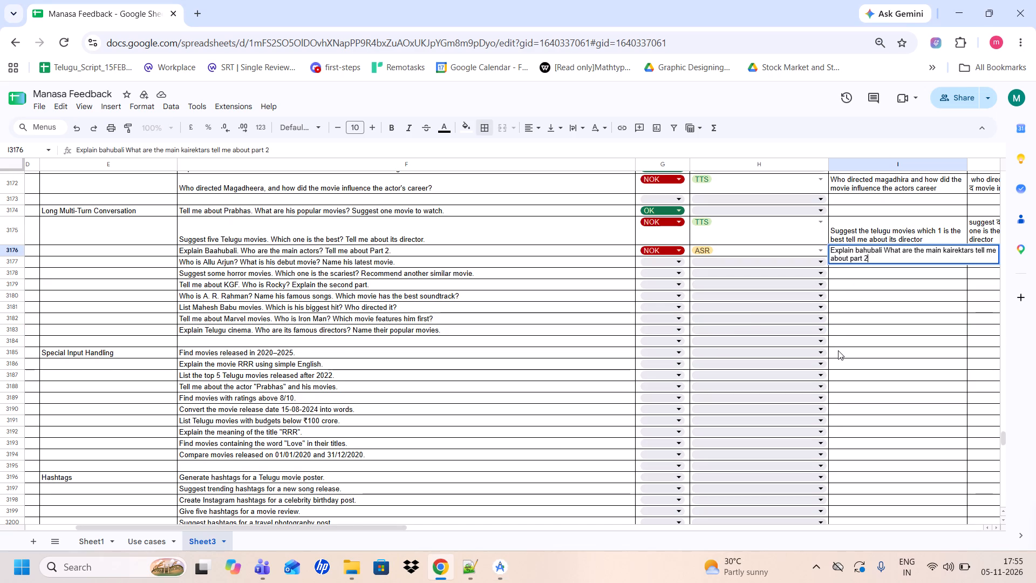
# Copy the asrMixedTranscript "explain बाहुबली what are the मेन कैरेक्टर्स tell me about part two" from Android Studio's Logcat into cell J3176 in Chrome.
pyautogui.click(975, 258)
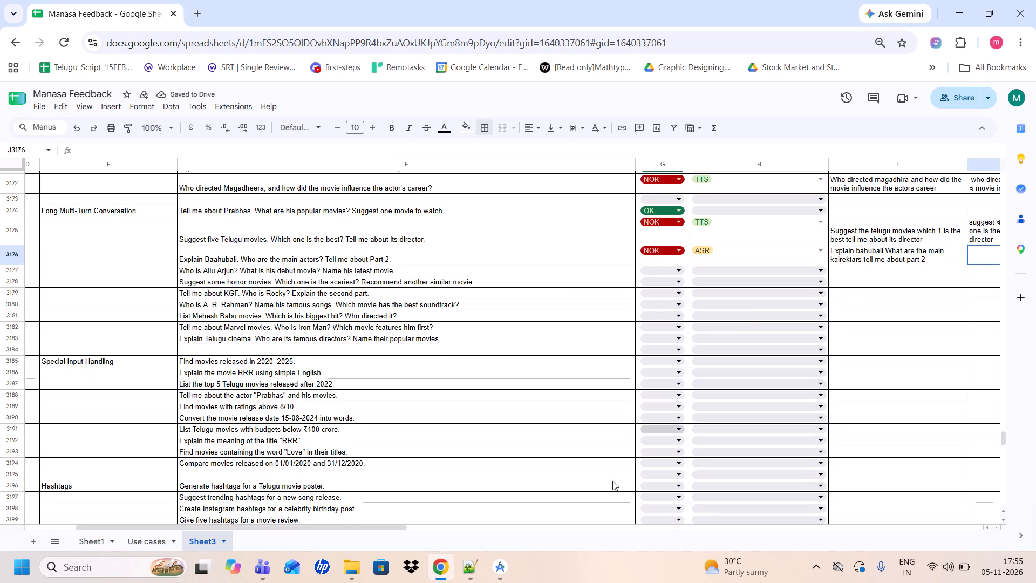
pyautogui.click(500, 576)
pyautogui.click(553, 451)
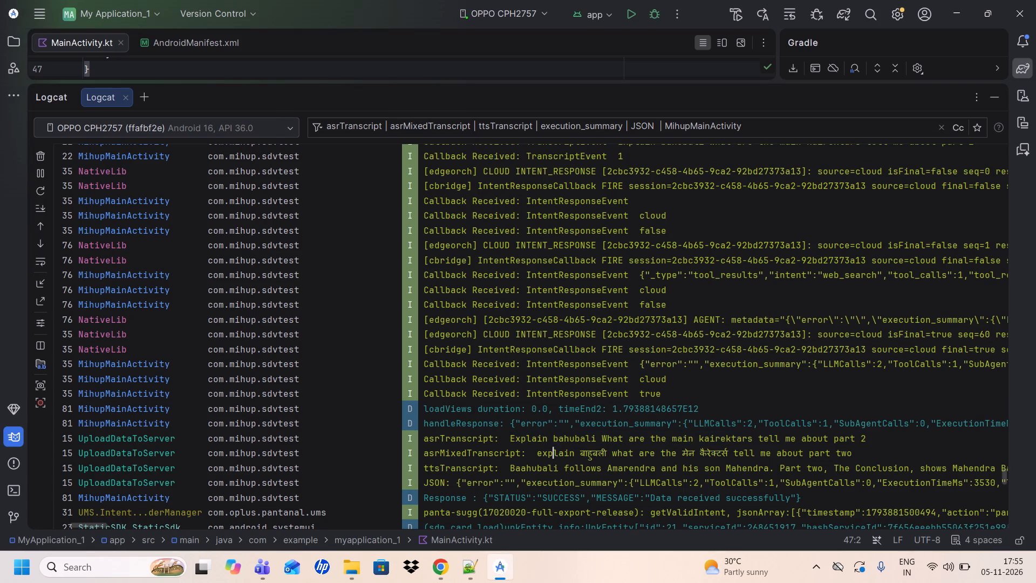
pyautogui.moveTo(536, 455); pyautogui.dragTo(862, 455)
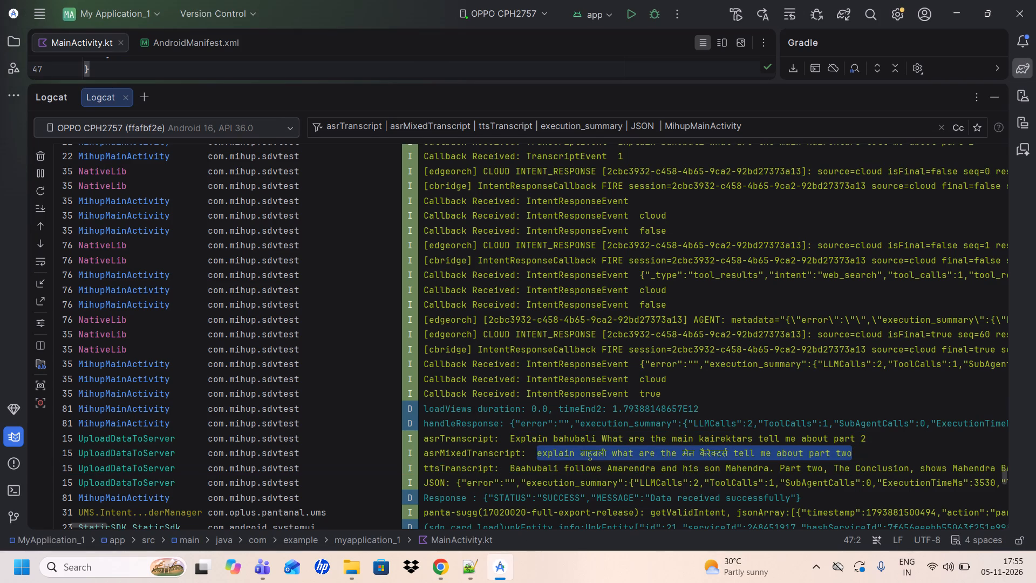
pyautogui.hotkey('ctrl', 'c')
pyautogui.click(446, 574)
pyautogui.doubleClick(984, 255)
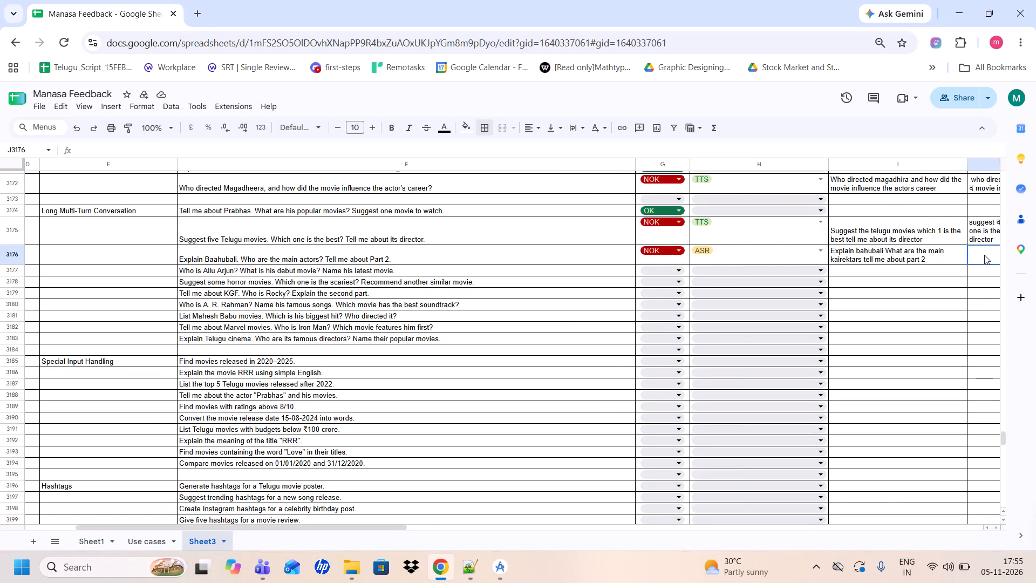
pyautogui.hotkey('ctrl', 'v')
pyautogui.click(806, 307)
# Copy the JSON log line for the Baahubali query from Android Studio's Logcat into cell K3176 in Chrome.
pyautogui.click(967, 249)
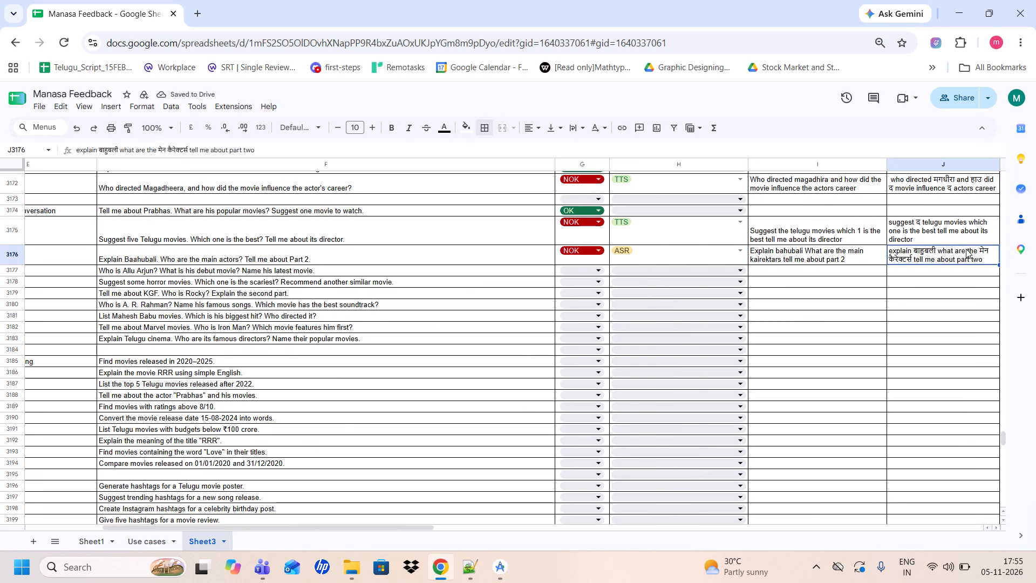
pyautogui.press('Right')
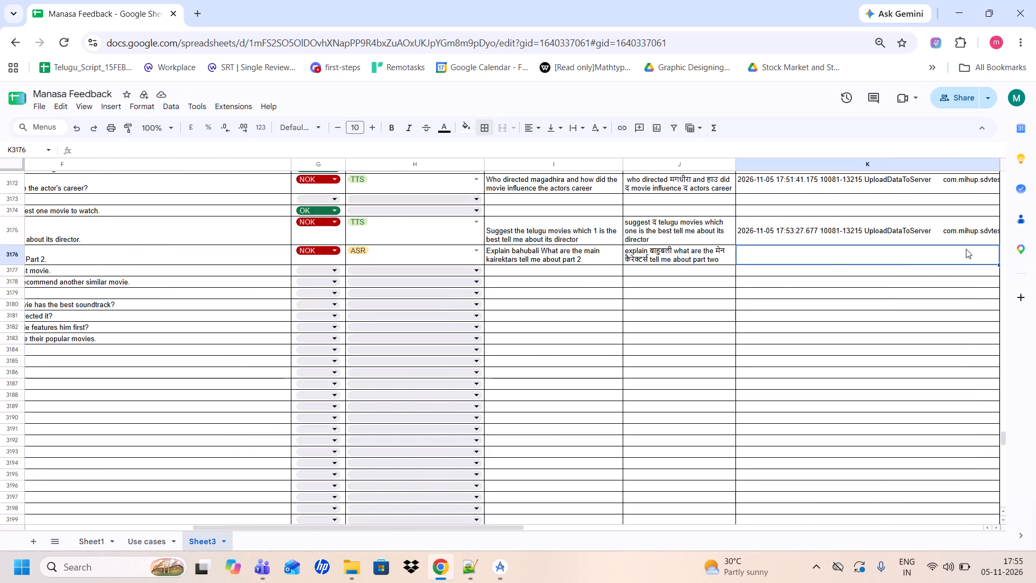
pyautogui.click(504, 563)
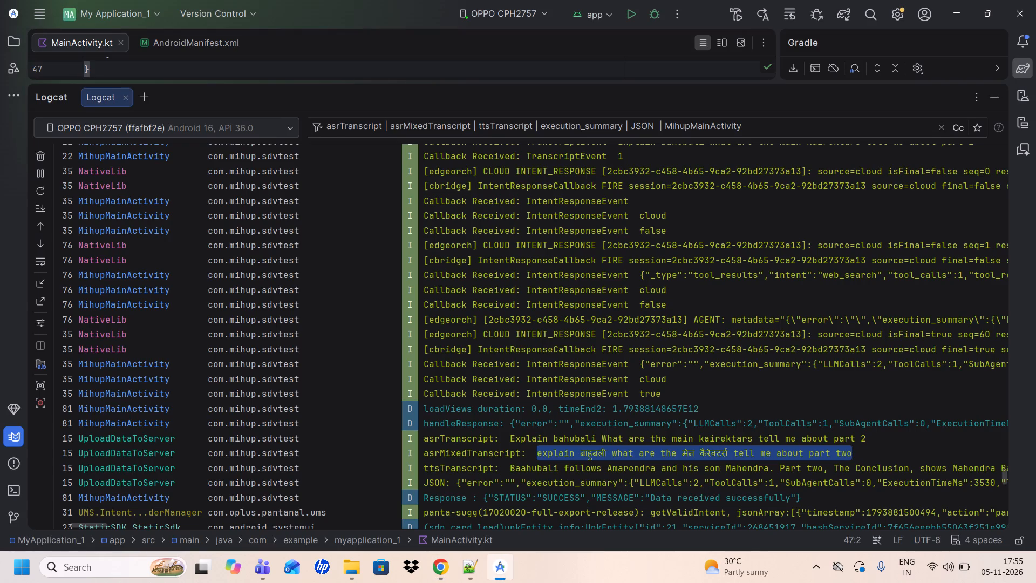
pyautogui.tripleClick(503, 479)
pyautogui.hotkey('ctrl', 'c')
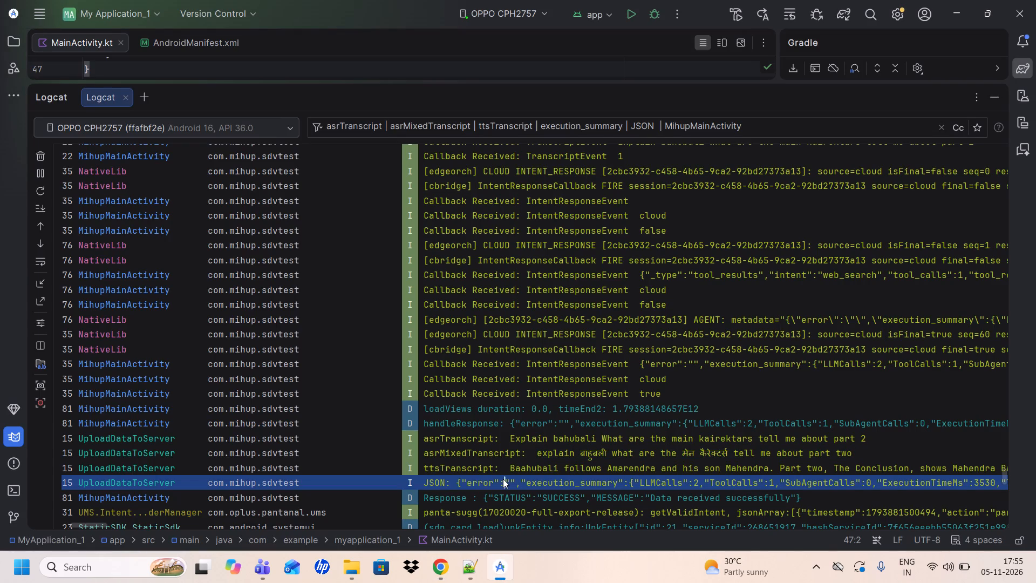
pyautogui.click(451, 576)
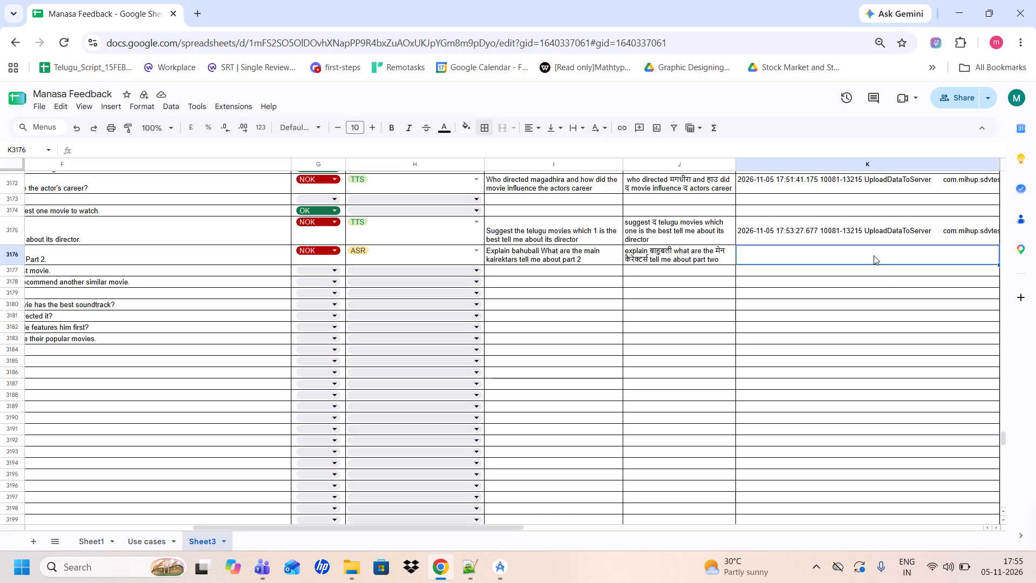
pyautogui.doubleClick(874, 255)
pyautogui.hotkey('ctrl', 'v')
pyautogui.click(751, 344)
pyautogui.click(704, 290)
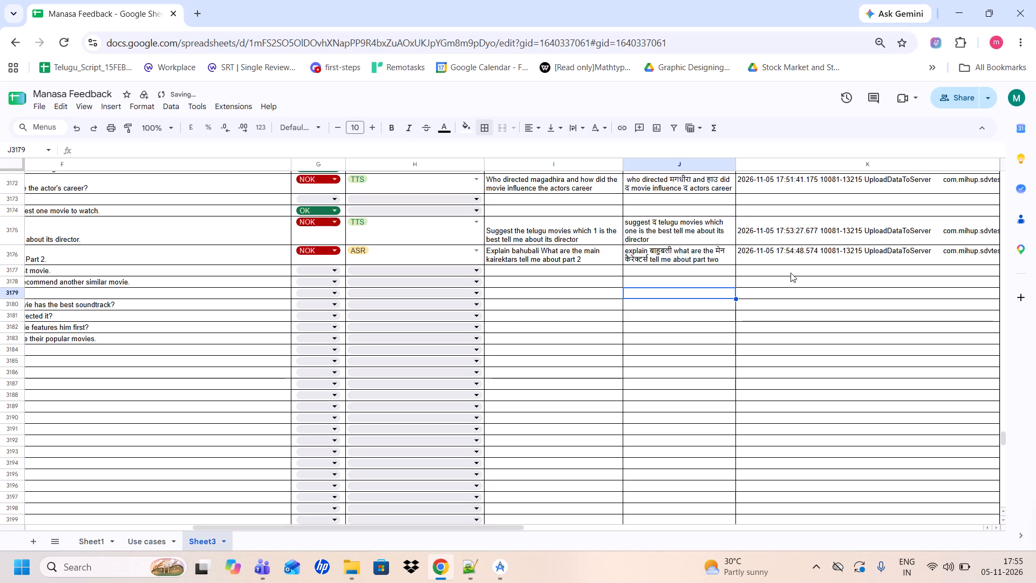
# Copy the remark "But responded correctly" from cell L3175 into cell L3176 for the Baahubali prompt.
pyautogui.click(794, 268)
pyautogui.click(807, 257)
pyautogui.press('Down')
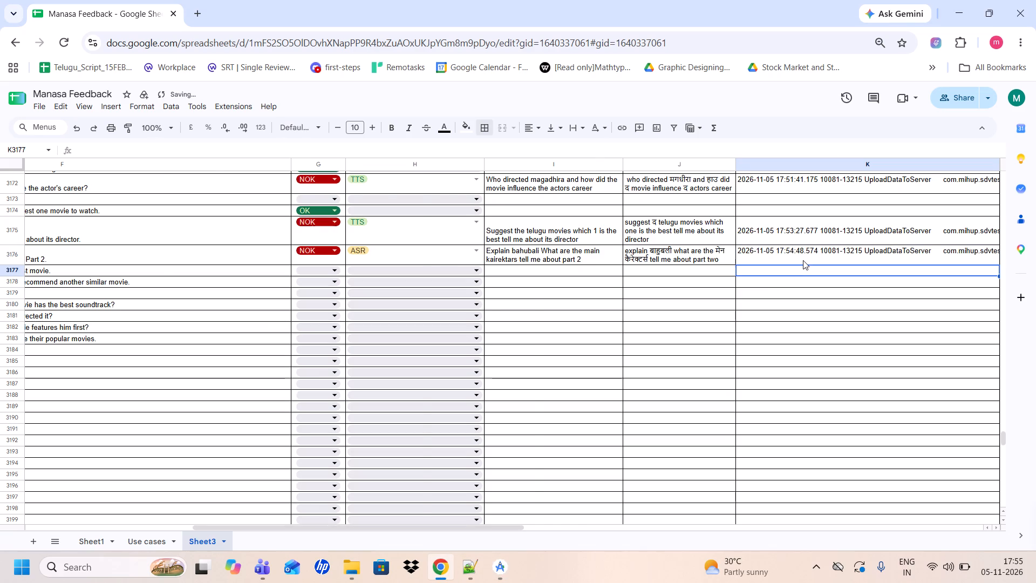
pyautogui.press('Right')
pyautogui.click(808, 256)
pyautogui.click(826, 236)
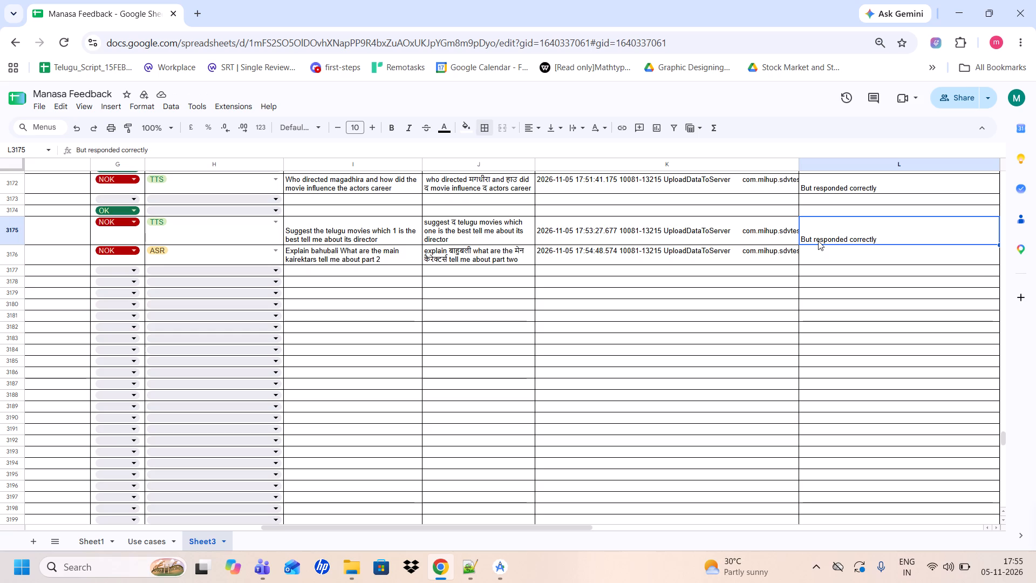
pyautogui.hotkey('ctrl', 'c')
pyautogui.click(833, 263)
pyautogui.hotkey('ctrl', 'v')
pyautogui.click(771, 347)
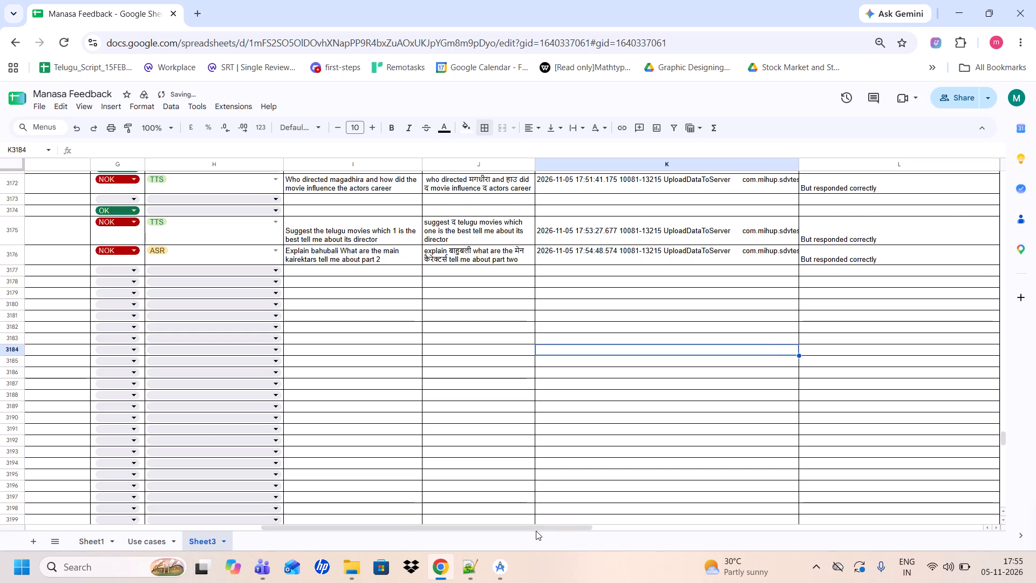
# Select the next test prompt, "Who is Allu Arjun? What is his debut movie? Name his latest movie.", in cell F3177.
pyautogui.moveTo(537, 528); pyautogui.dragTo(319, 481)
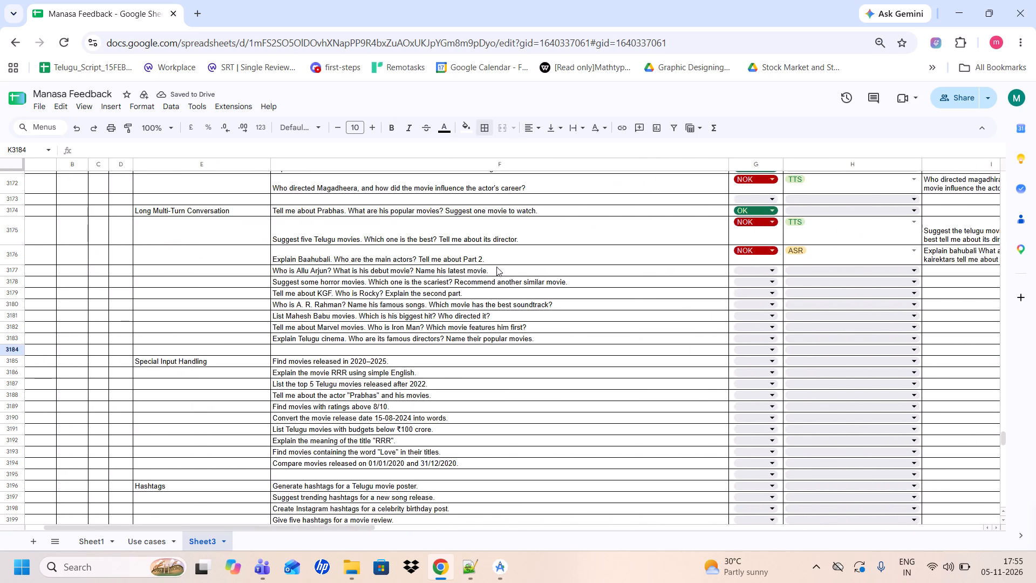
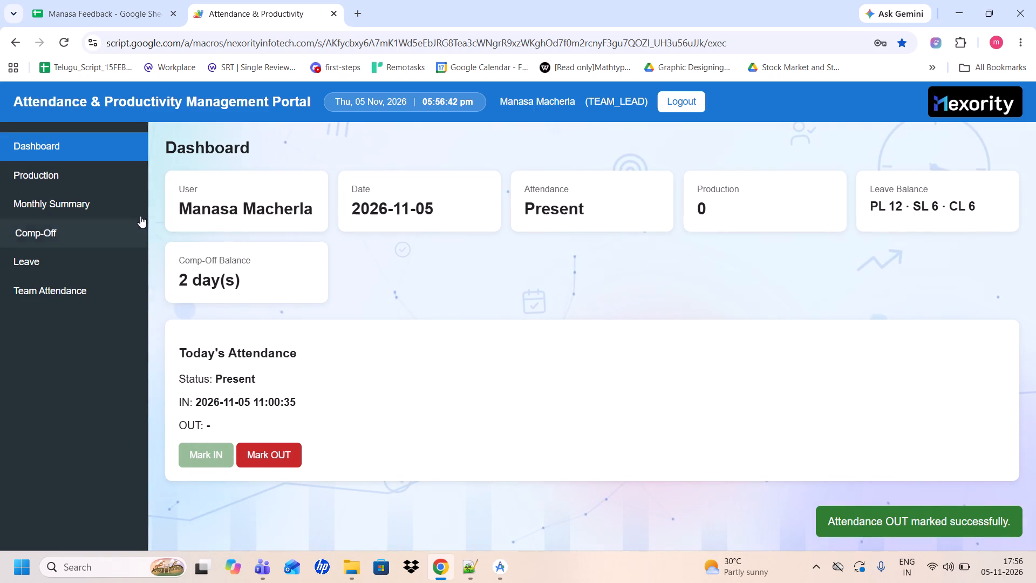
# Refresh the attendance portal's Dashboard to check today's attendance OUT time.
pyautogui.click(83, 178)
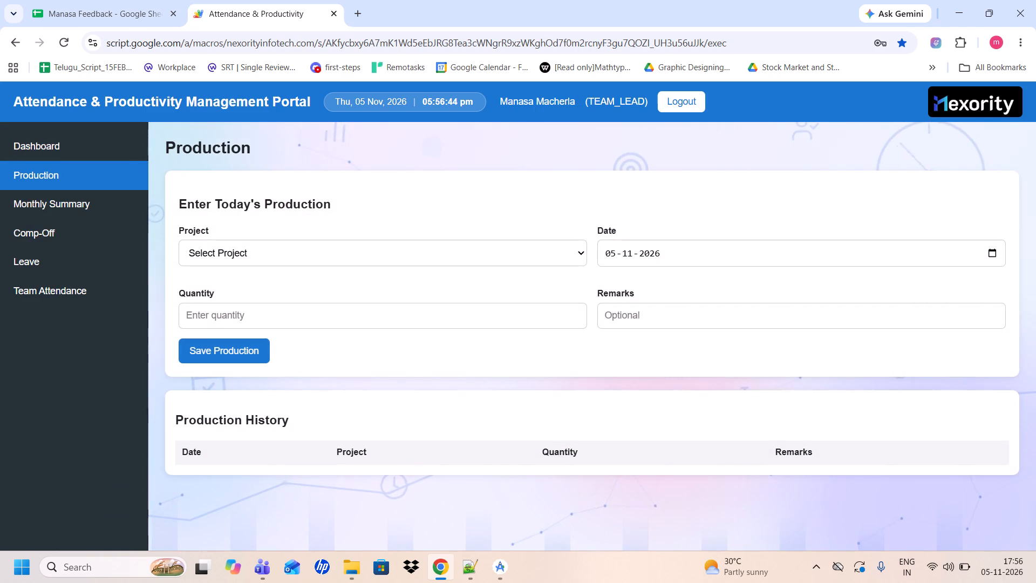
pyautogui.click(74, 149)
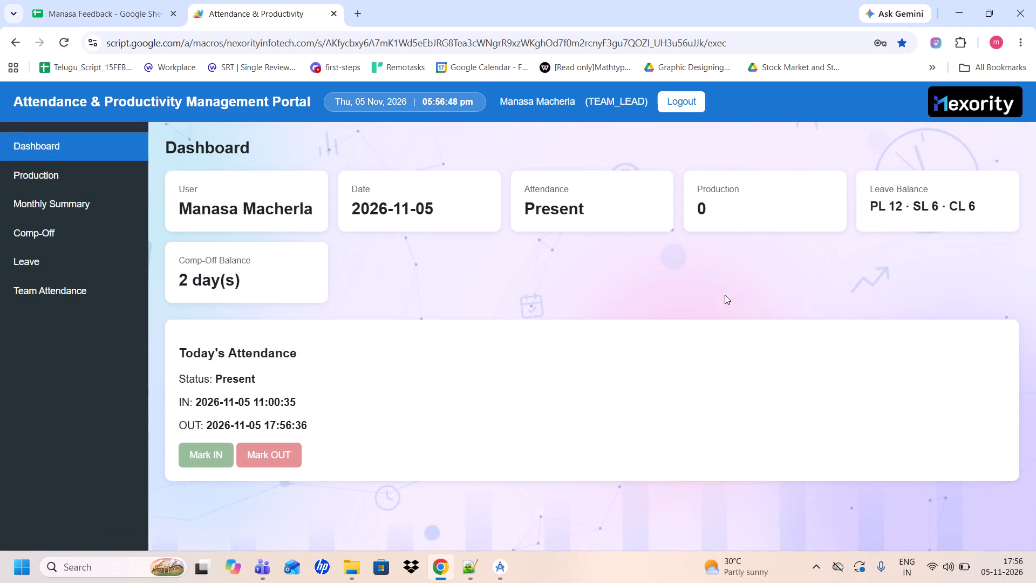
# Save today's production entry for the Instructure project with quantity 1 and the remark "Management".
pyautogui.click(67, 187)
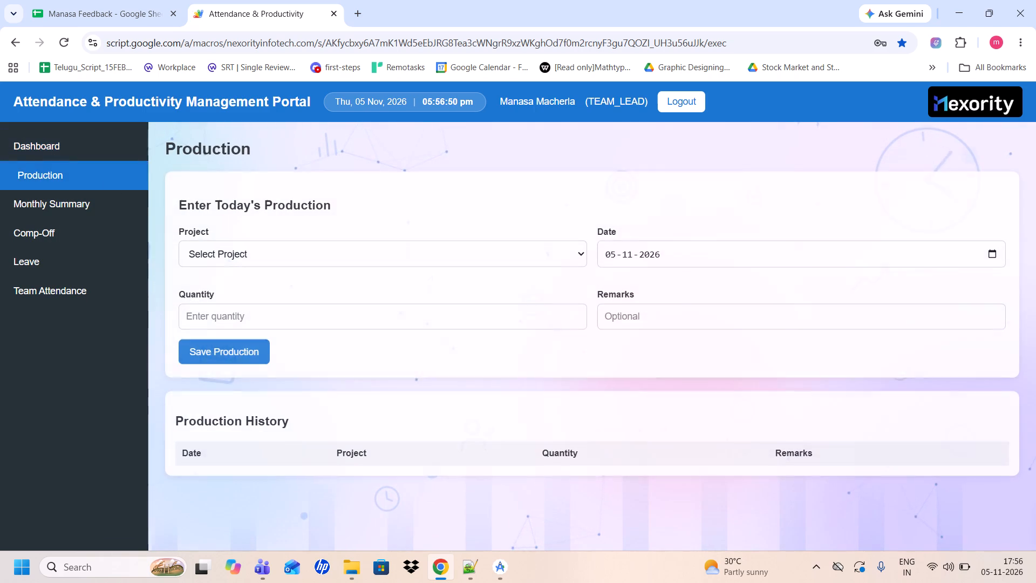
pyautogui.click(527, 252)
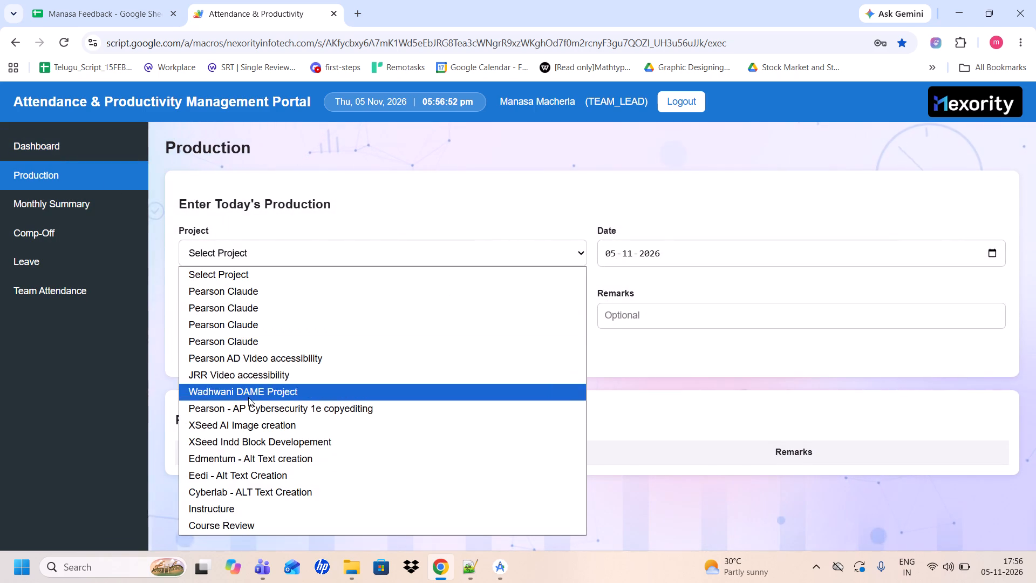
pyautogui.click(268, 509)
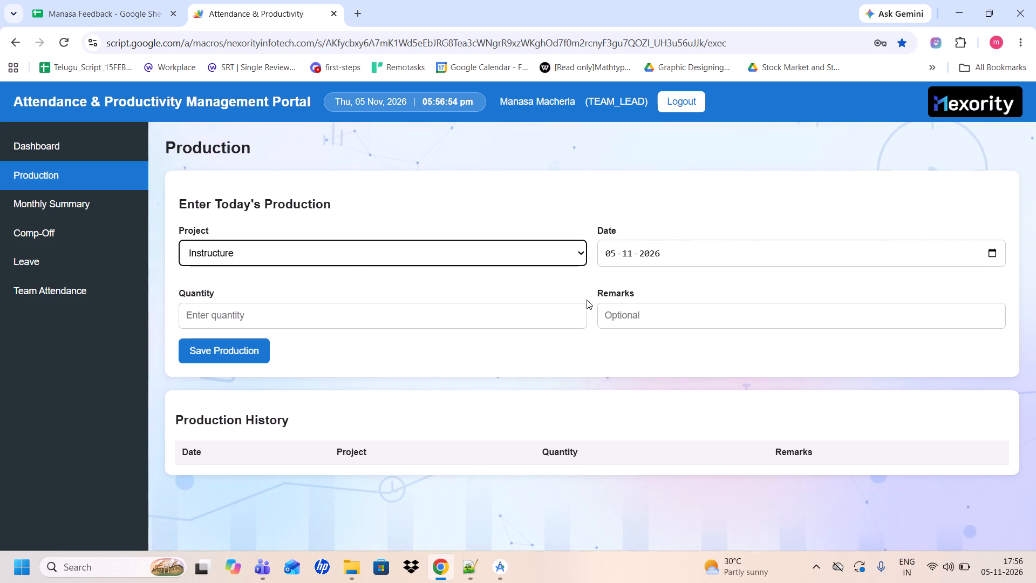
pyautogui.click(671, 315)
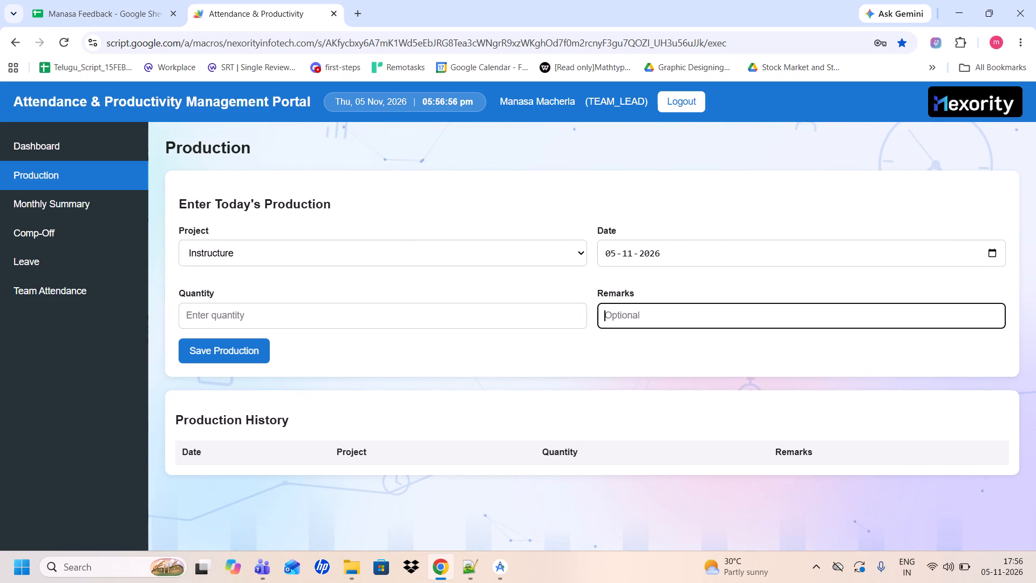
pyautogui.write('anagam')
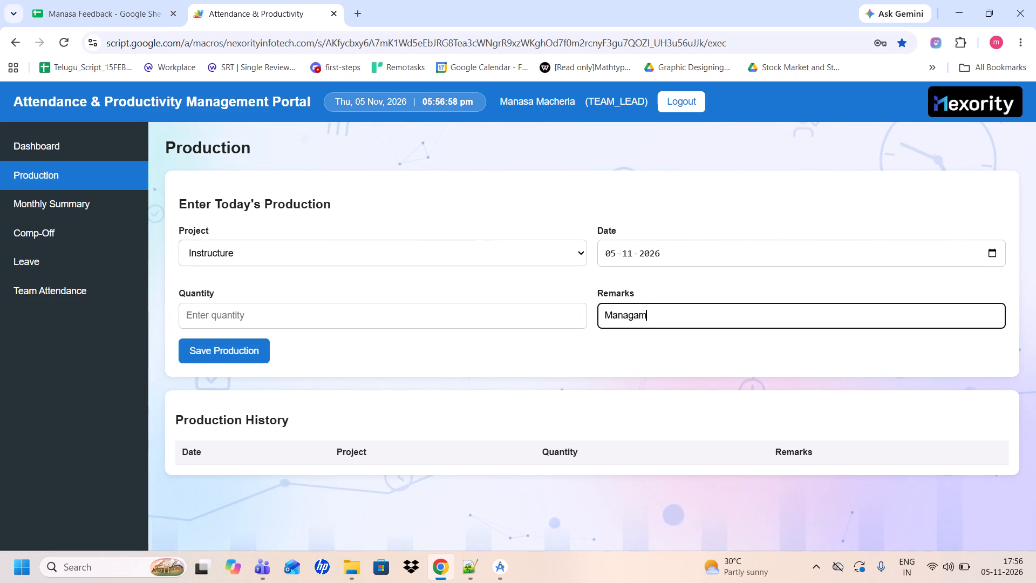
pyautogui.press('BackSpace')
pyautogui.press('BackSpace')
pyautogui.write('em')
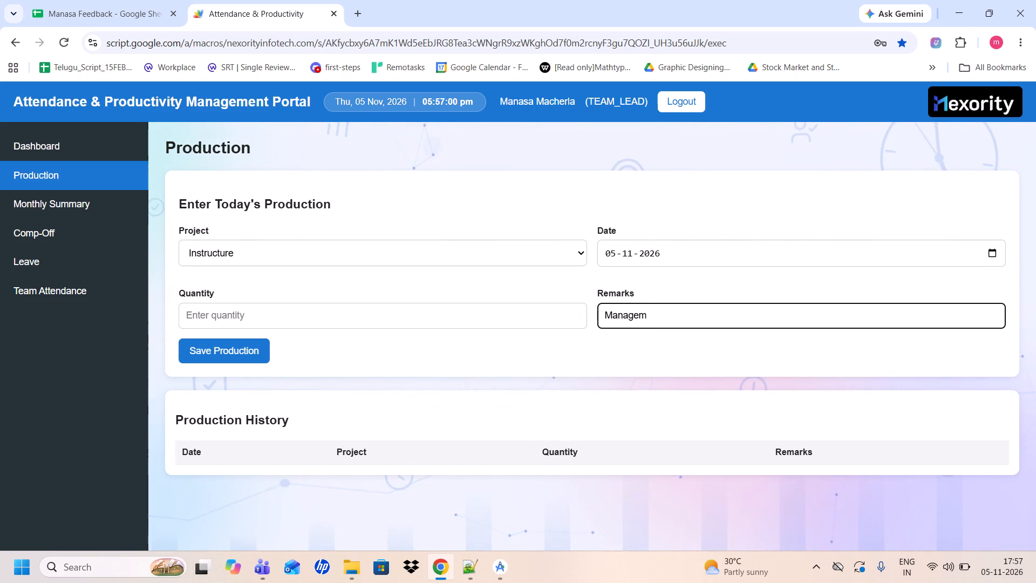
pyautogui.write('ent')
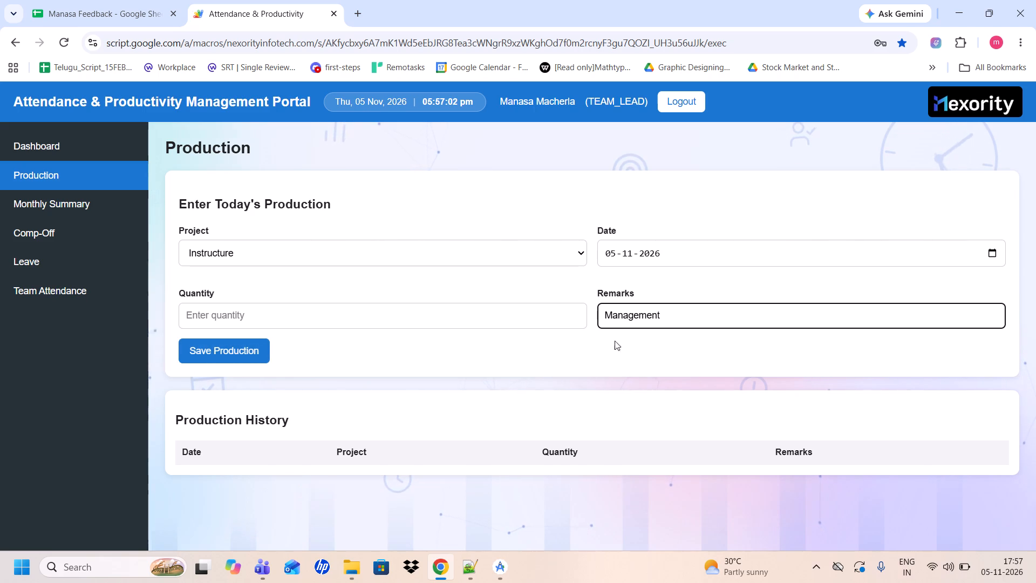
pyautogui.click(416, 303)
pyautogui.press('1')
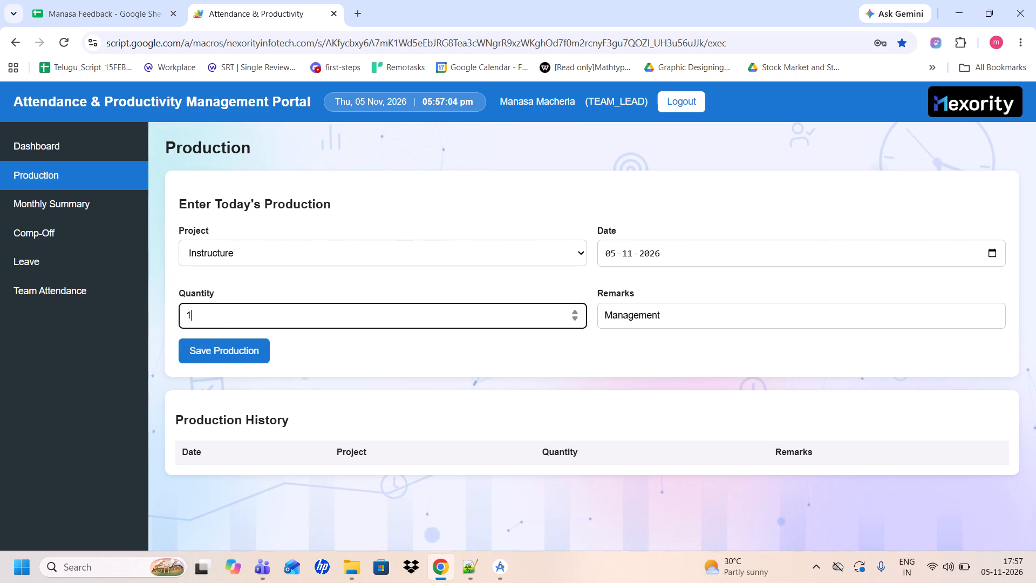
pyautogui.click(241, 338)
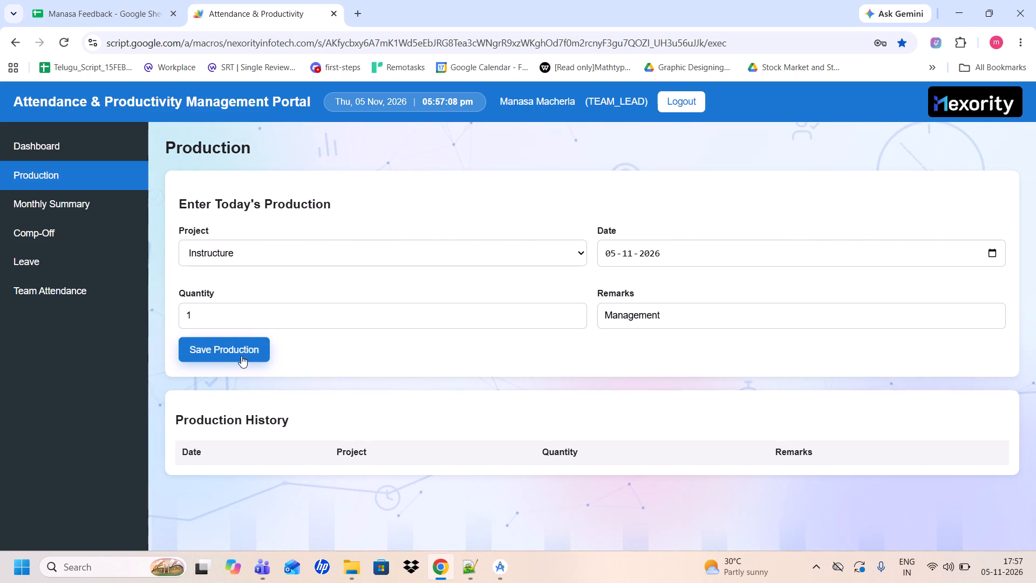
pyautogui.click(242, 352)
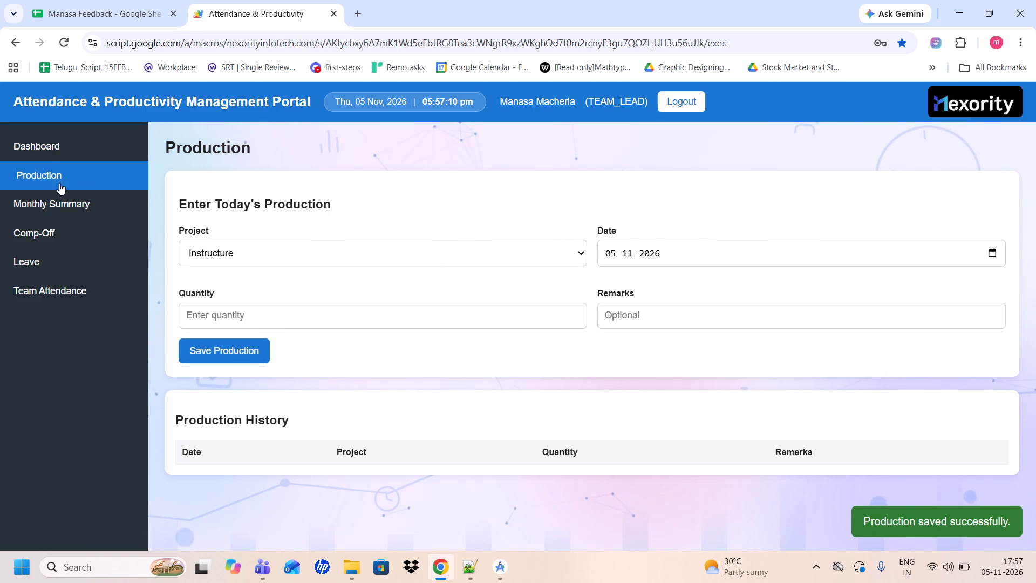
# Review the Monthly Summary and Dashboard in the attendance portal and close its browser tab.
pyautogui.click(69, 207)
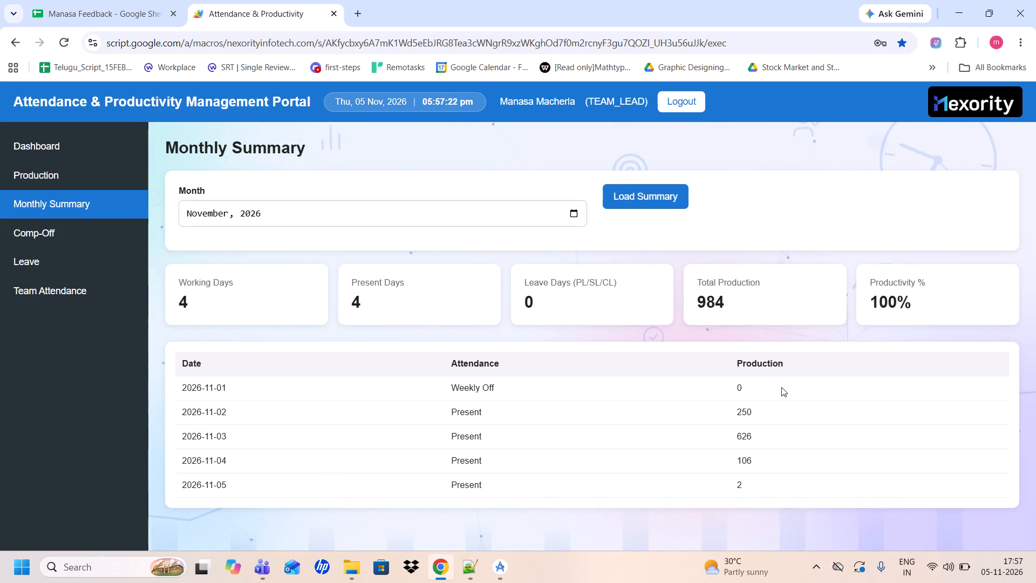
pyautogui.click(80, 151)
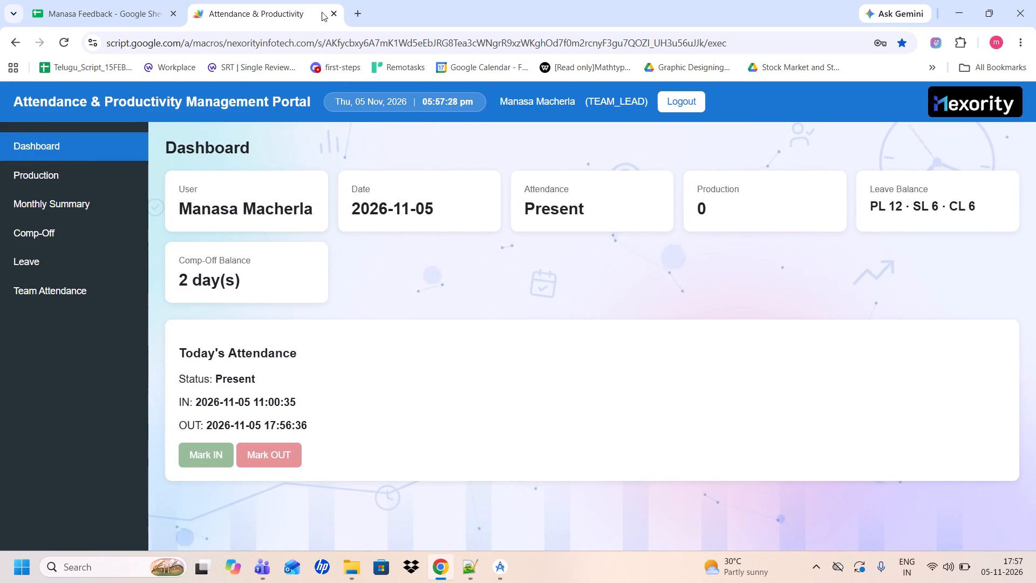
pyautogui.click(332, 15)
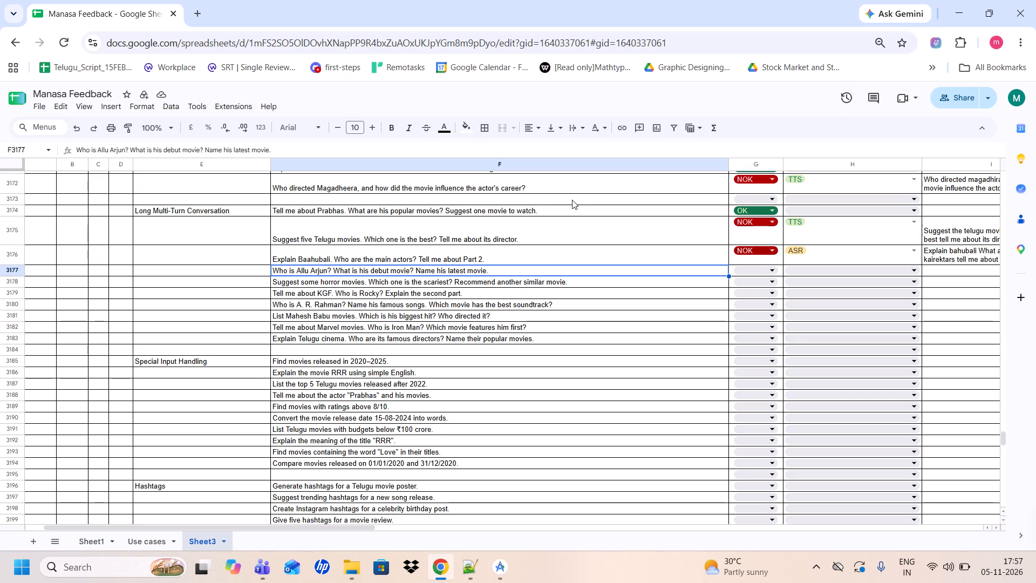
# Mark the Allu Arjun prompt in row 3177 as NOK with issue category ASR.
pyautogui.click(767, 272)
pyautogui.click(760, 300)
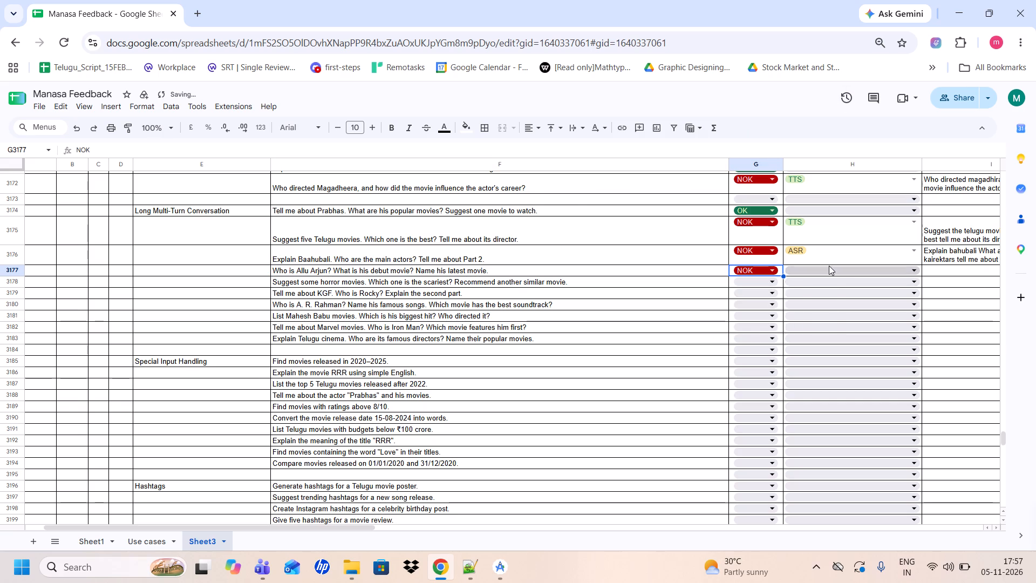
pyautogui.click(829, 266)
pyautogui.click(829, 273)
pyautogui.click(809, 301)
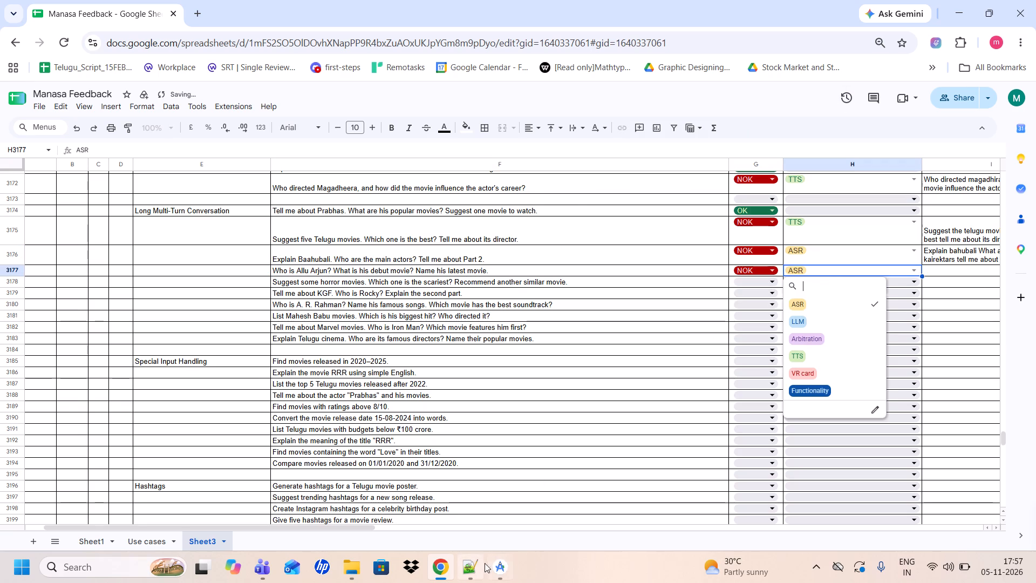
# Copy the asrTranscript "Hu is allu arjun What is his debut movie name his latest movie" from Android Studio's Logcat into cell I3177 in Chrome.
pyautogui.click(490, 570)
pyautogui.scroll(-6, 643, 582)
pyautogui.scroll(-4, 697, 536)
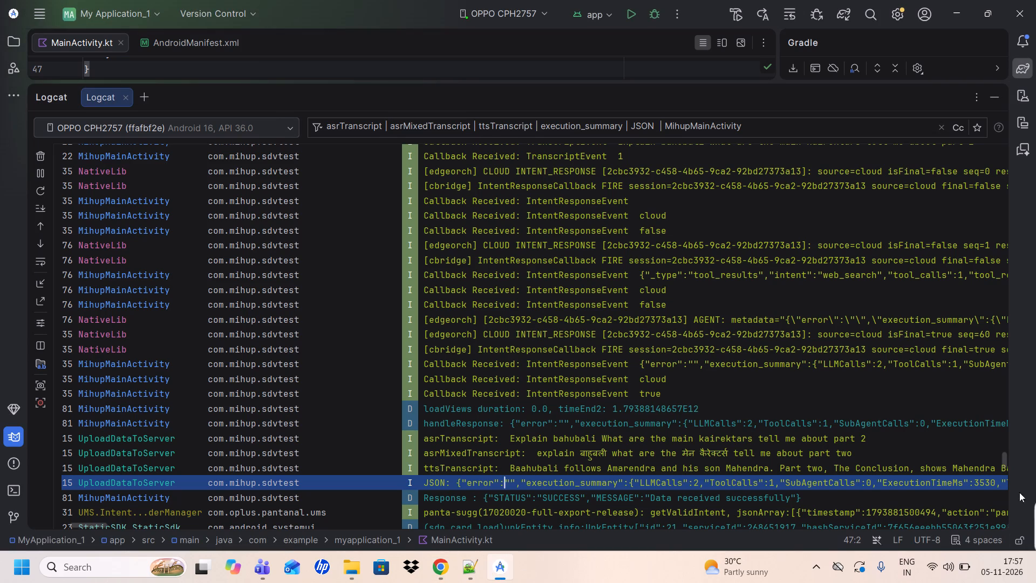
pyautogui.moveTo(1004, 463); pyautogui.dragTo(1003, 535)
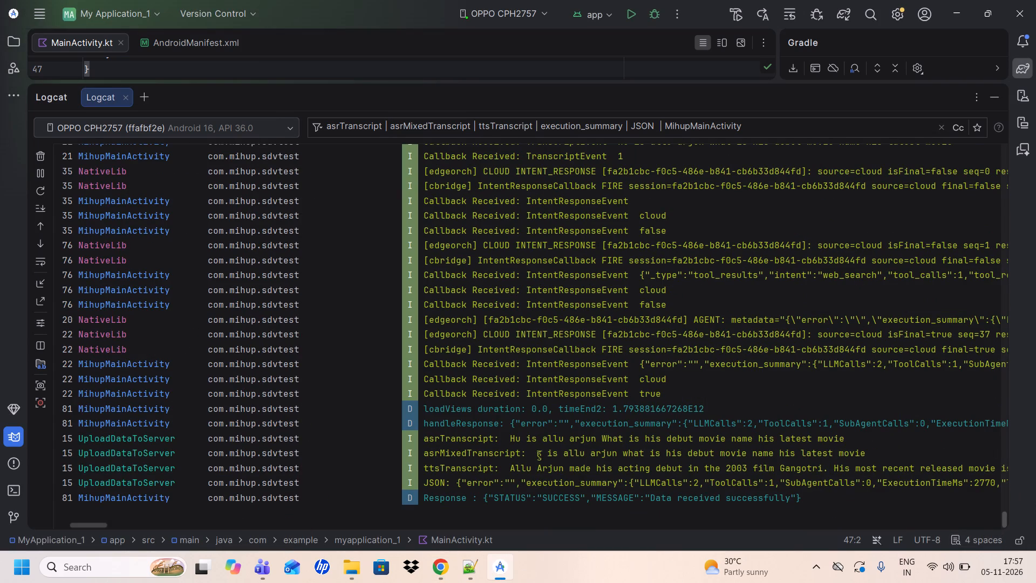
pyautogui.moveTo(512, 437); pyautogui.dragTo(864, 441)
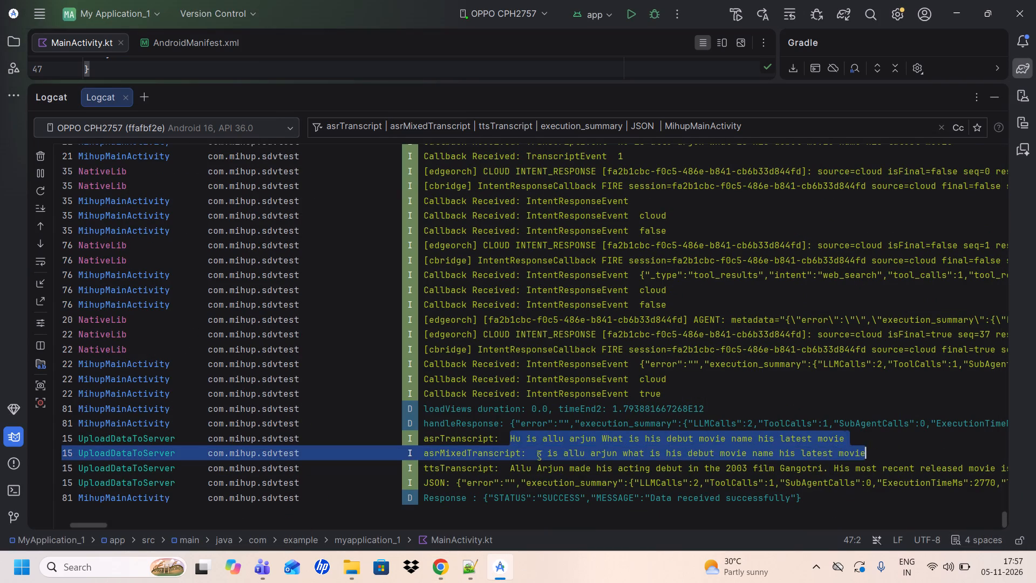
pyautogui.moveTo(864, 441); pyautogui.dragTo(863, 440)
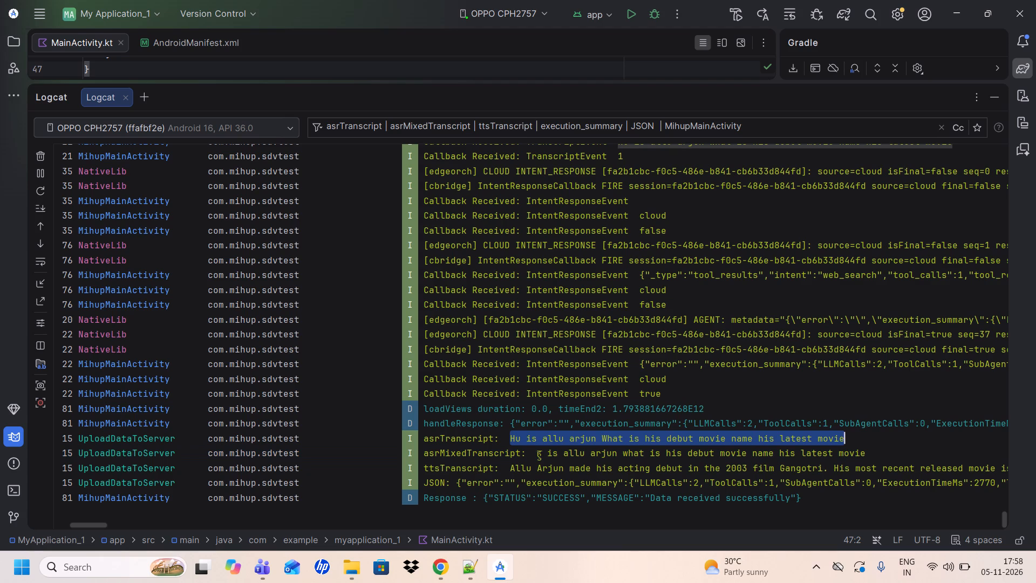
pyautogui.hotkey('ctrl', 'c')
pyautogui.click(448, 567)
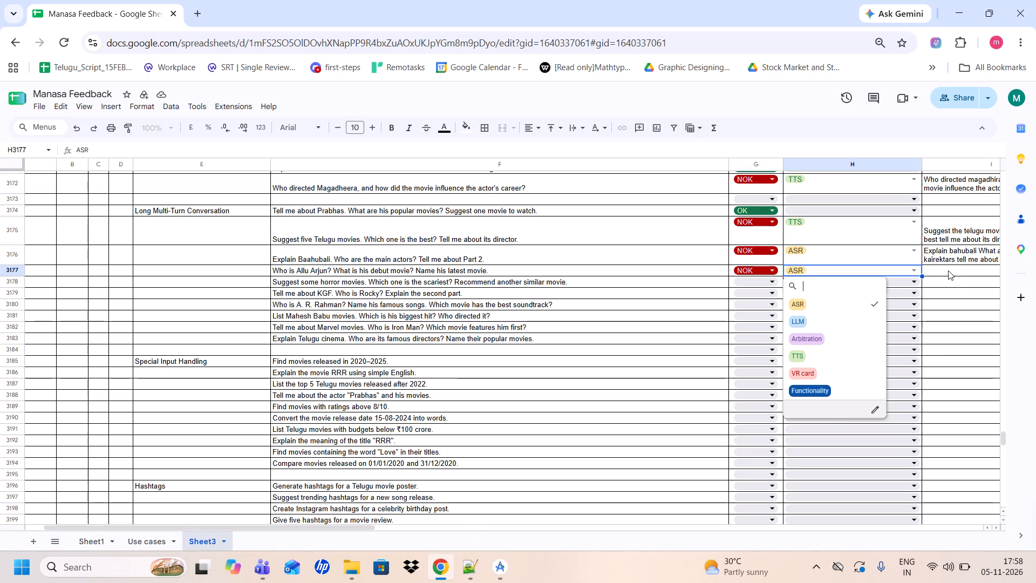
pyautogui.doubleClick(949, 273)
pyautogui.hotkey('ctrl', 'v')
pyautogui.click(909, 333)
# Copy the asrMixedTranscript "हु is allu arjun what is his debut movie name his latest movie" from Android Studio's Logcat into cell J3177 in Chrome.
pyautogui.click(940, 280)
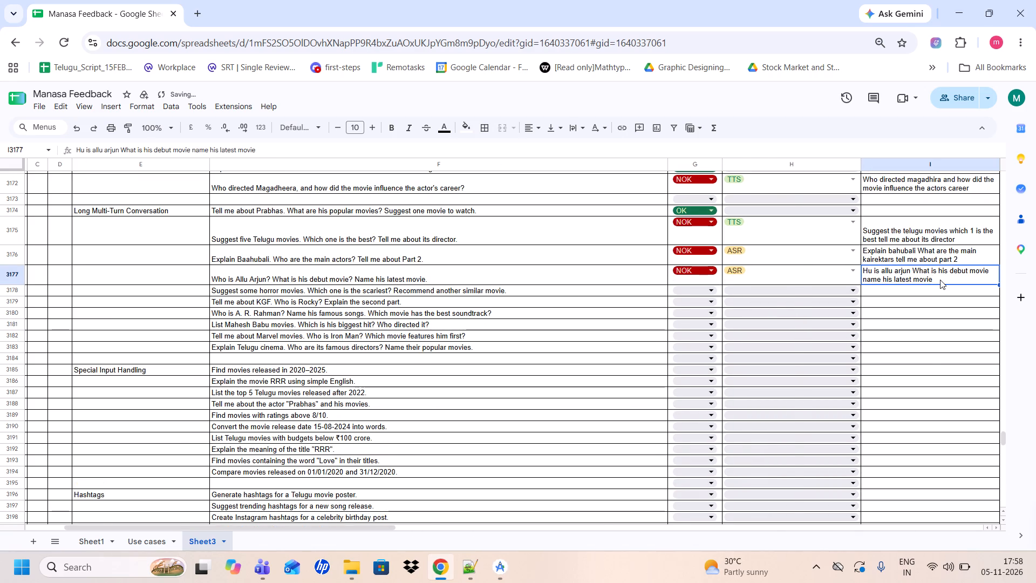
pyautogui.press('Right')
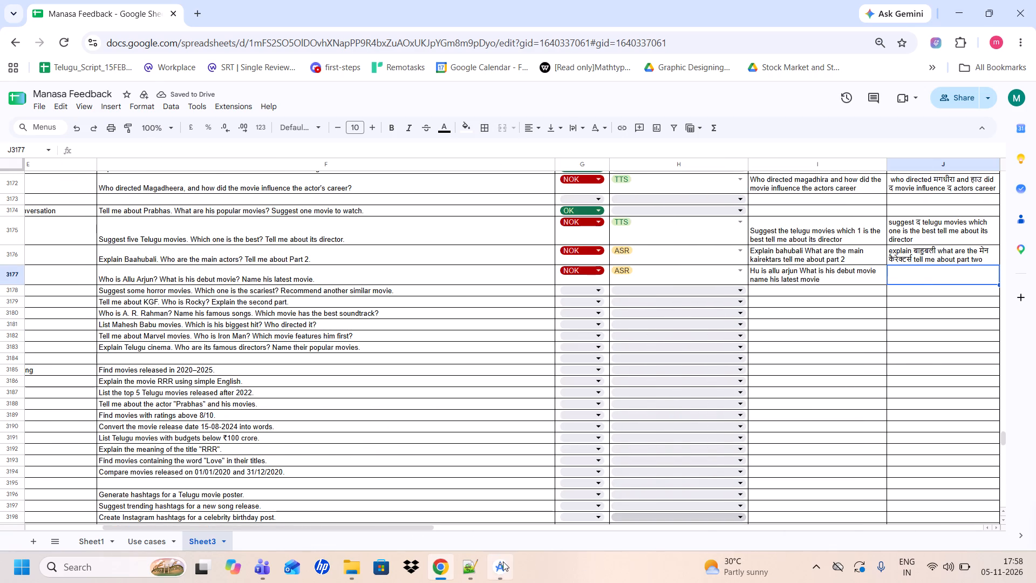
pyautogui.click(503, 561)
pyautogui.moveTo(535, 454); pyautogui.dragTo(699, 457)
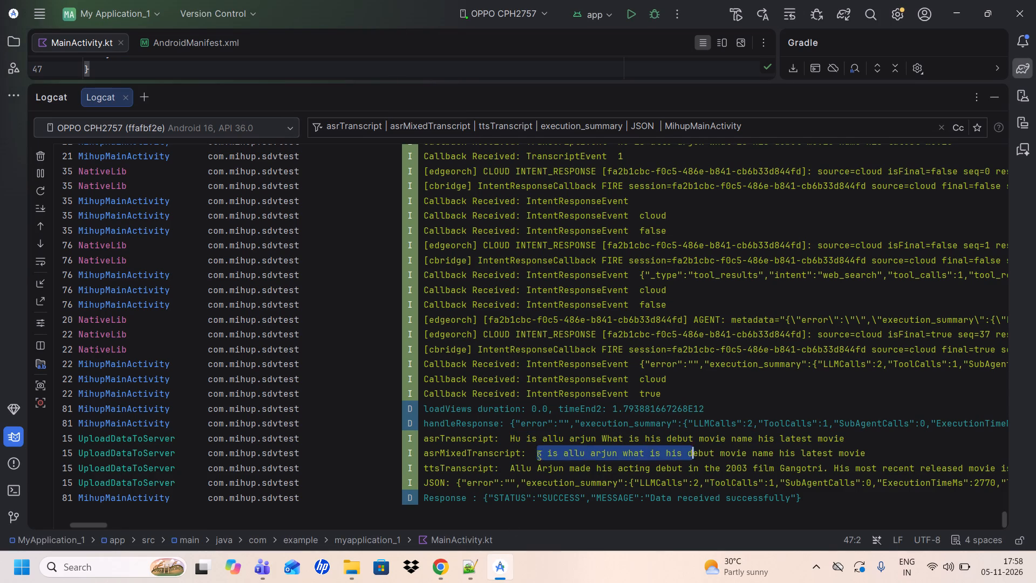
pyautogui.moveTo(699, 457); pyautogui.dragTo(883, 453)
pyautogui.hotkey('ctrl', 'c')
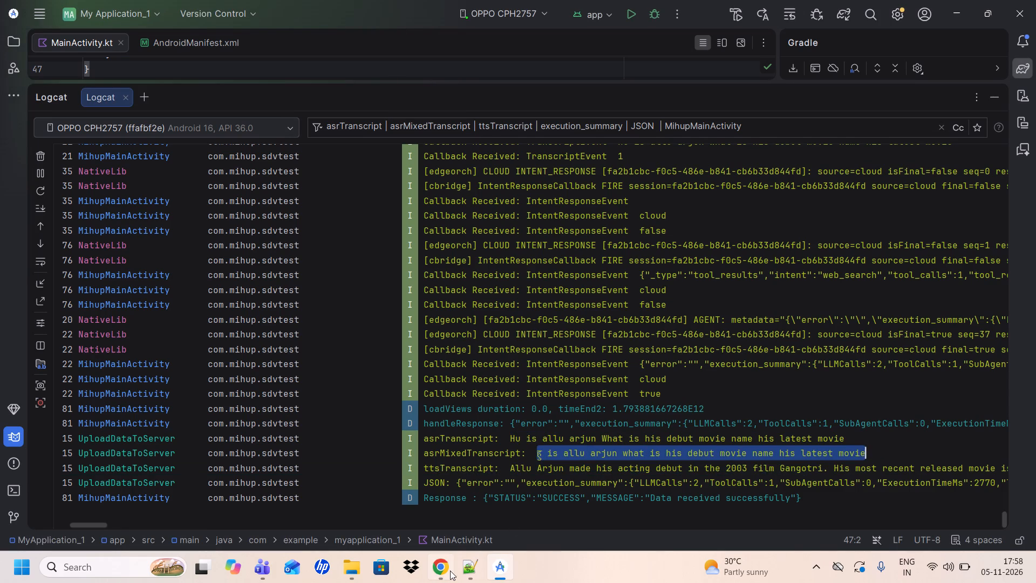
pyautogui.click(449, 571)
pyautogui.doubleClick(916, 276)
pyautogui.hotkey('ctrl', 'v')
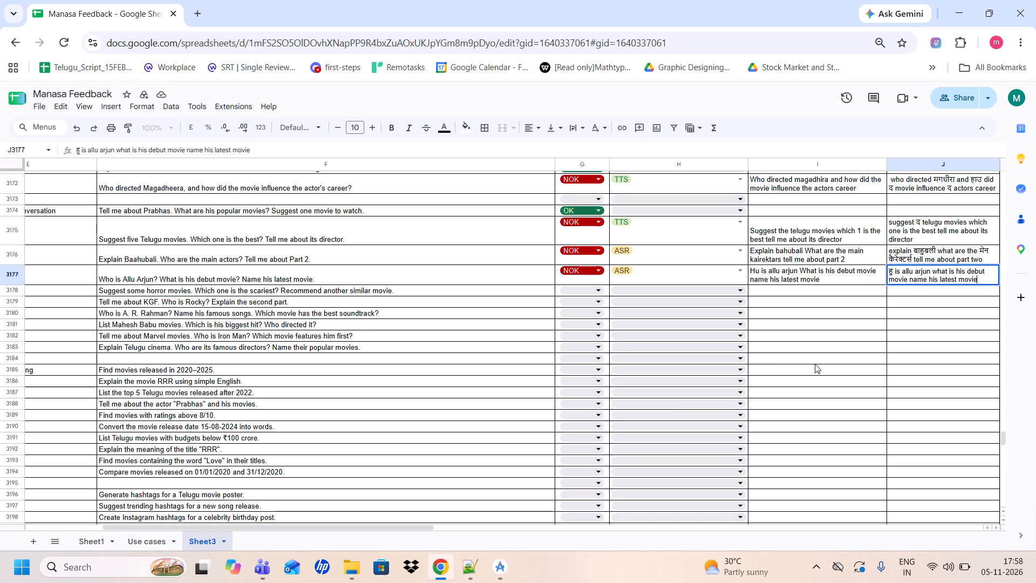
pyautogui.click(815, 364)
# Copy the JSON log line for the Allu Arjun query from Android Studio's Logcat into cell K3177 in Chrome.
pyautogui.click(968, 281)
pyautogui.press('Right')
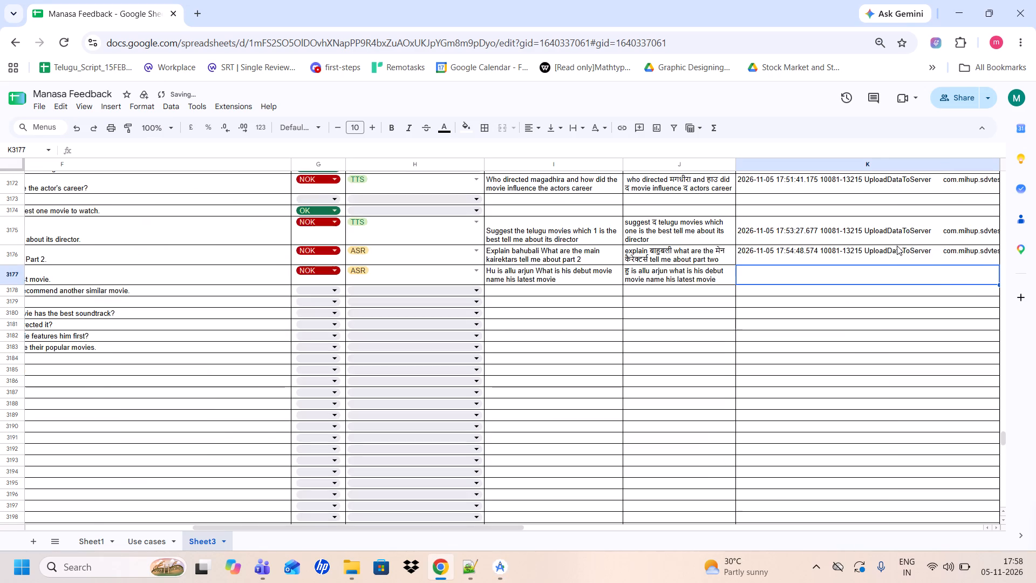
pyautogui.click(502, 574)
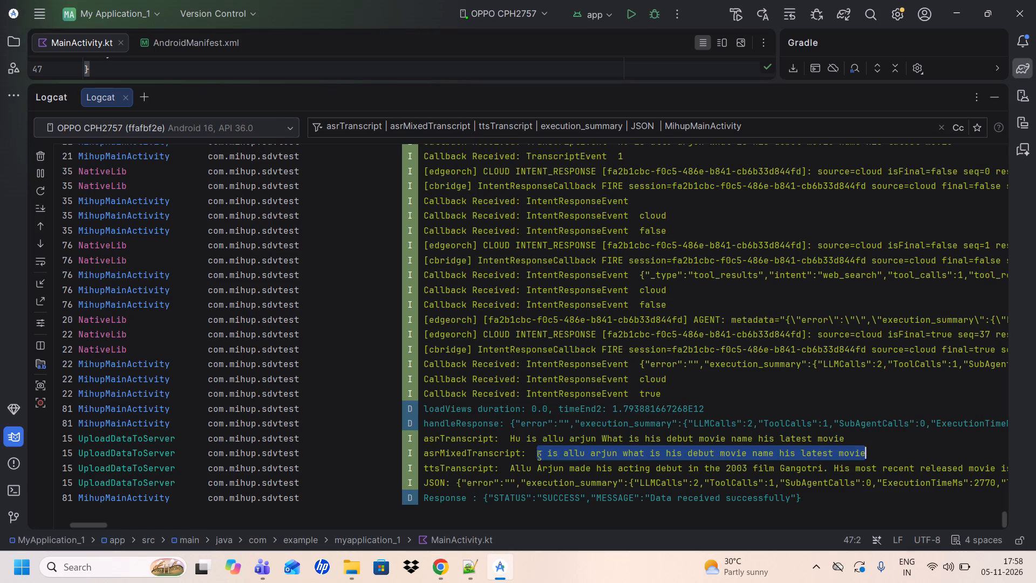
pyautogui.tripleClick(474, 485)
pyautogui.hotkey('ctrl', 'c')
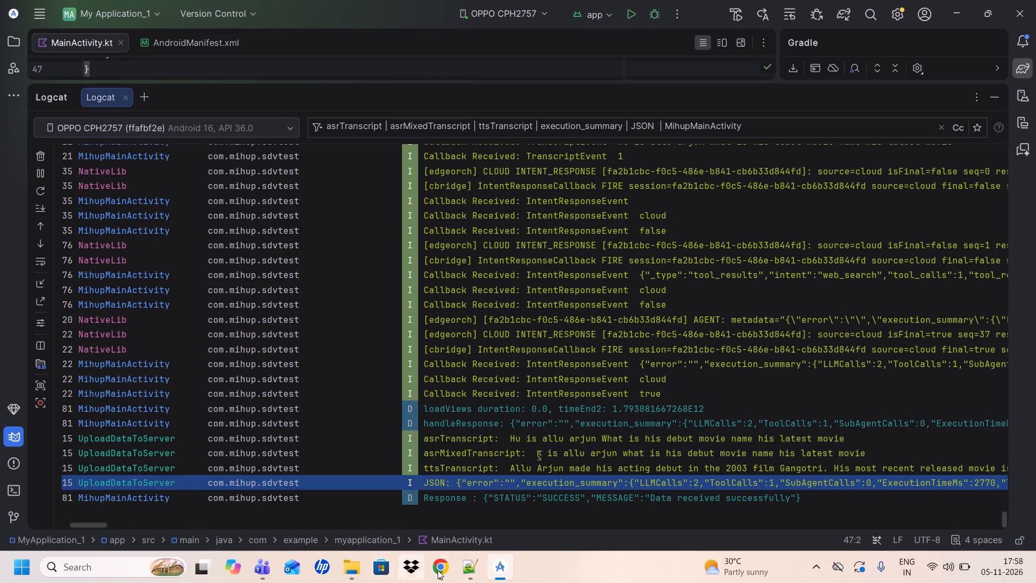
pyautogui.click(437, 570)
pyautogui.doubleClick(873, 281)
pyautogui.hotkey('ctrl', 'v')
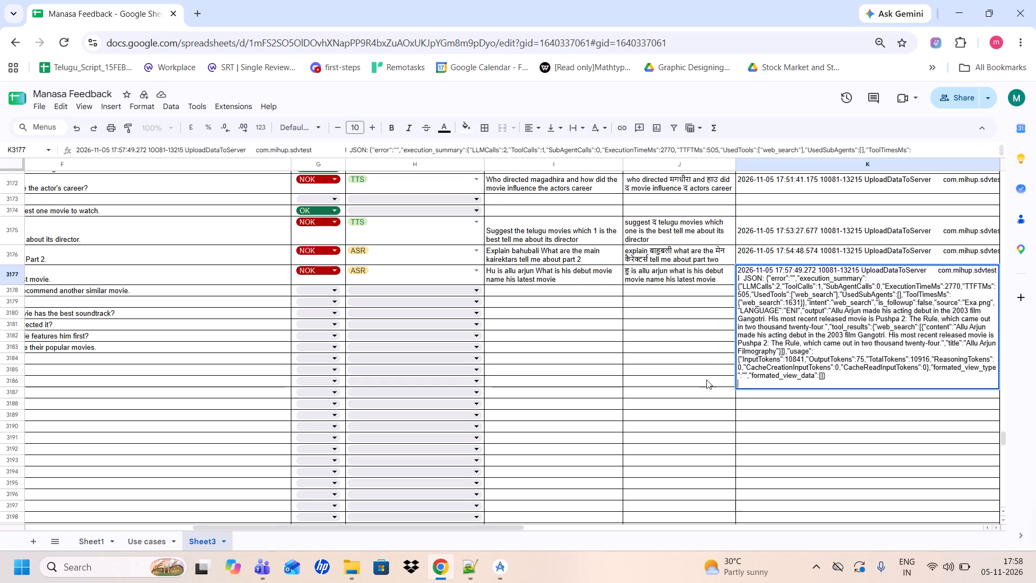
pyautogui.click(696, 386)
# Copy the remark "But responded correctly" from cell L3176 into cell L3177 for the Allu Arjun prompt.
pyautogui.click(831, 287)
pyautogui.click(844, 276)
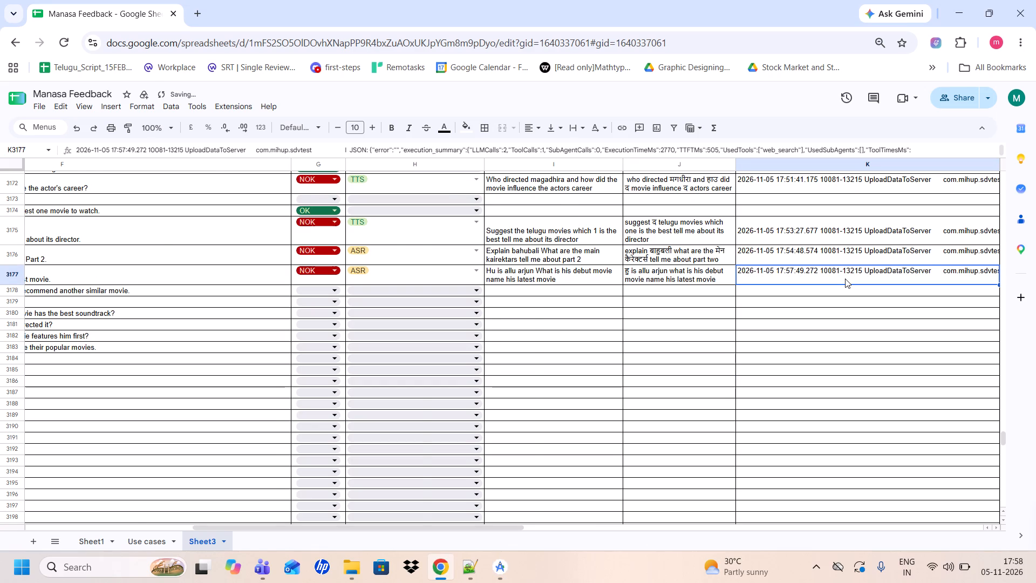
pyautogui.press('Right')
pyautogui.click(865, 261)
pyautogui.hotkey('ctrl', 'c')
pyautogui.click(835, 279)
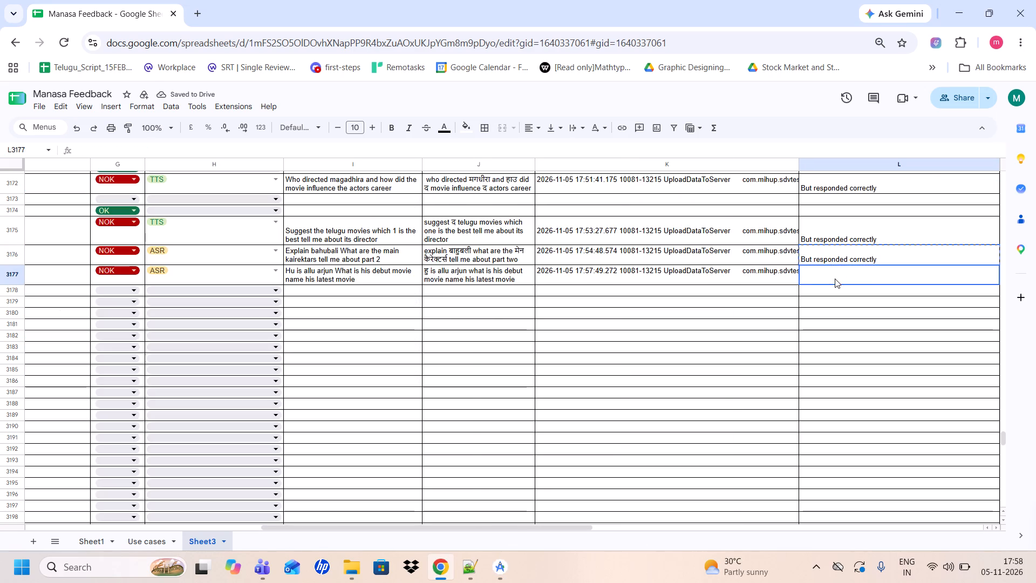
pyautogui.hotkey('ctrl', 'v')
pyautogui.click(723, 347)
pyautogui.moveTo(442, 527); pyautogui.dragTo(289, 503)
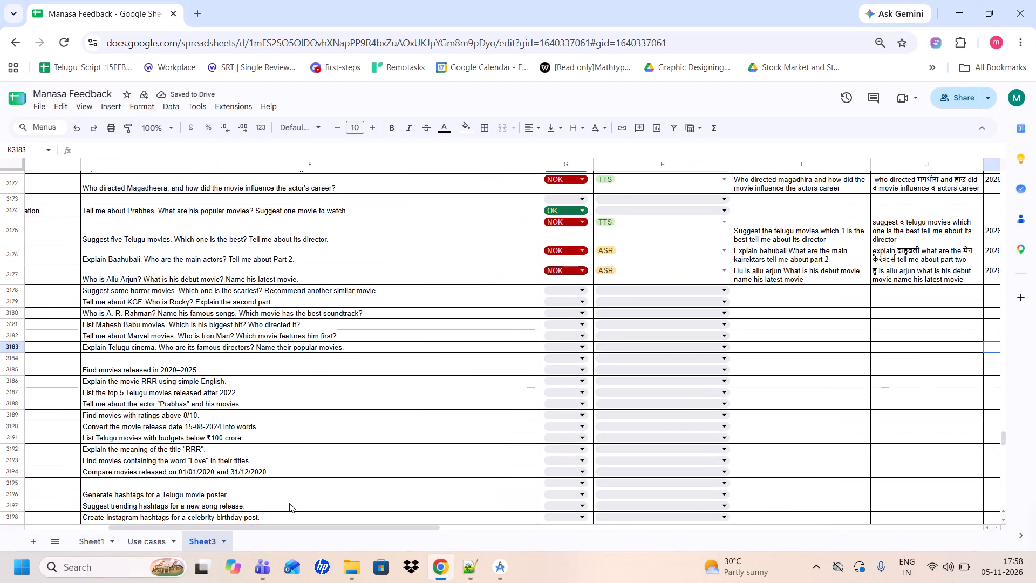
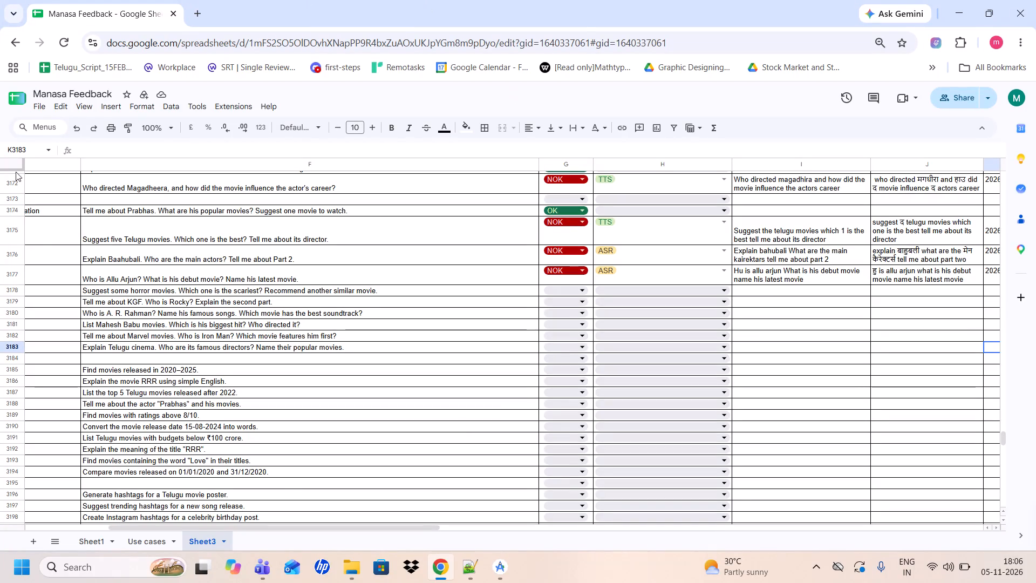
# Set the status to OK in G3178 and G3179 for the horror movies and KGF prompts.
pyautogui.click(566, 289)
pyautogui.click(560, 308)
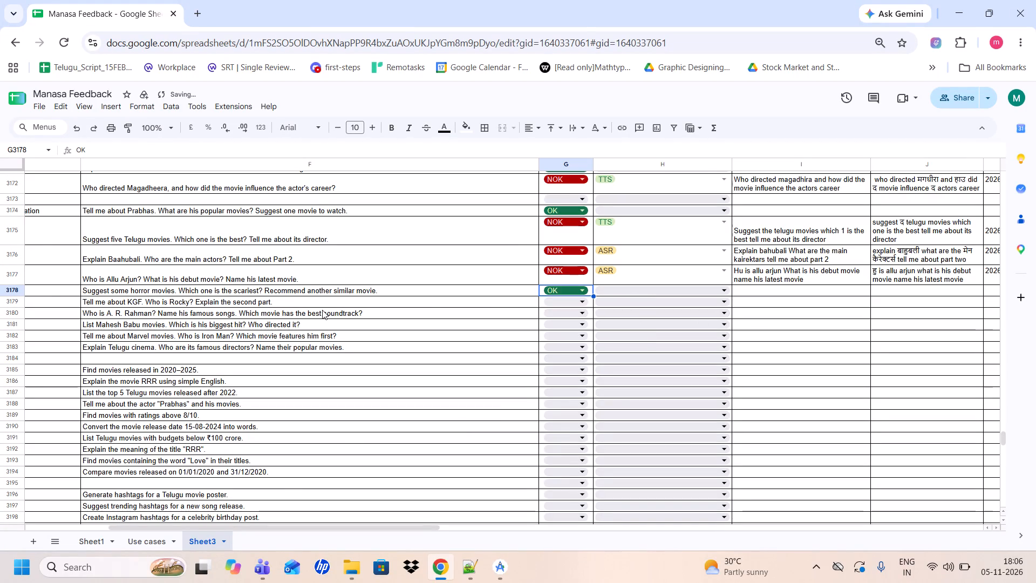
pyautogui.click(322, 306)
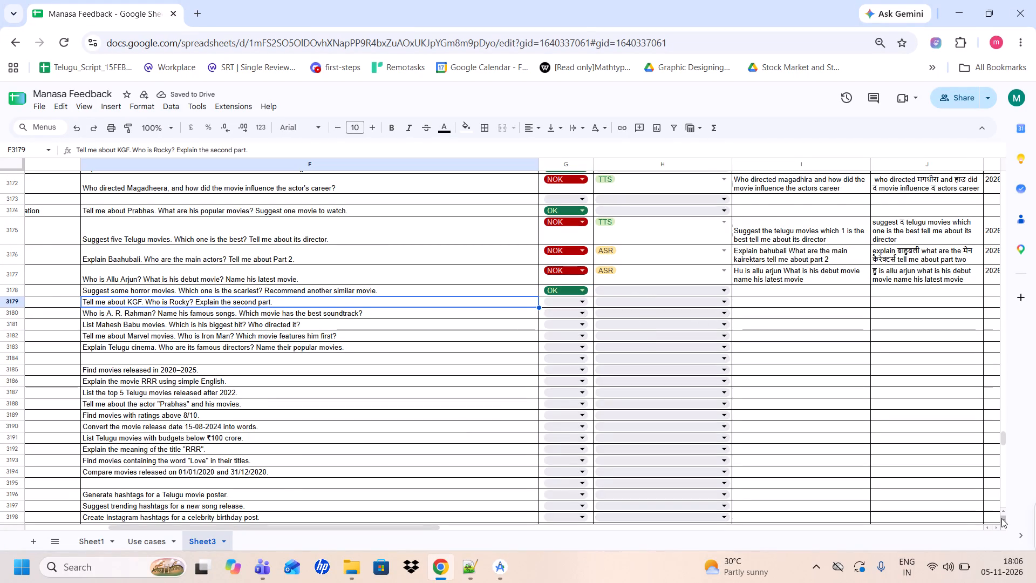
pyautogui.doubleClick(1001, 518)
pyautogui.click(1001, 518)
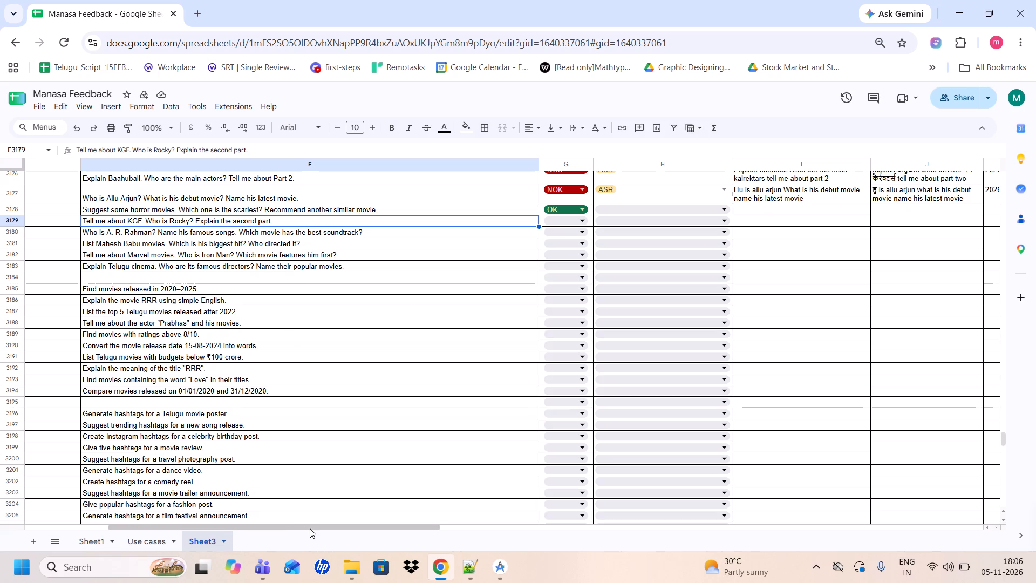
pyautogui.moveTo(310, 528); pyautogui.dragTo(245, 528)
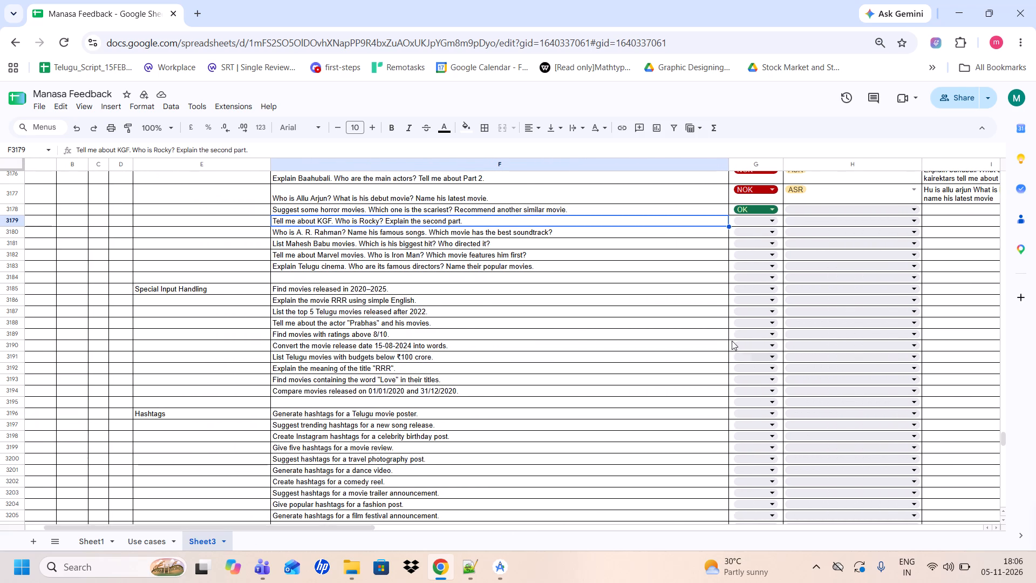
pyautogui.click(767, 224)
pyautogui.click(753, 244)
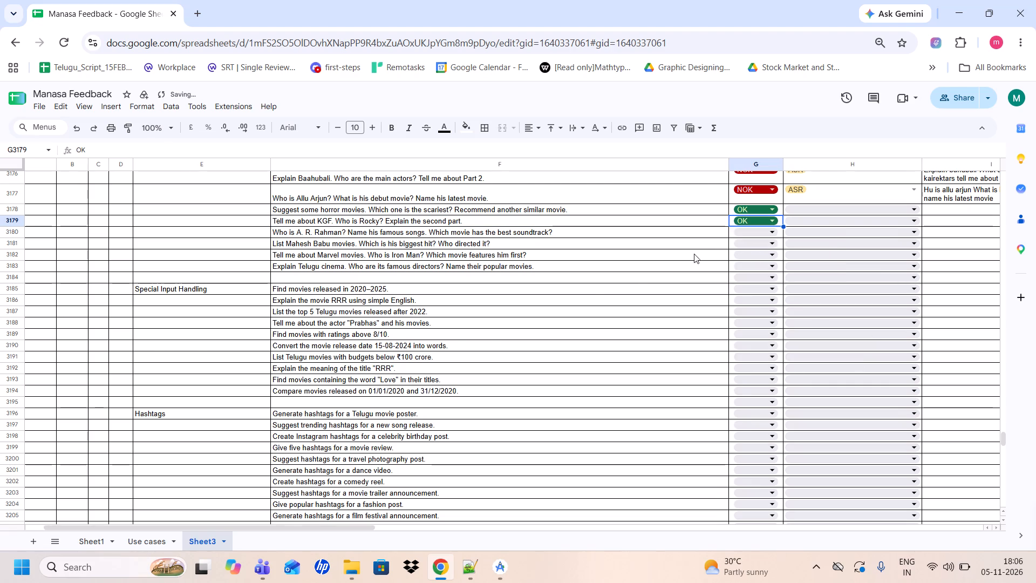
# Review the earlier prompts and their statuses, from around row 3129 down to the Long Multi-Turn Conversation section.
pyautogui.scroll(12, 592, 290)
pyautogui.scroll(-3, 589, 291)
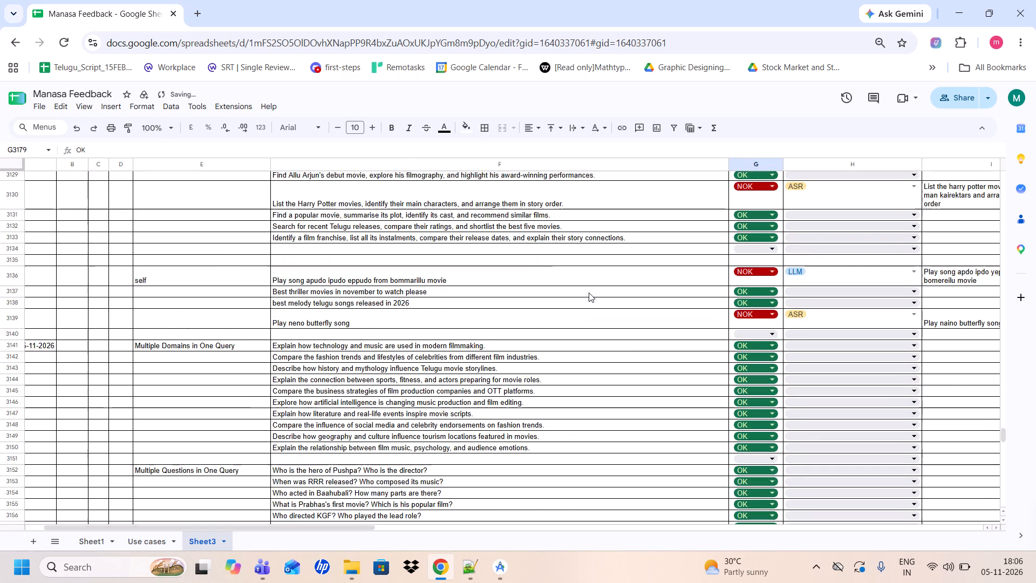
pyautogui.click(487, 379)
pyautogui.scroll(-3, 527, 315)
pyautogui.click(495, 335)
pyautogui.scroll(-2, 520, 340)
pyautogui.click(502, 336)
pyautogui.scroll(-3, 540, 341)
pyautogui.click(515, 320)
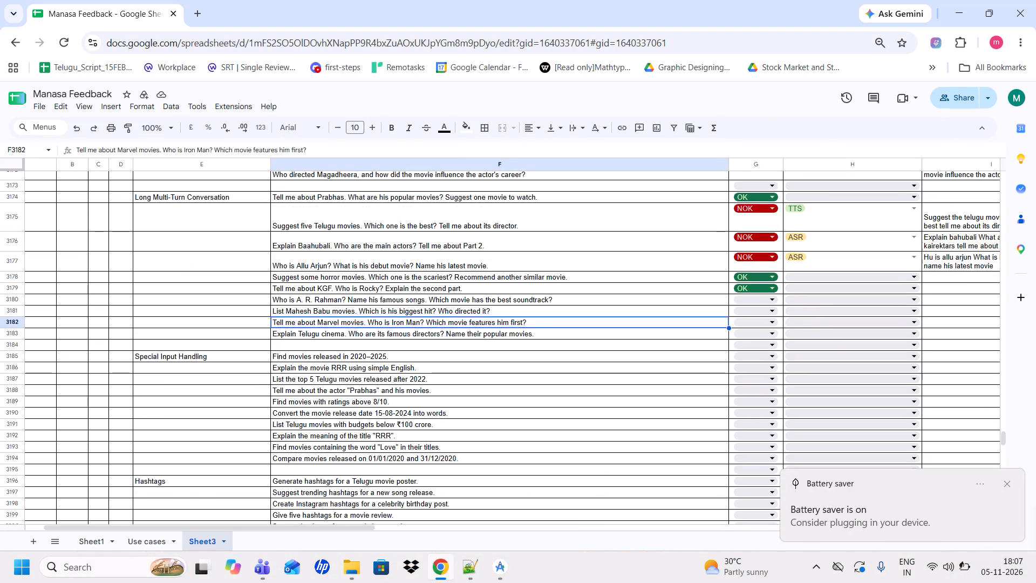
# Set the status to OK in G3180 and G3181 for the A. R. Rahman and Mahesh Babu prompts.
pyautogui.scroll(-1, 530, 317)
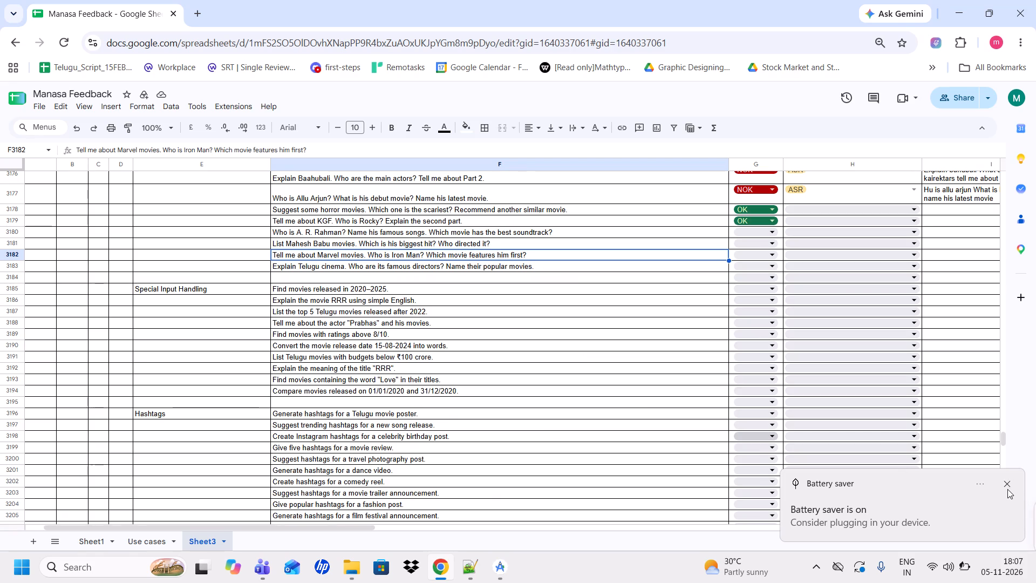
pyautogui.click(1006, 484)
pyautogui.click(700, 232)
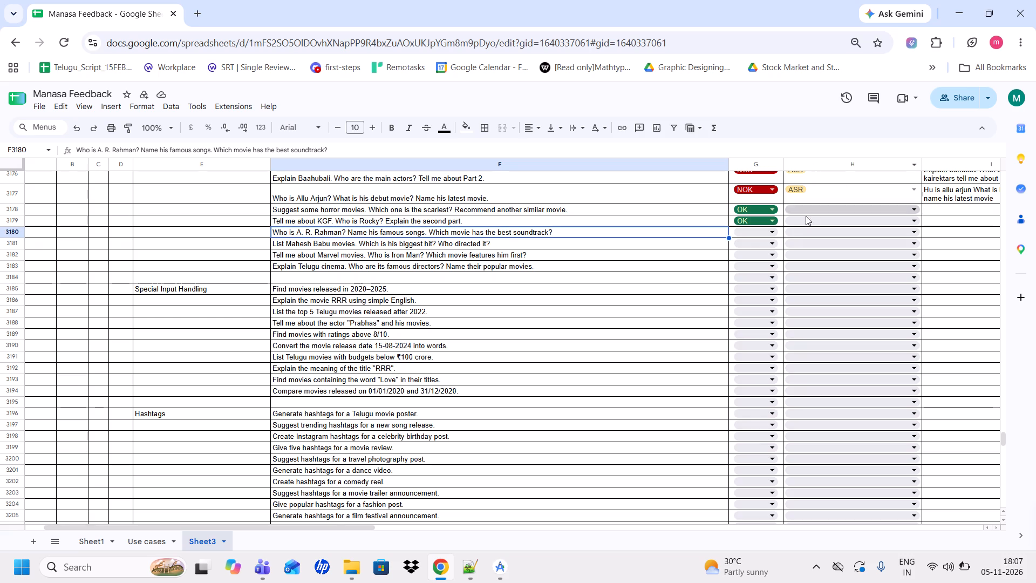
pyautogui.click(772, 233)
pyautogui.click(755, 245)
pyautogui.click(712, 247)
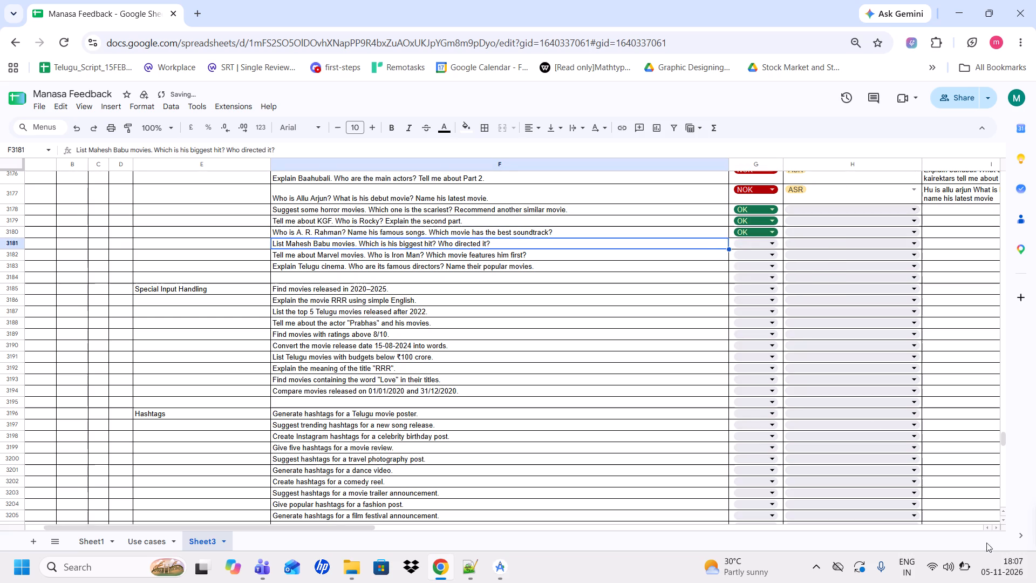
pyautogui.click(996, 528)
pyautogui.click(996, 528)
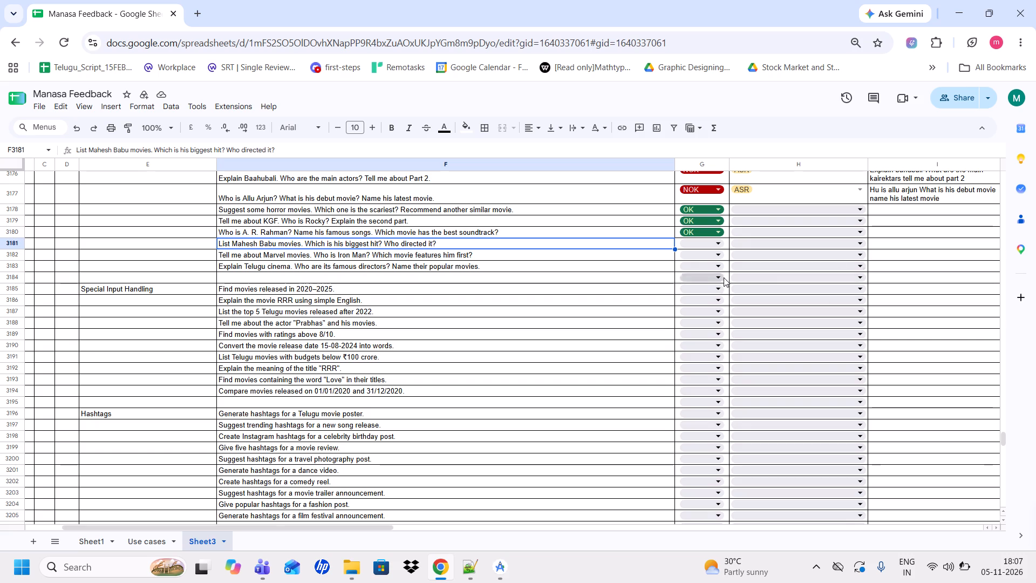
pyautogui.click(719, 246)
pyautogui.click(712, 252)
# Set the status to OK in G3182 and G3183 for the Marvel movies and Telugu cinema prompts.
pyautogui.click(645, 254)
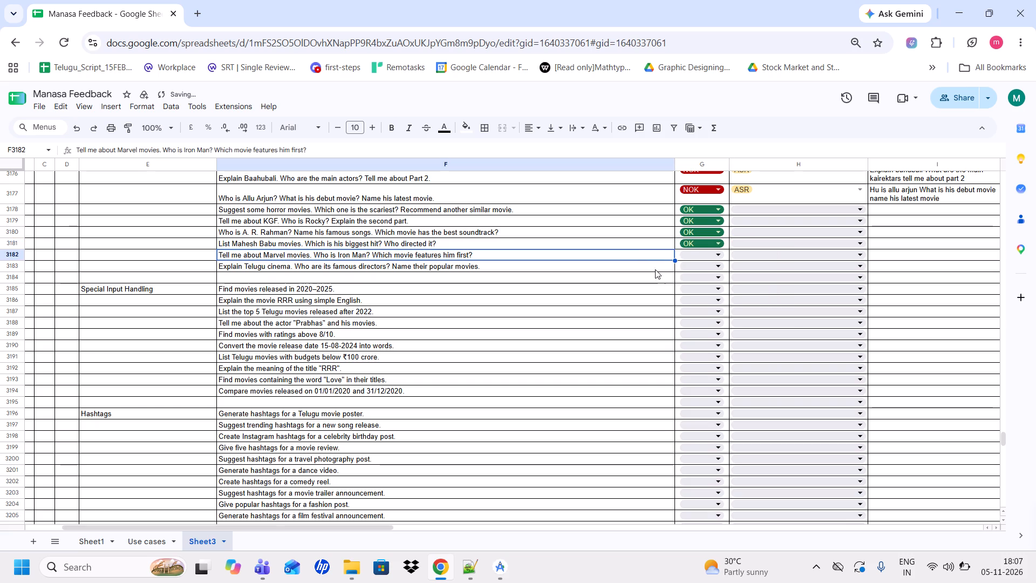
pyautogui.click(1003, 521)
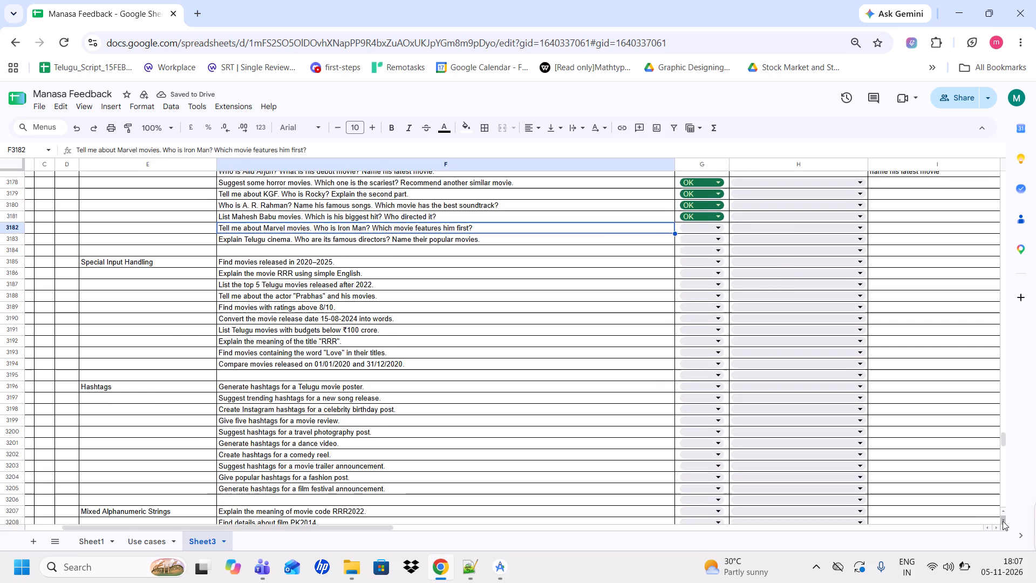
pyautogui.click(1003, 521)
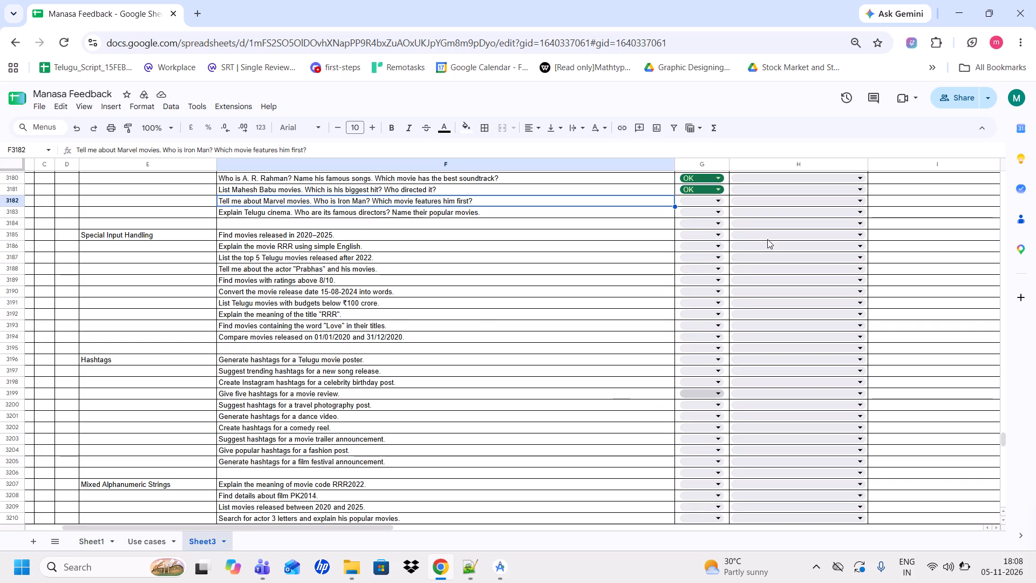
pyautogui.click(708, 197)
pyautogui.click(709, 217)
pyautogui.click(652, 218)
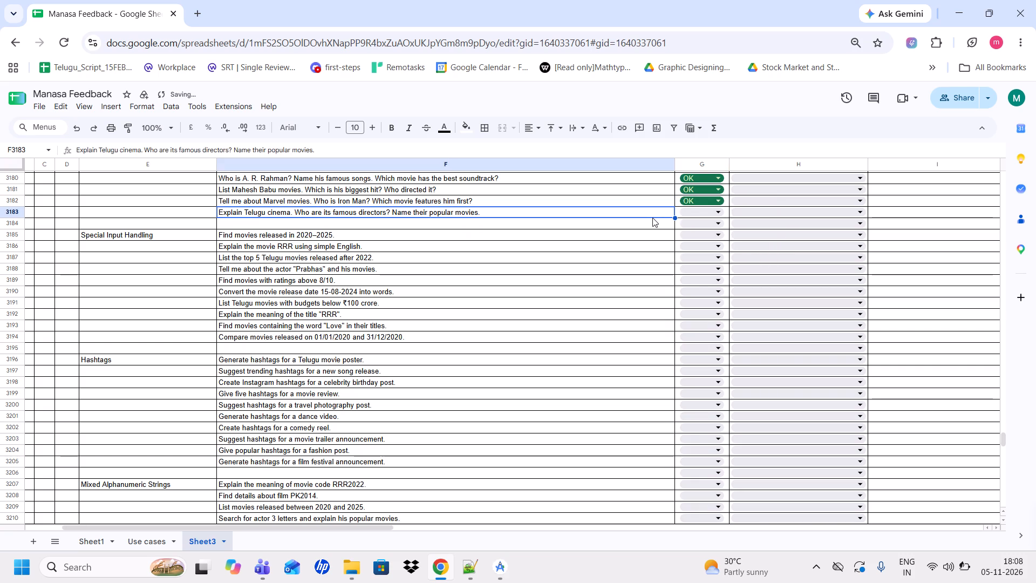
pyautogui.click(1003, 523)
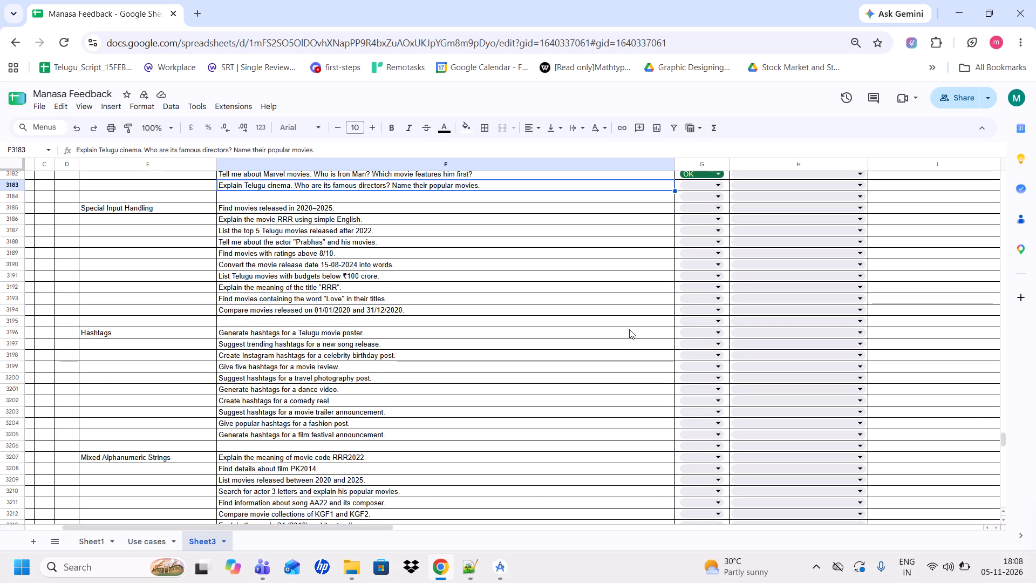
pyautogui.click(715, 187)
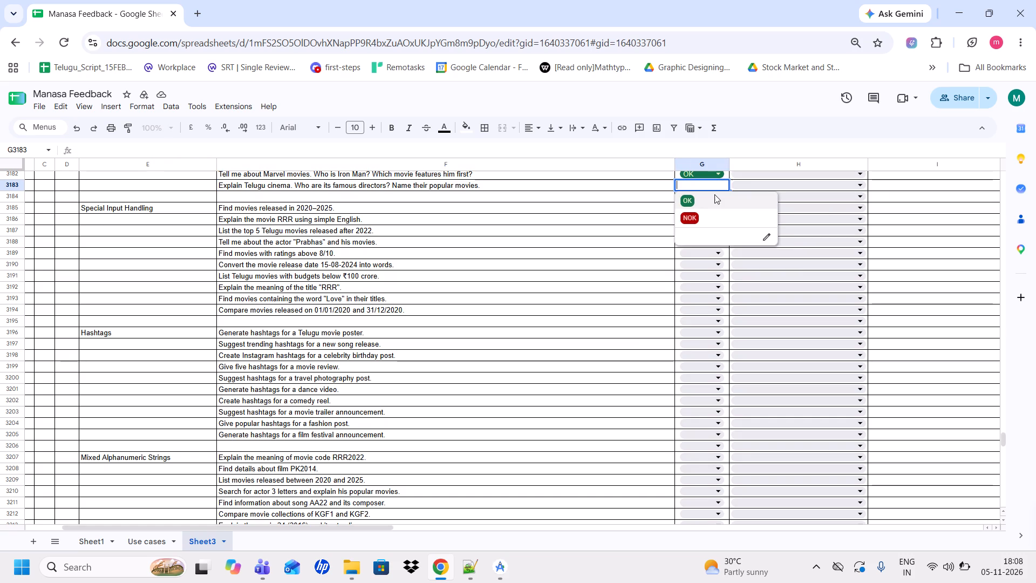
pyautogui.click(712, 202)
# Select the first Special Input Handling prompt, "Find movies released in 2020–2025.", in cell F3185.
pyautogui.click(478, 211)
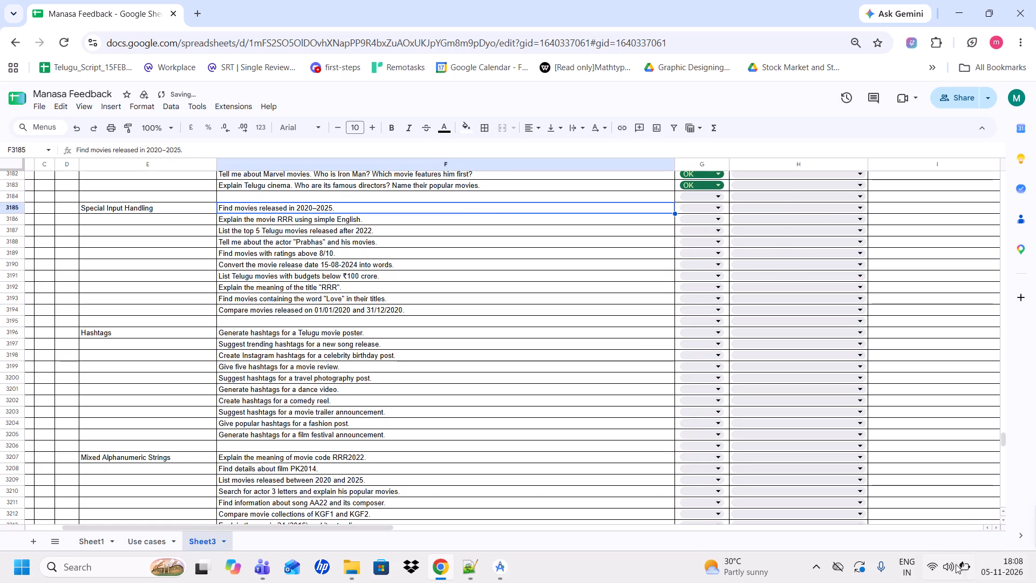
pyautogui.click(1002, 522)
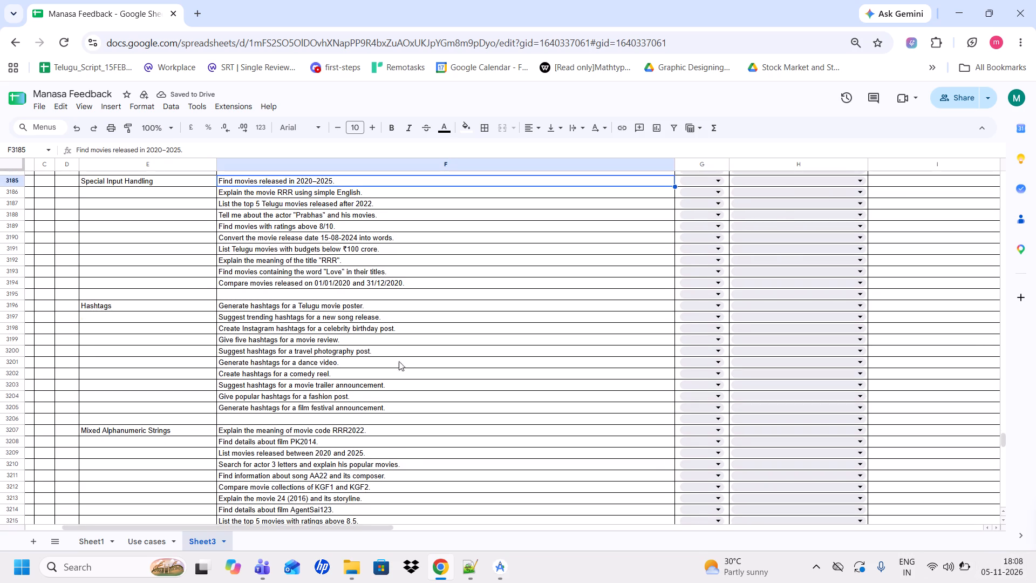
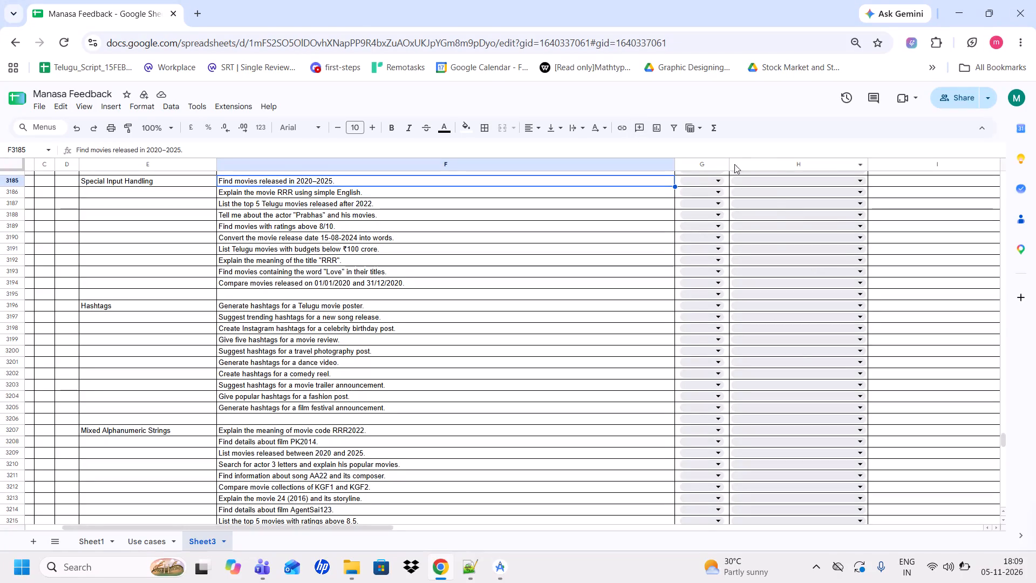
# Set the status to OK in G3185 for the "Find movies released in 2020–2025." prompt and select the RRR prompt in F3186.
pyautogui.click(711, 182)
pyautogui.click(707, 193)
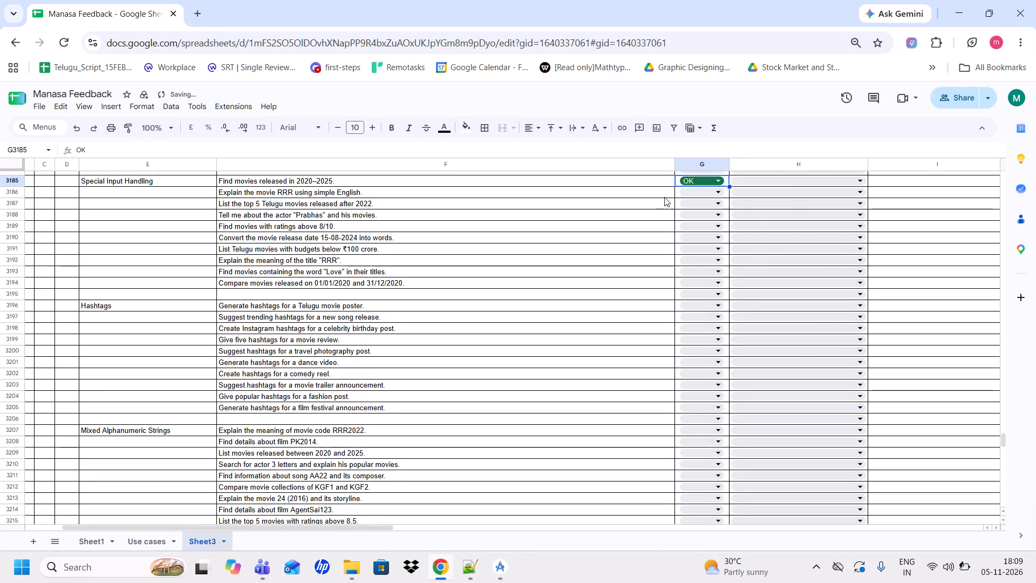
pyautogui.click(649, 196)
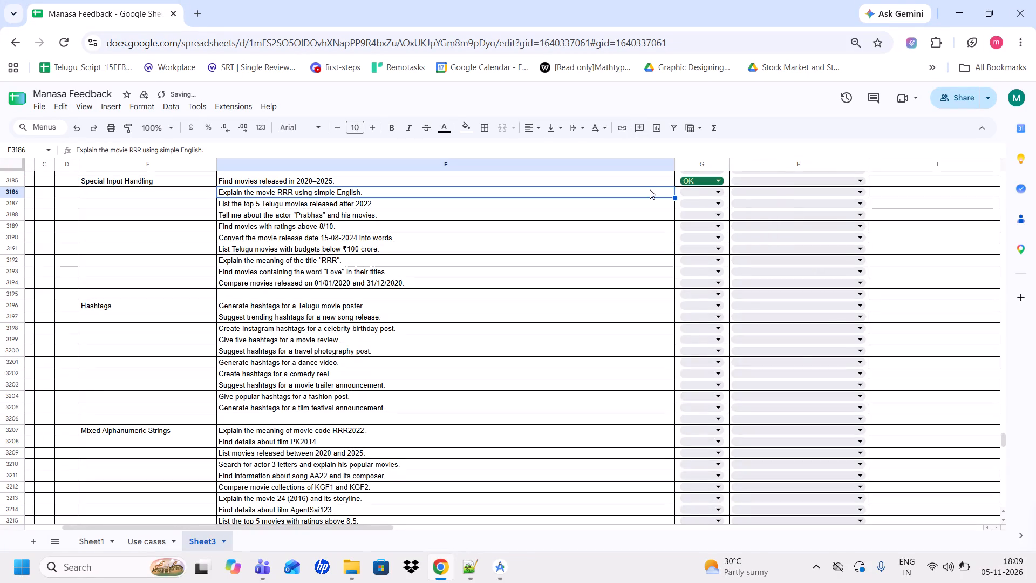
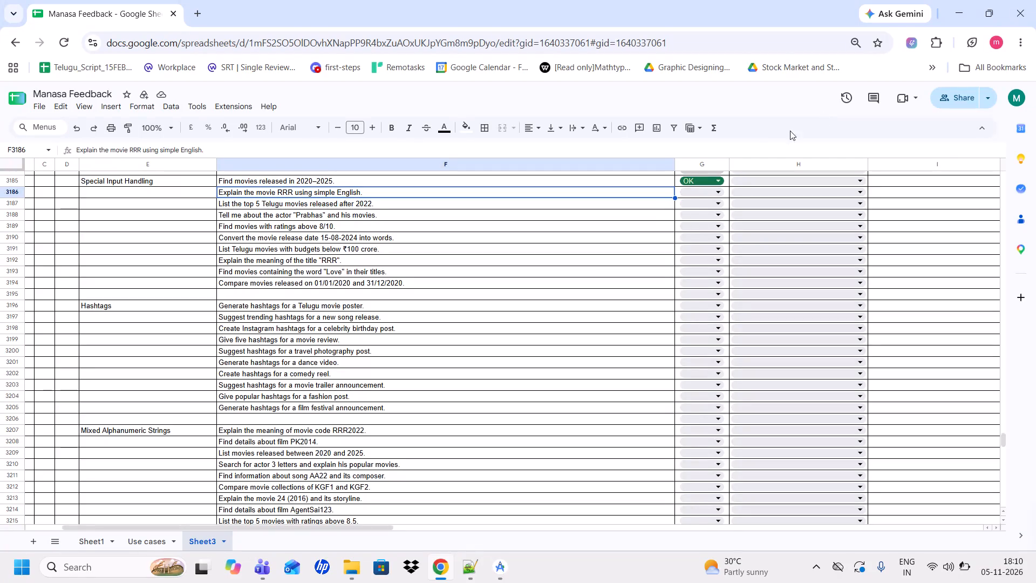
# Set the status to OK in G3186 and G3187 for the RRR and top 5 Telugu movies prompts, and select the "Prabhas" prompt in F3188.
pyautogui.click(711, 193)
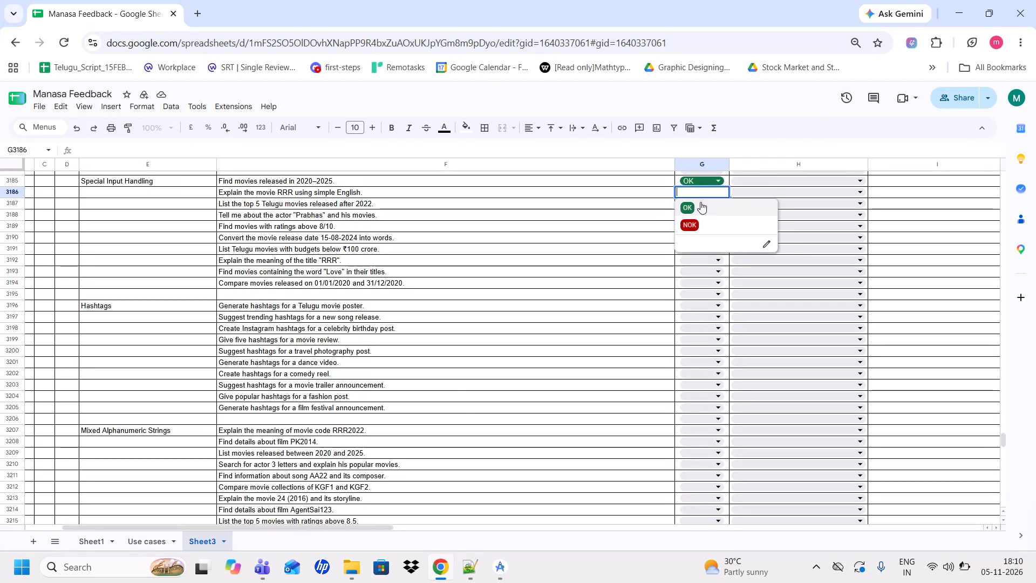
pyautogui.click(699, 204)
pyautogui.click(657, 204)
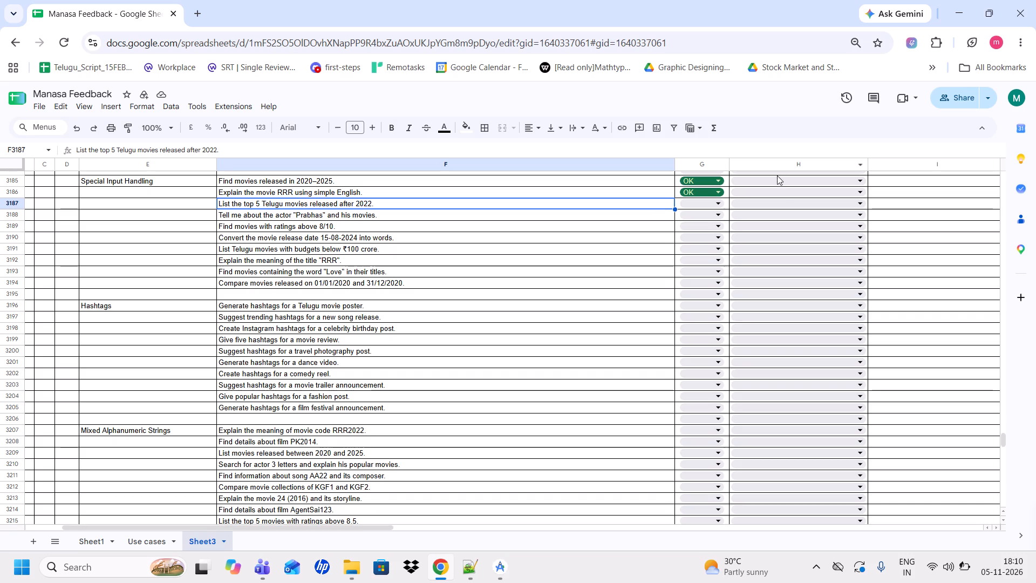
pyautogui.click(718, 203)
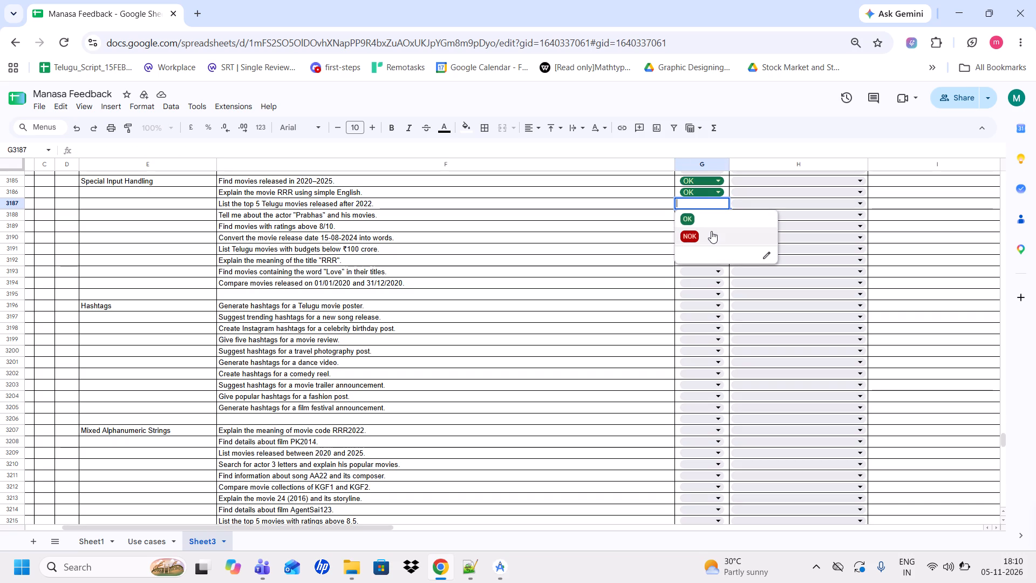
pyautogui.moveTo(716, 212); pyautogui.dragTo(718, 193)
pyautogui.click(694, 218)
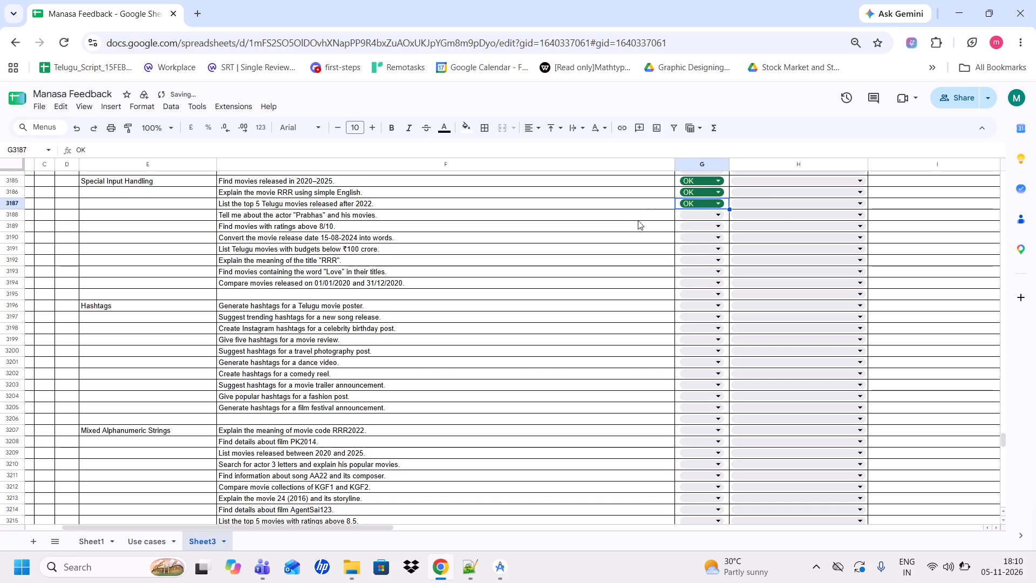
pyautogui.click(645, 214)
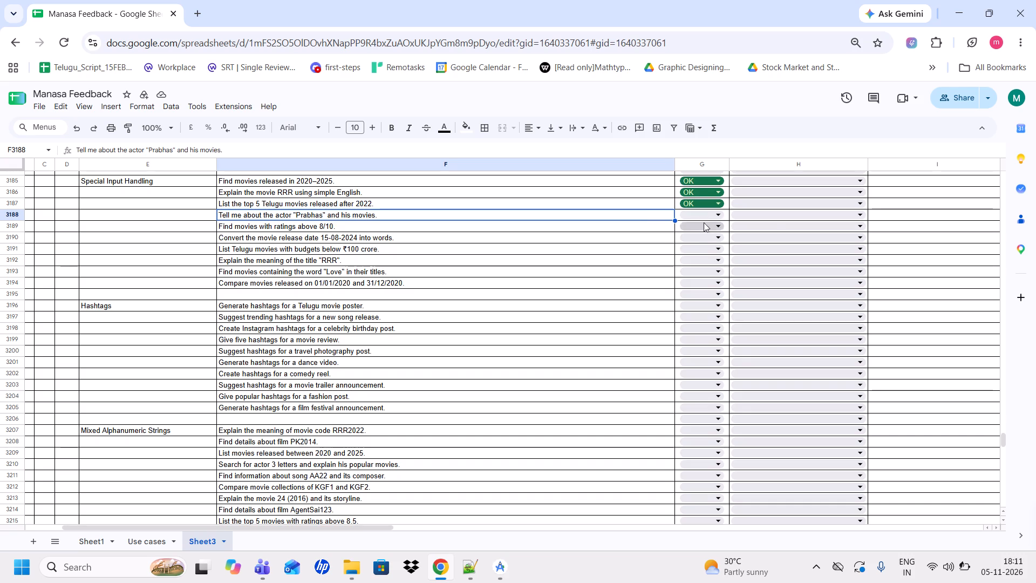
# Set the status to OK in G3188 and G3189 for the "Prabhas" and ratings above 8/10 prompts, and select the release date prompt in F3190.
pyautogui.click(713, 214)
pyautogui.click(703, 231)
pyautogui.click(659, 228)
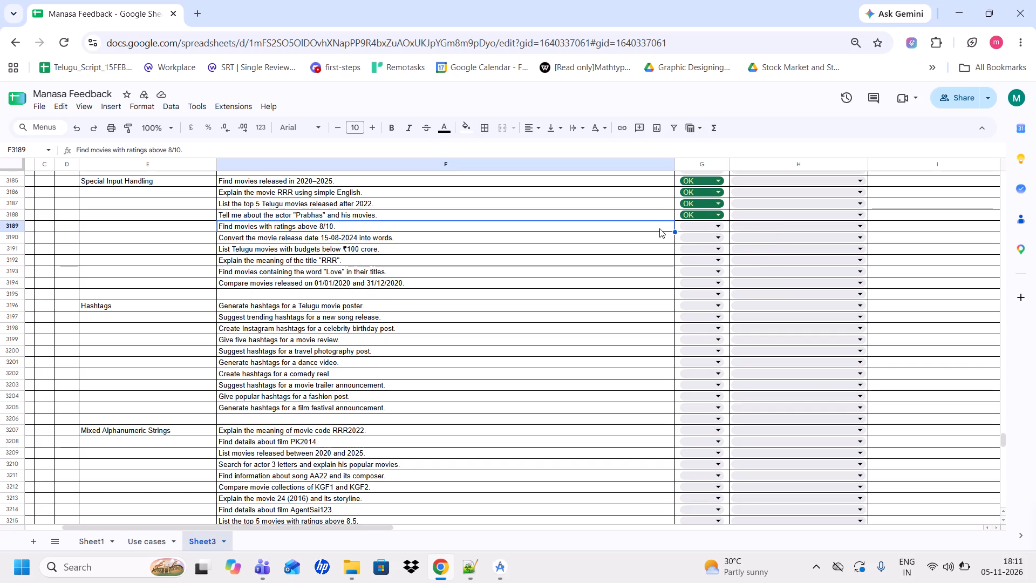
pyautogui.click(717, 223)
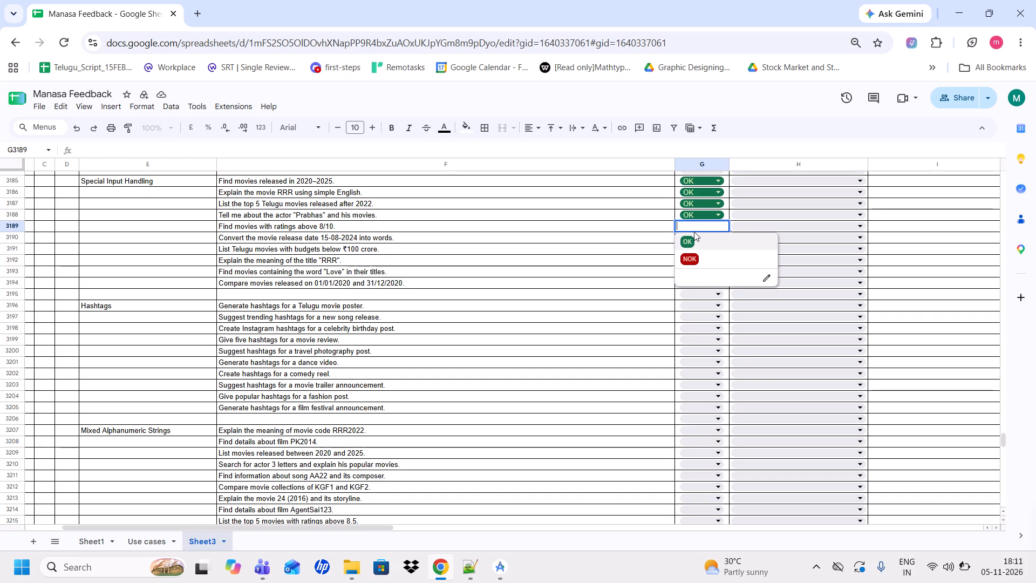
pyautogui.moveTo(694, 232); pyautogui.dragTo(694, 236)
pyautogui.click(694, 249)
pyautogui.click(618, 240)
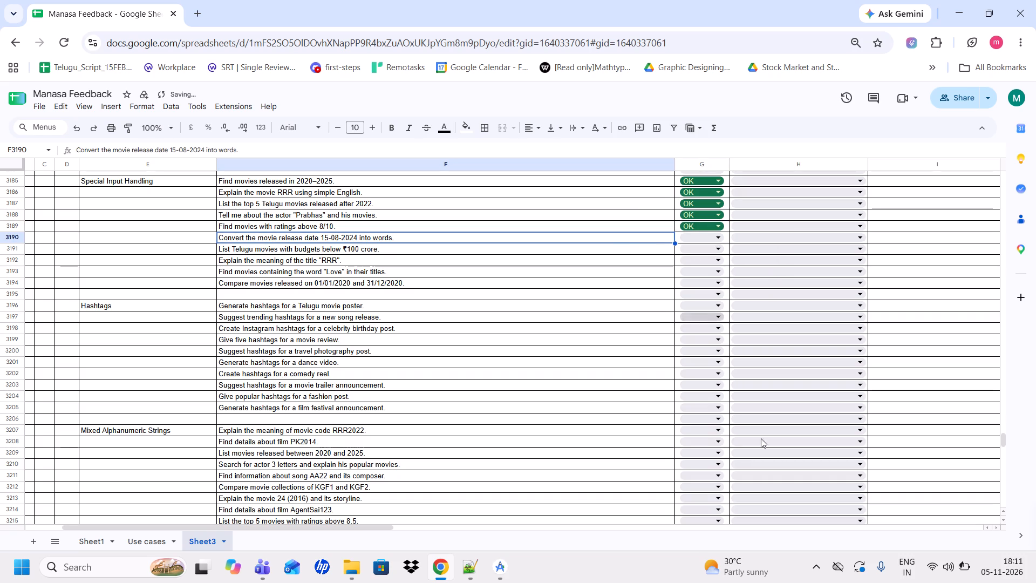
pyautogui.click(1001, 519)
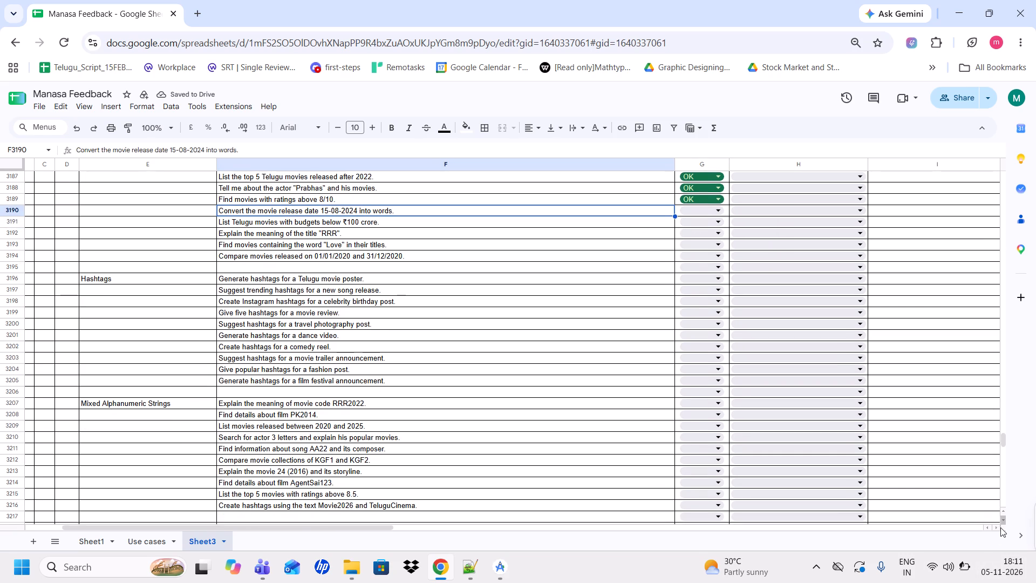
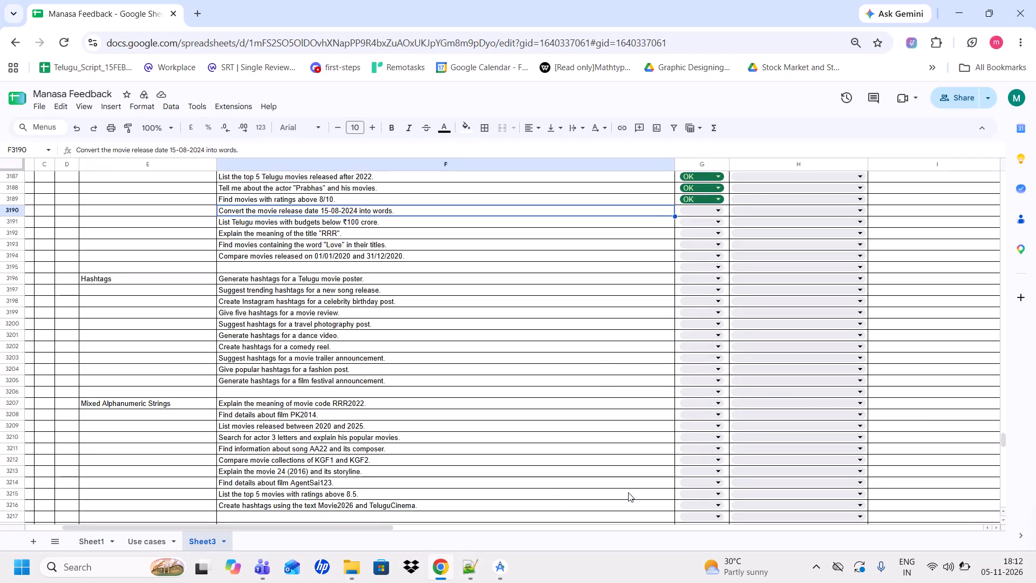
# Set the status to OK in G3190 and G3191 for the release date and ₹100 crore budget prompts, and select the "RRR" title prompt in F3192.
pyautogui.click(711, 209)
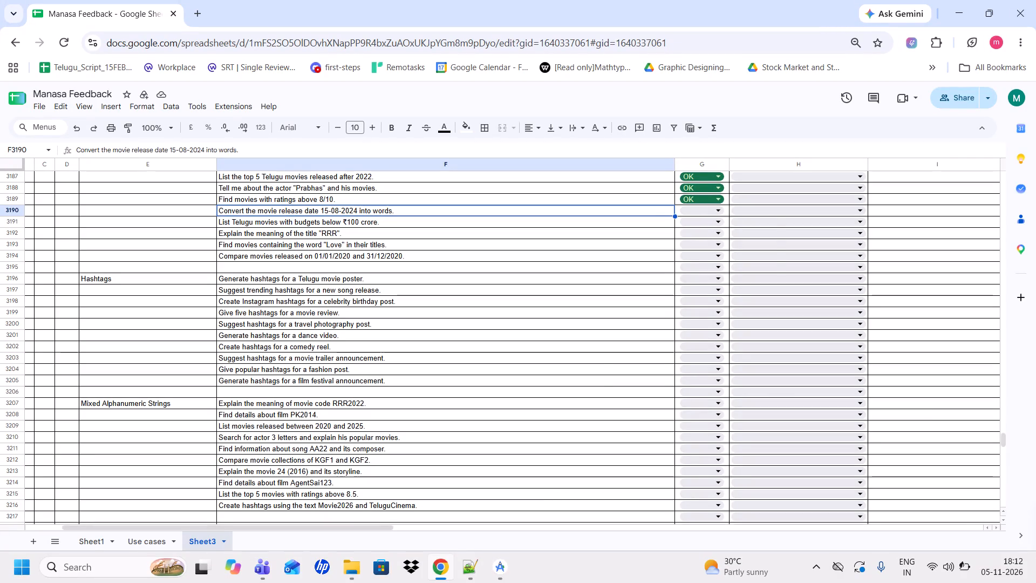
pyautogui.click(701, 227)
pyautogui.click(652, 222)
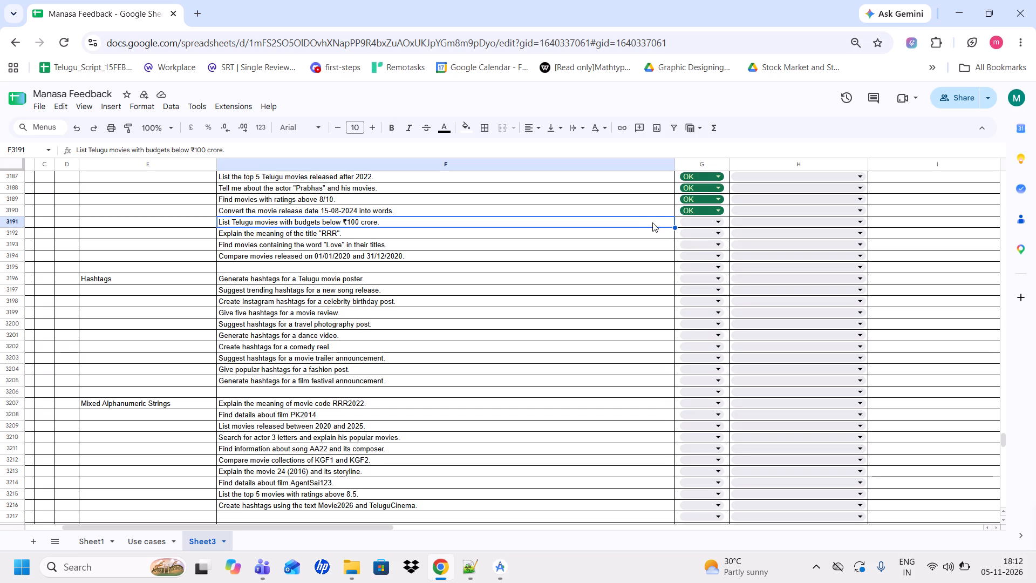
pyautogui.click(703, 223)
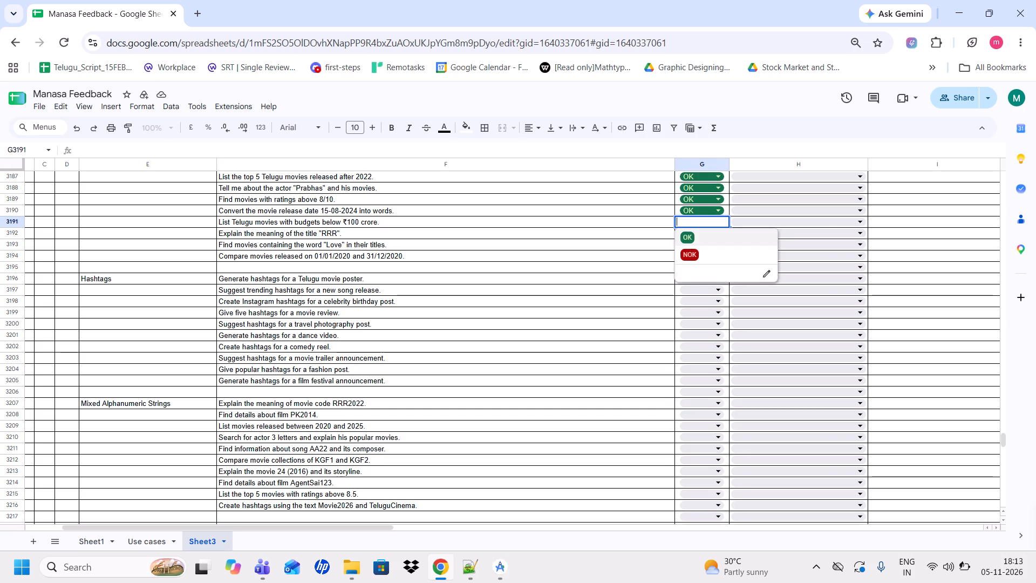
pyautogui.click(689, 239)
pyautogui.click(653, 237)
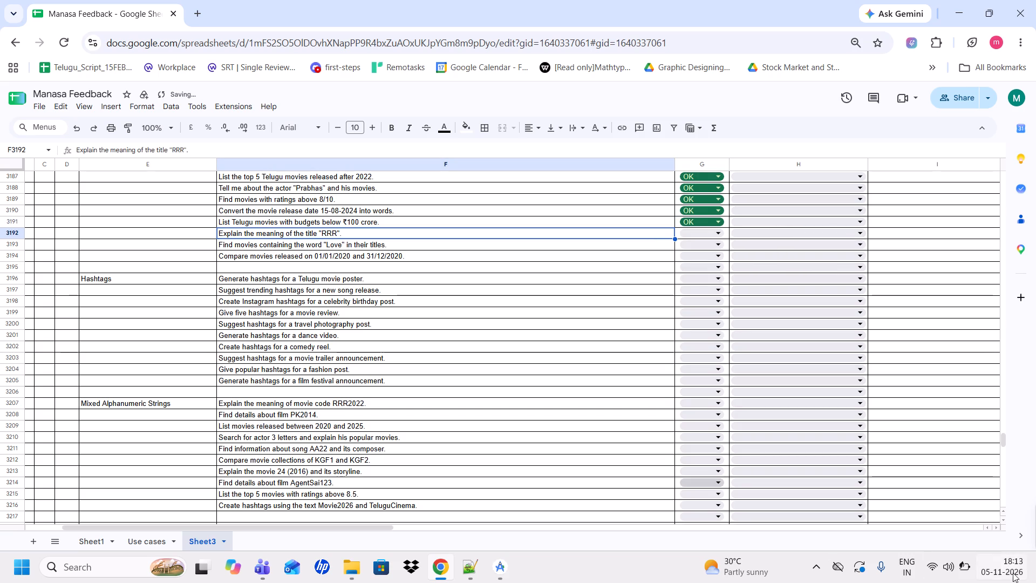
# Set the status to OK in G3192 and G3193 for the "RRR" title and "Love" prompts, and select the date comparison prompt in F3194.
pyautogui.click(1004, 521)
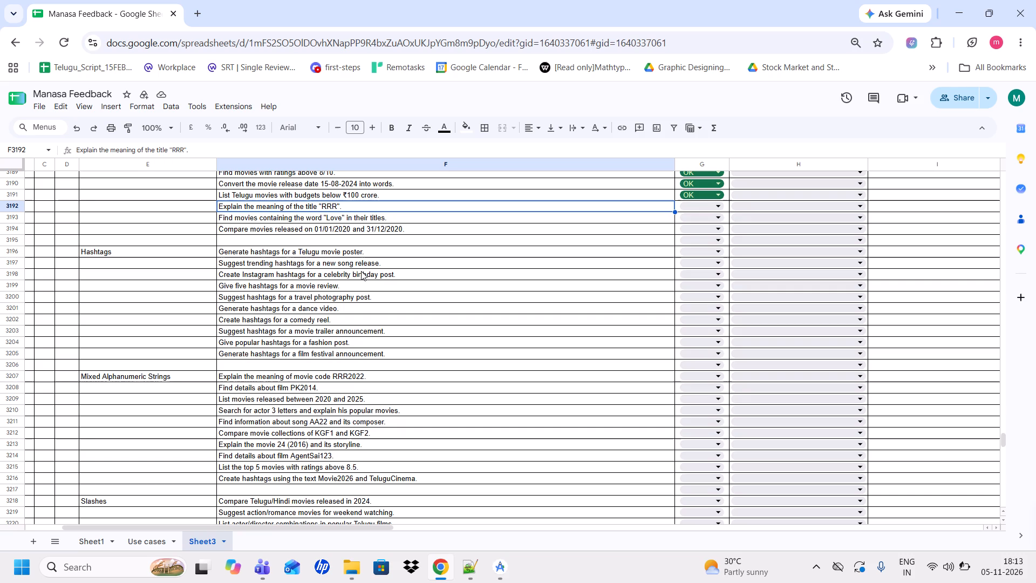
pyautogui.click(707, 210)
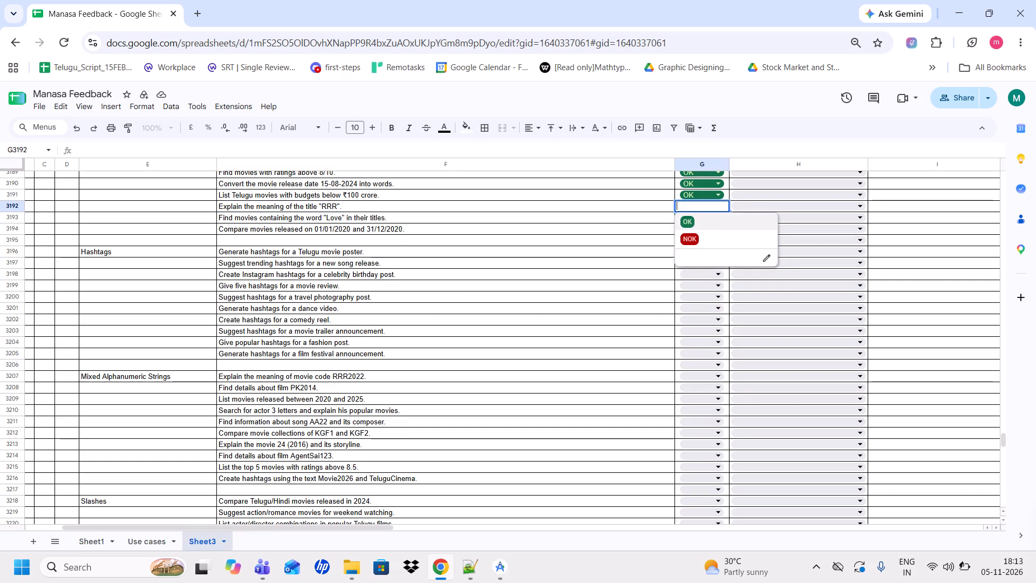
pyautogui.click(701, 216)
pyautogui.click(671, 219)
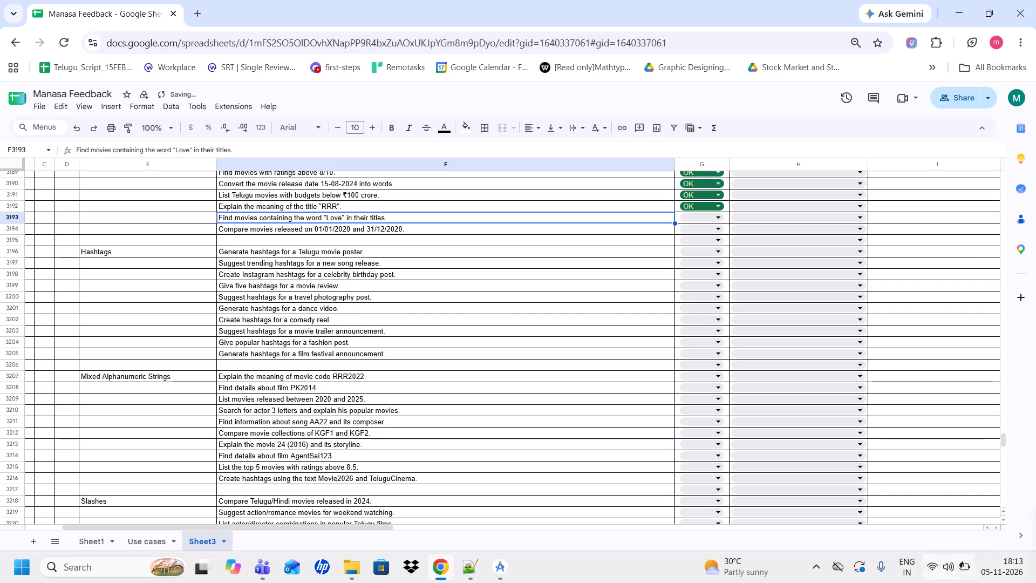
pyautogui.click(1003, 522)
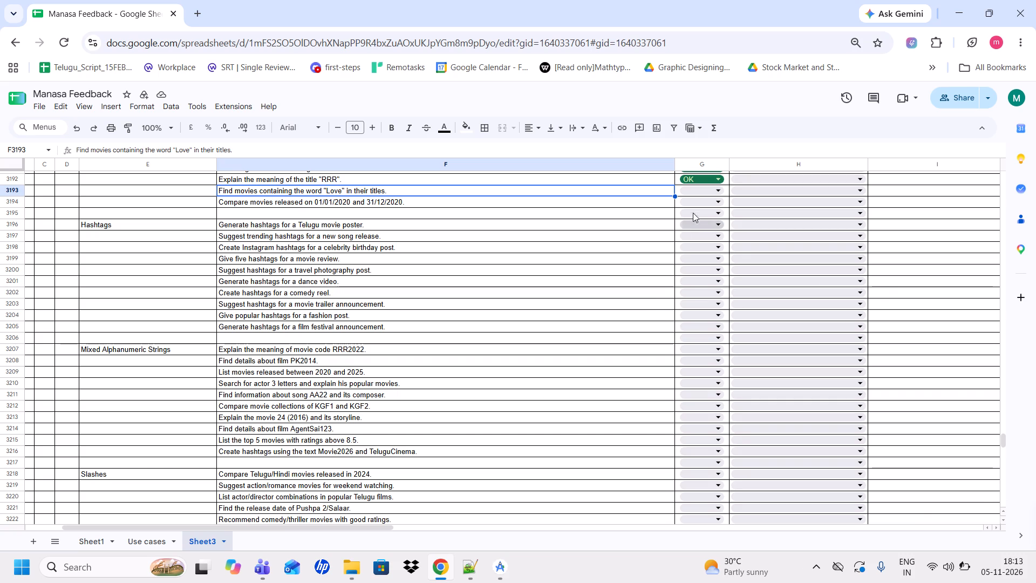
pyautogui.click(712, 190)
pyautogui.click(703, 201)
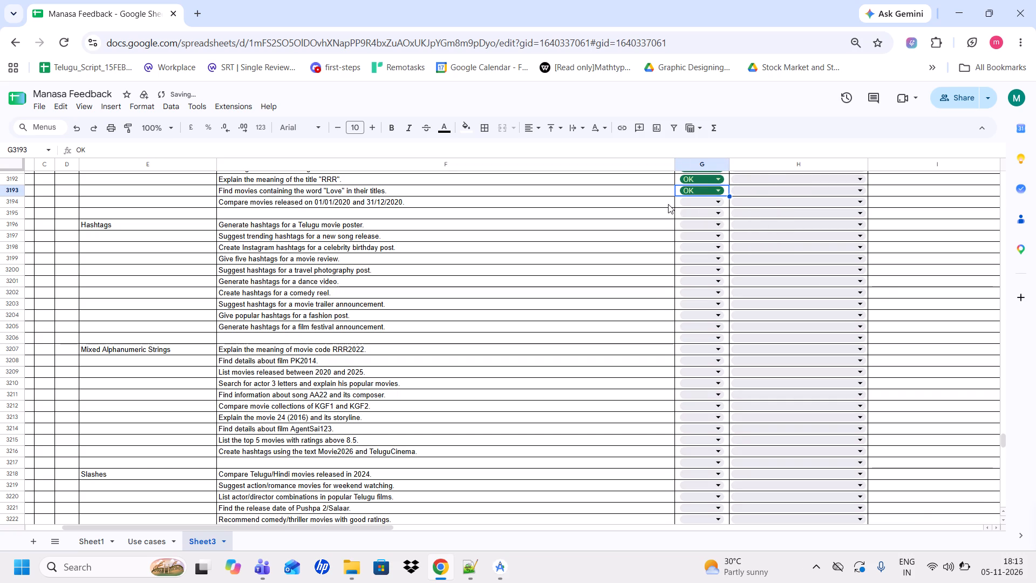
pyautogui.click(656, 202)
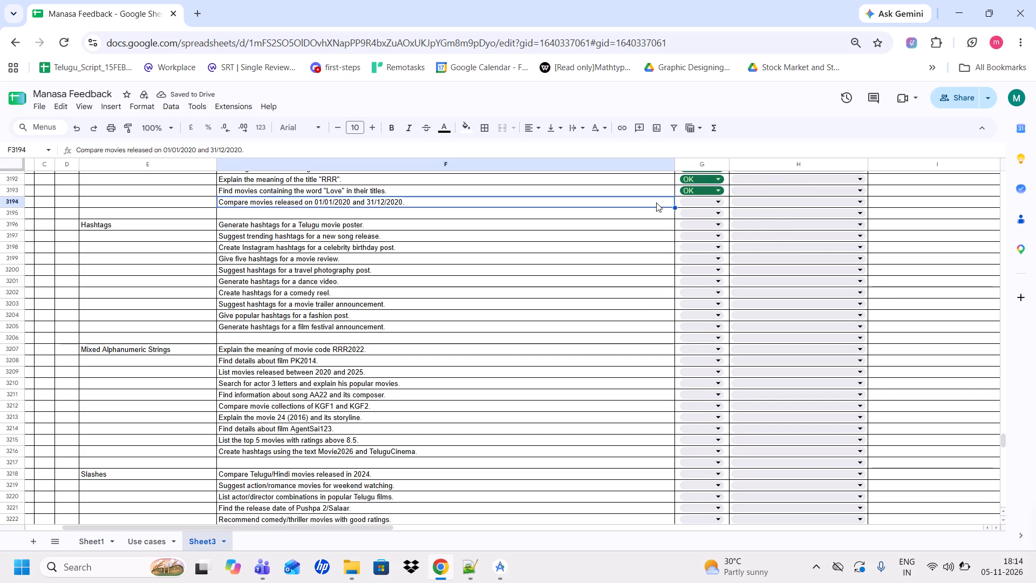
# Set the status to OK in G3194 for the movie date comparison prompt, and select the first Hashtags prompt in F3196.
pyautogui.scroll(-2, 564, 430)
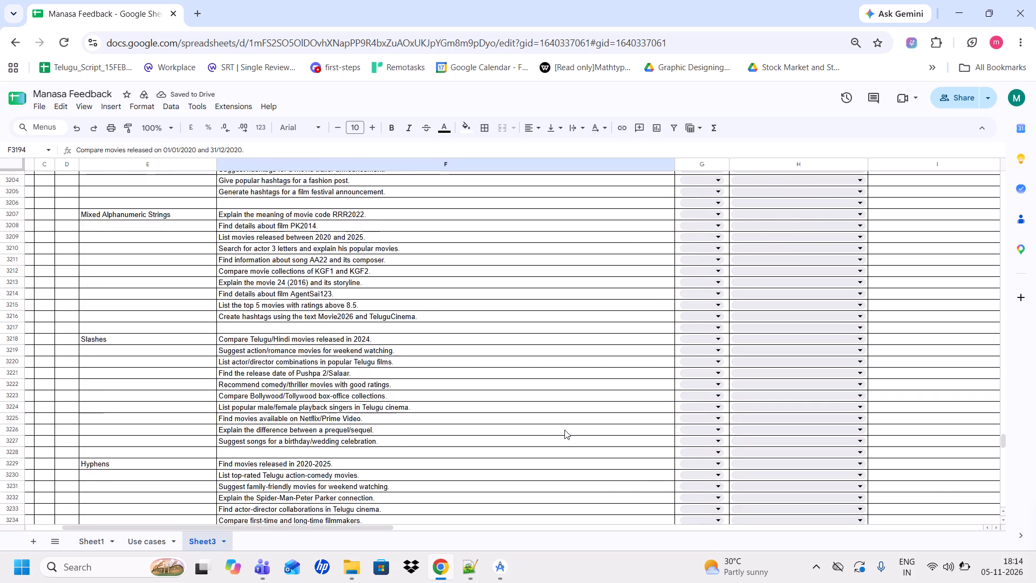
pyautogui.scroll(-3, 564, 430)
pyautogui.scroll(6, 564, 430)
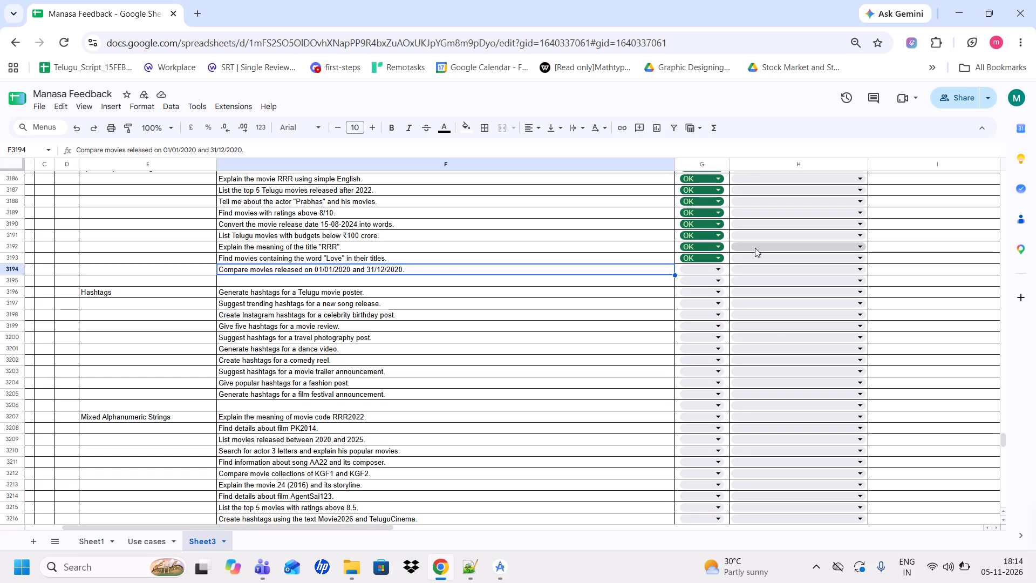
pyautogui.click(715, 271)
pyautogui.click(707, 279)
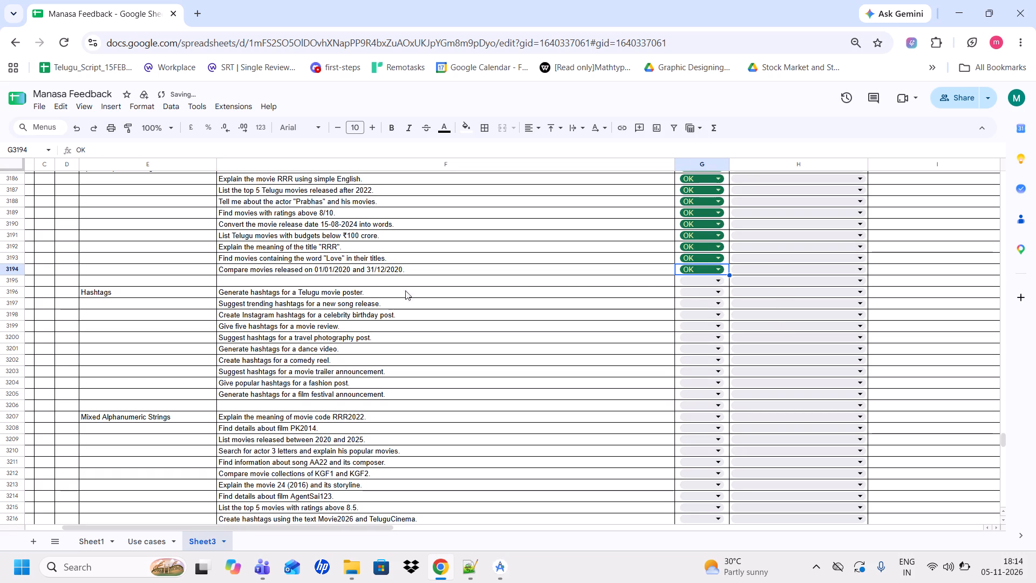
pyautogui.click(387, 293)
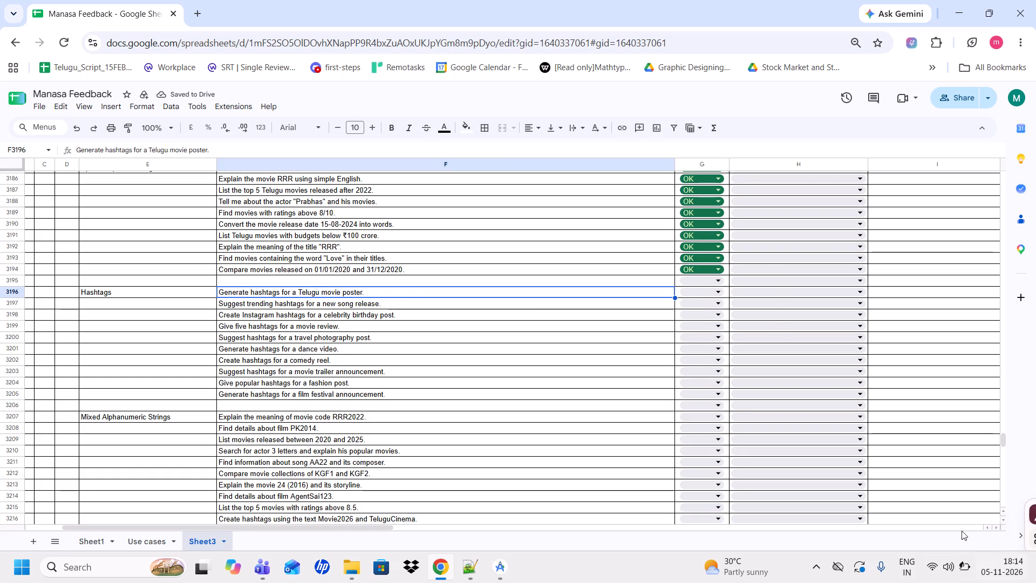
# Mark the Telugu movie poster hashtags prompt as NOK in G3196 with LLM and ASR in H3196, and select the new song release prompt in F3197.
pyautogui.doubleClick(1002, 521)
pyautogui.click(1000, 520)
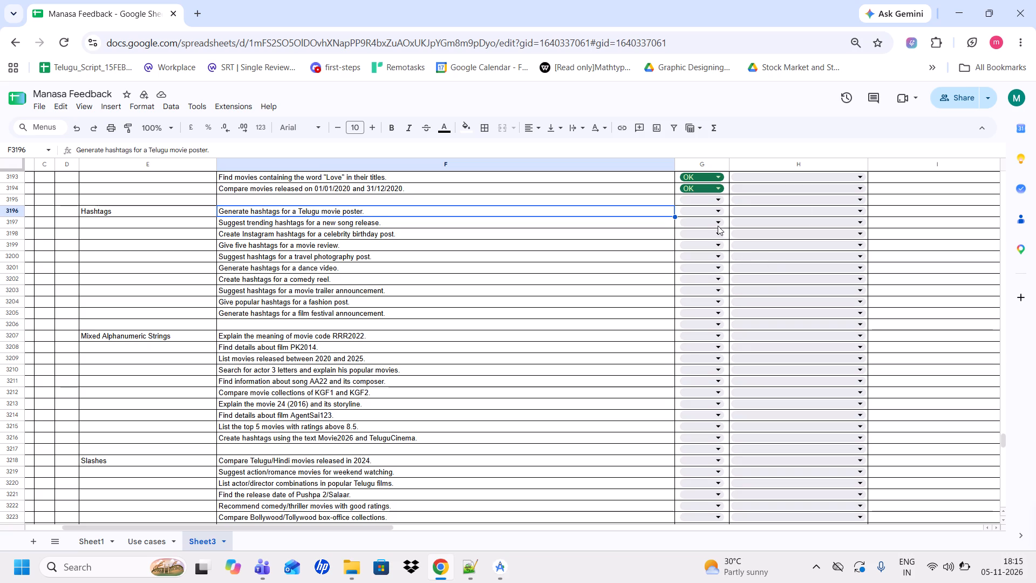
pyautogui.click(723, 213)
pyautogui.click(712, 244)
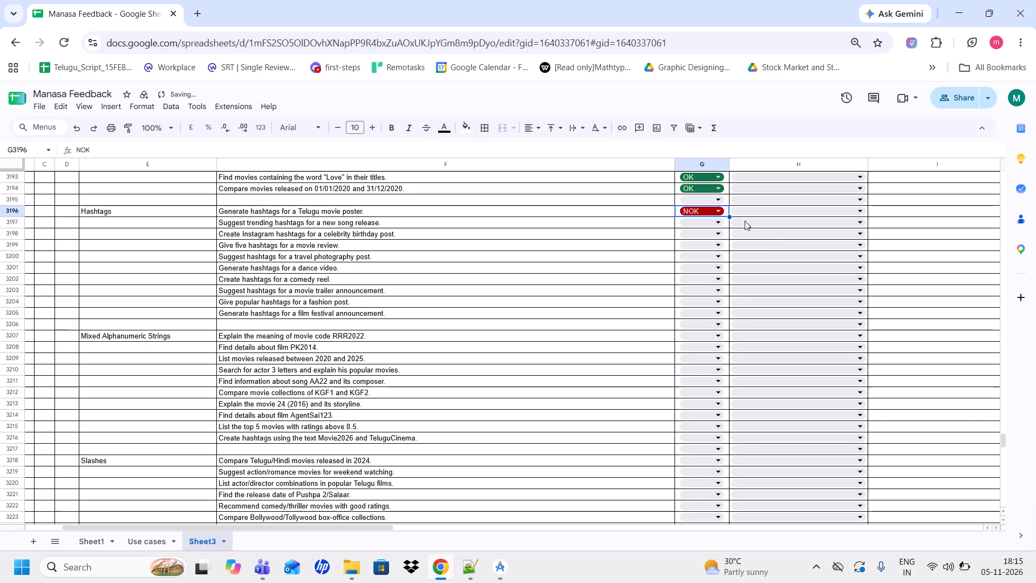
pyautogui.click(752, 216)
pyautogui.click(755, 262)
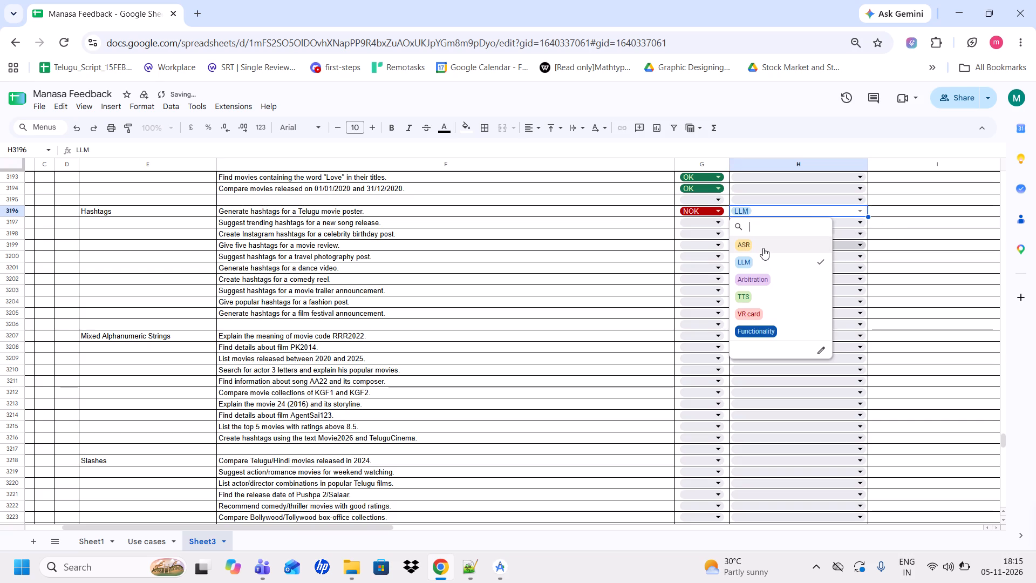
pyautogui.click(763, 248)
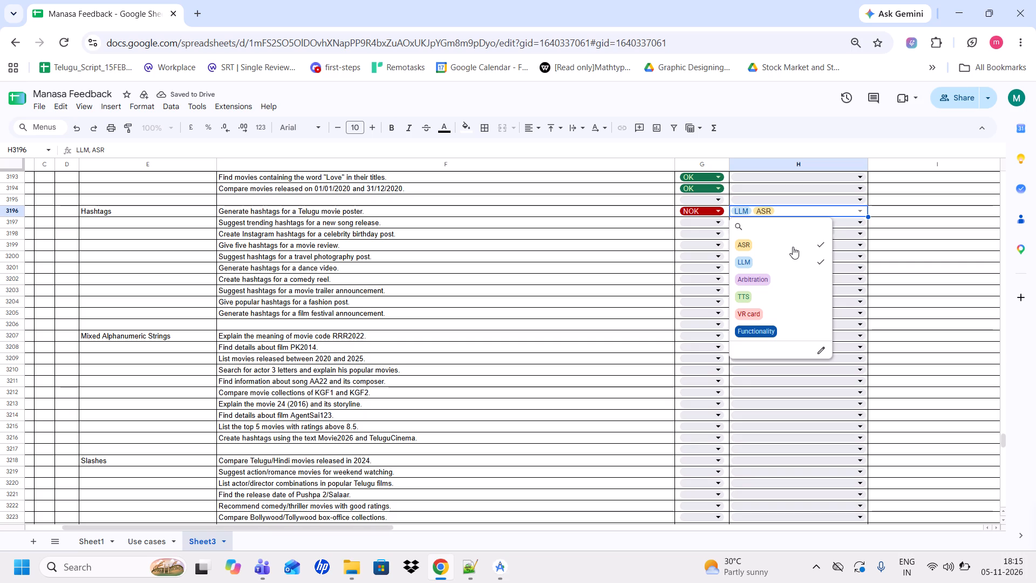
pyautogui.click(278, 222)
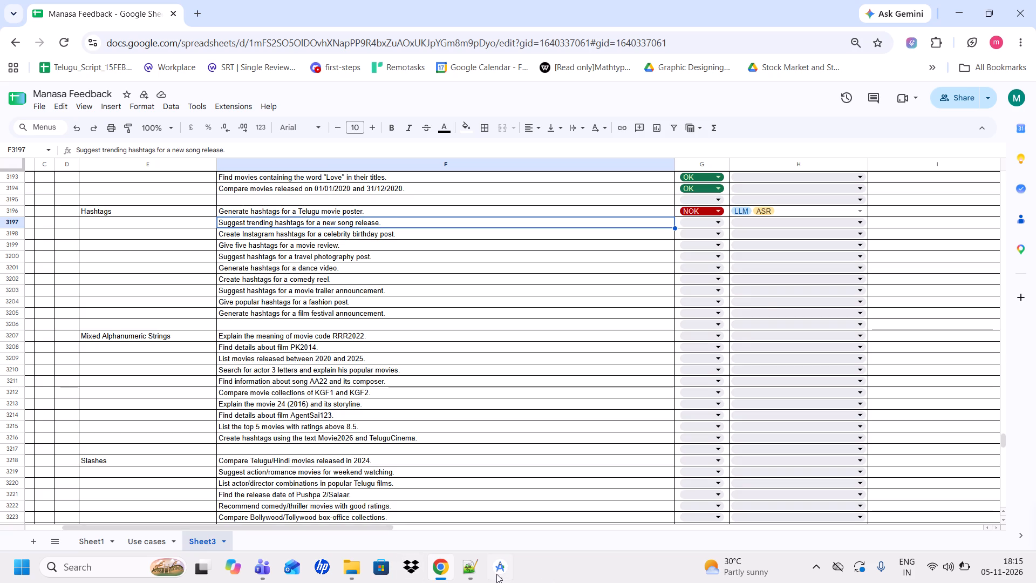
# Change the Telugu movie poster hashtags prompt's status to OK in G3196 and clear the LLM and ASR tags from H3196.
pyautogui.click(719, 212)
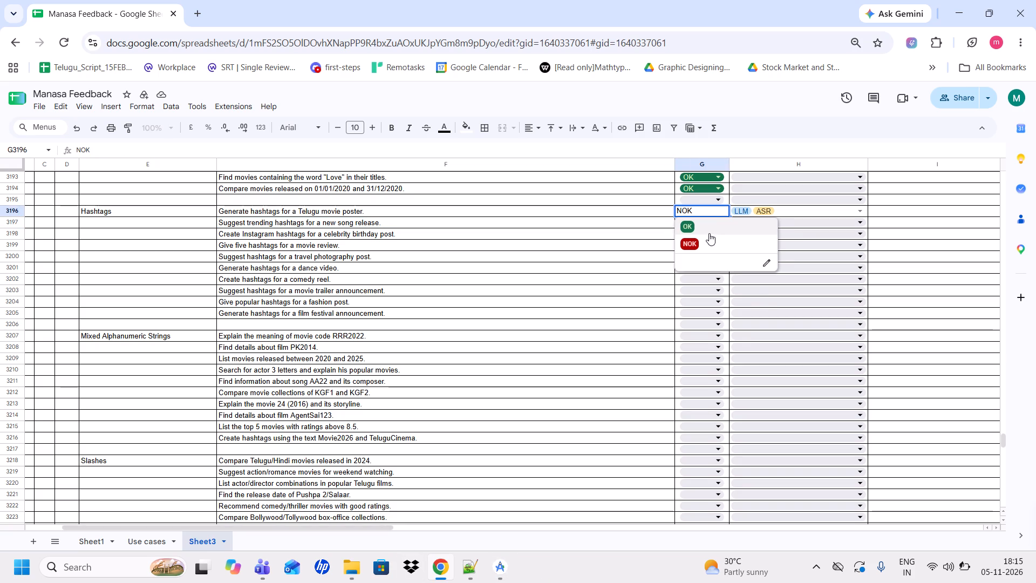
pyautogui.click(709, 232)
pyautogui.click(792, 213)
pyautogui.press('BackSpace')
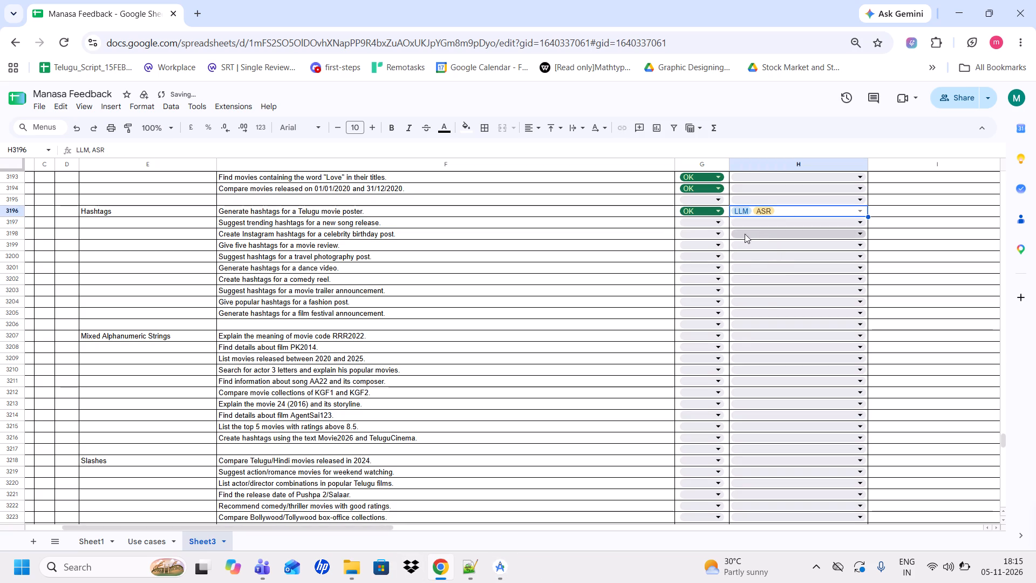
# Set the status to OK in G3197 for the new song release hashtags prompt, and select the celebrity birthday prompt in F3198.
pyautogui.click(721, 223)
pyautogui.click(703, 246)
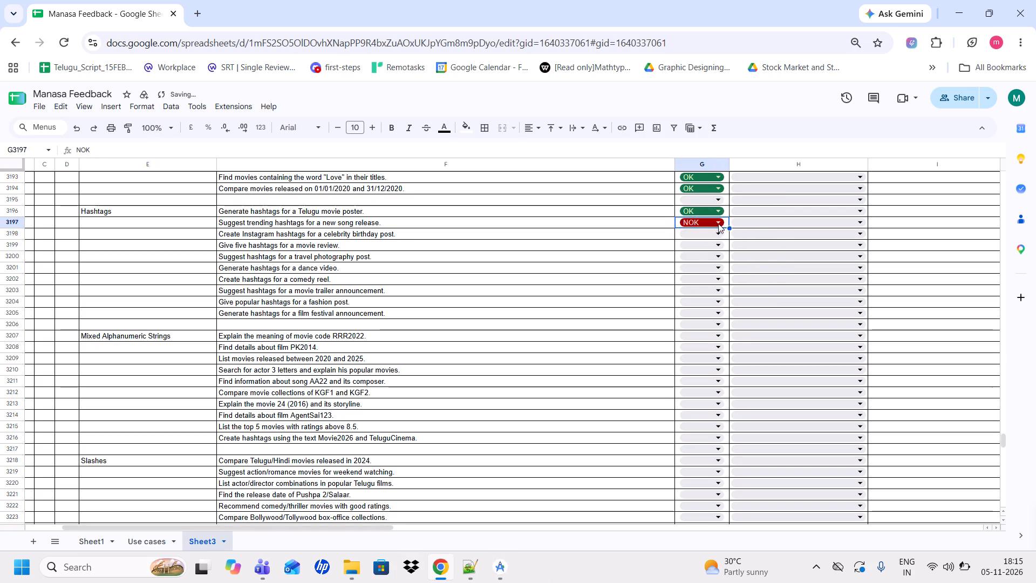
pyautogui.click(717, 223)
pyautogui.click(705, 236)
pyautogui.click(664, 234)
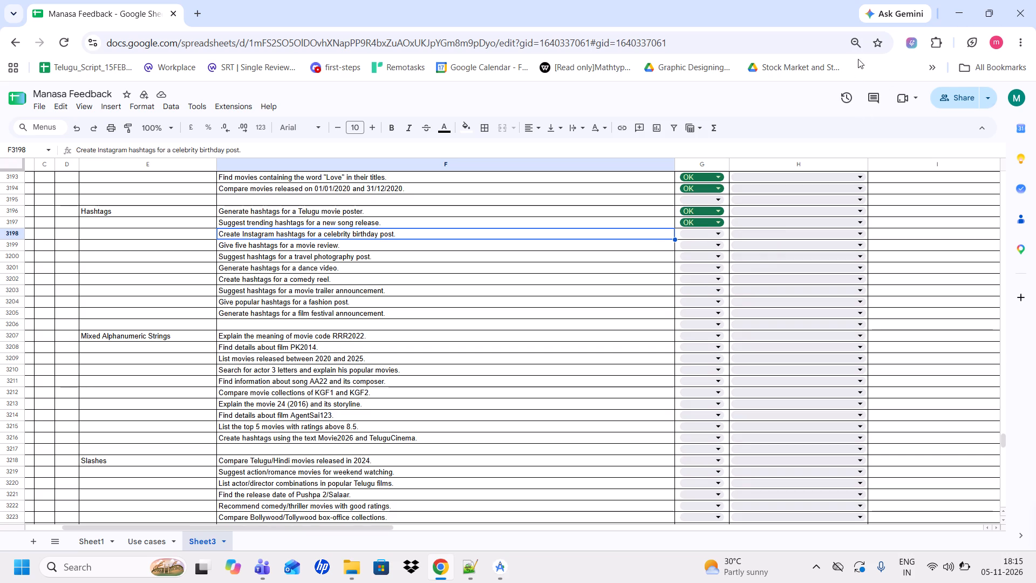
# Set the status to OK in G3198 for the celebrity birthday hashtags prompt, and select the movie review prompt in F3199.
pyautogui.click(710, 235)
pyautogui.click(693, 249)
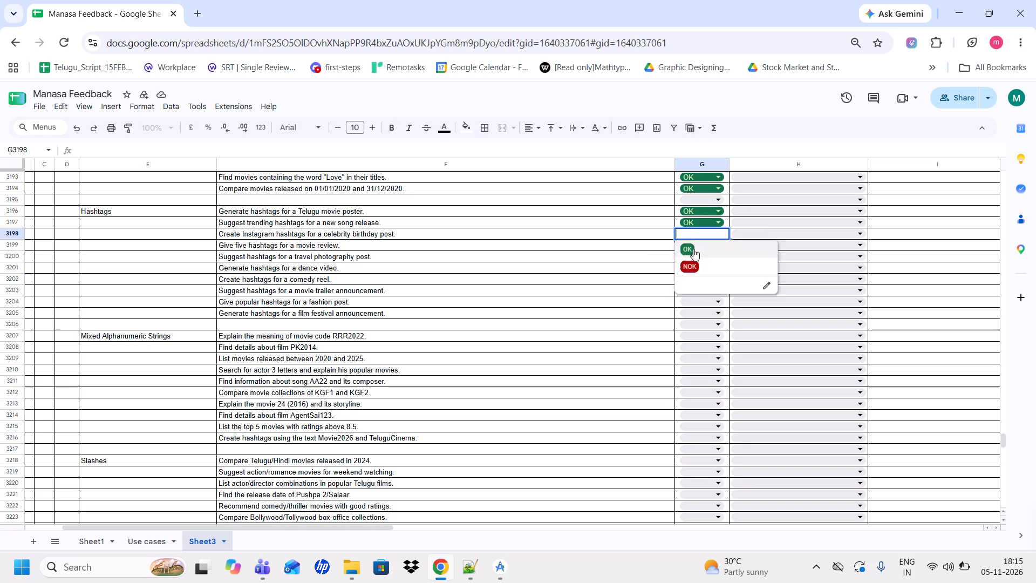
pyautogui.click(655, 249)
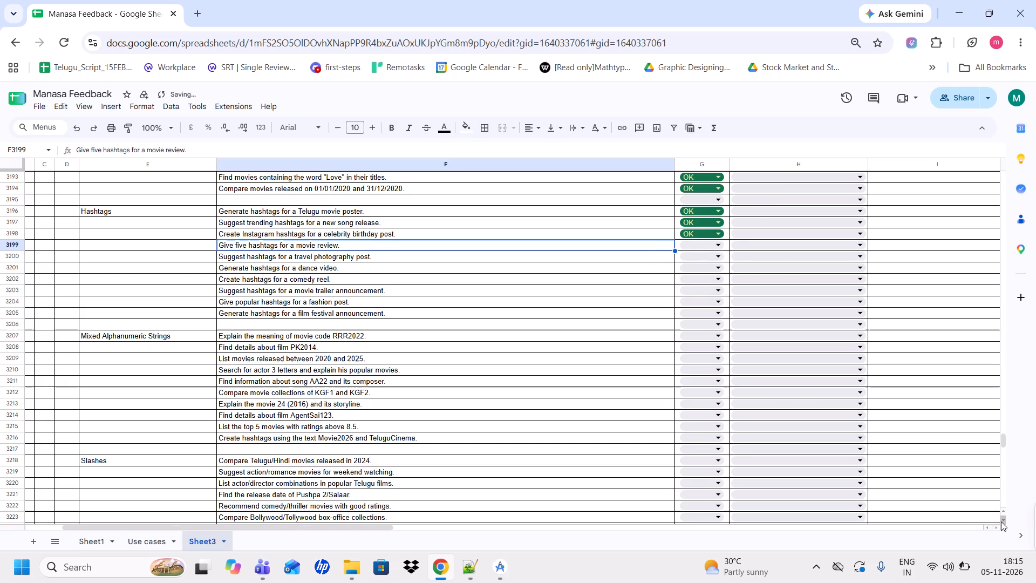
pyautogui.click(1001, 521)
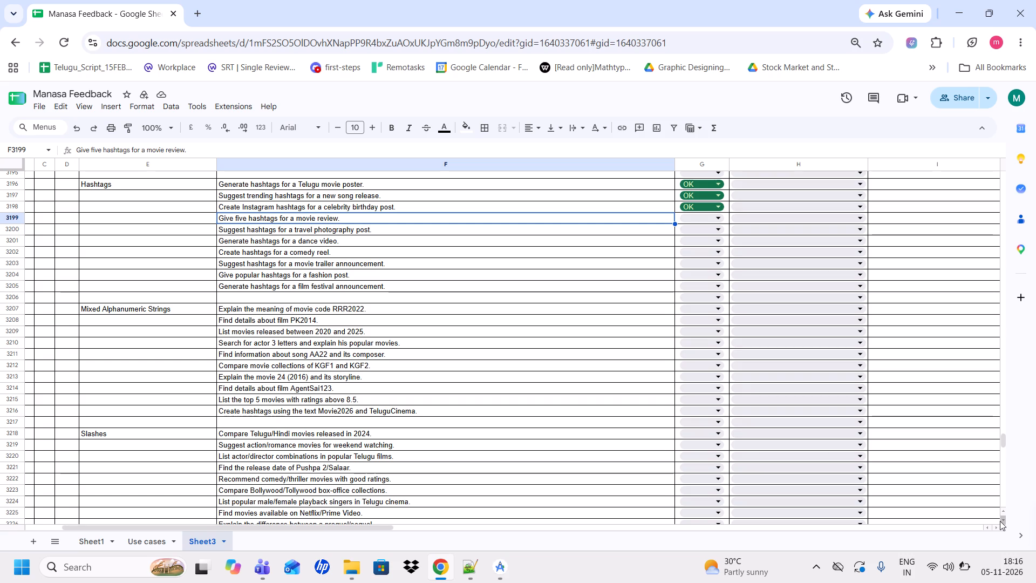
# Set the status to OK in G3199 and G3200 for the movie review and travel photography hashtag prompts, and select the dance video prompt in F3201.
pyautogui.click(699, 217)
pyautogui.click(696, 228)
pyautogui.click(664, 236)
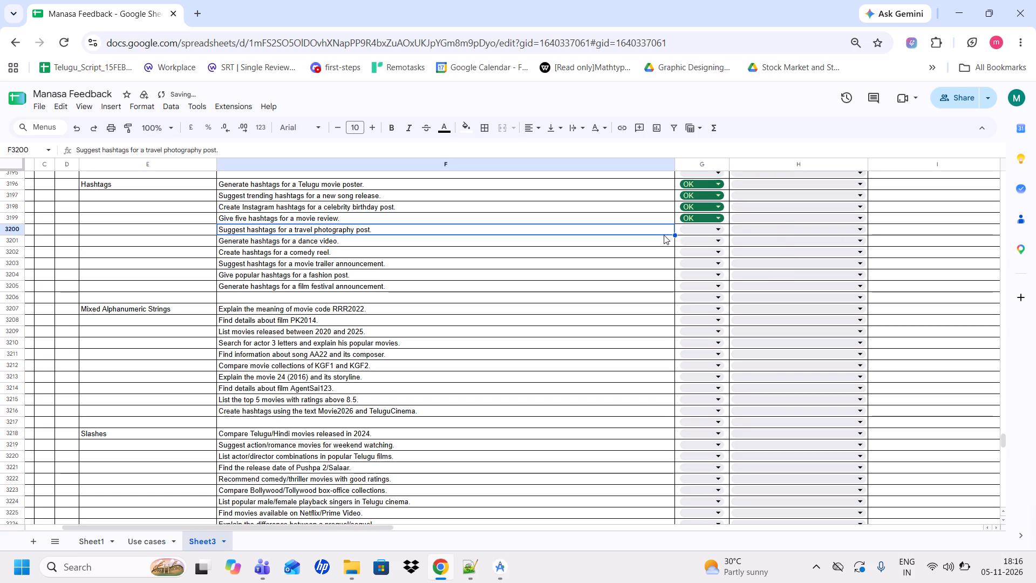
pyautogui.click(1004, 521)
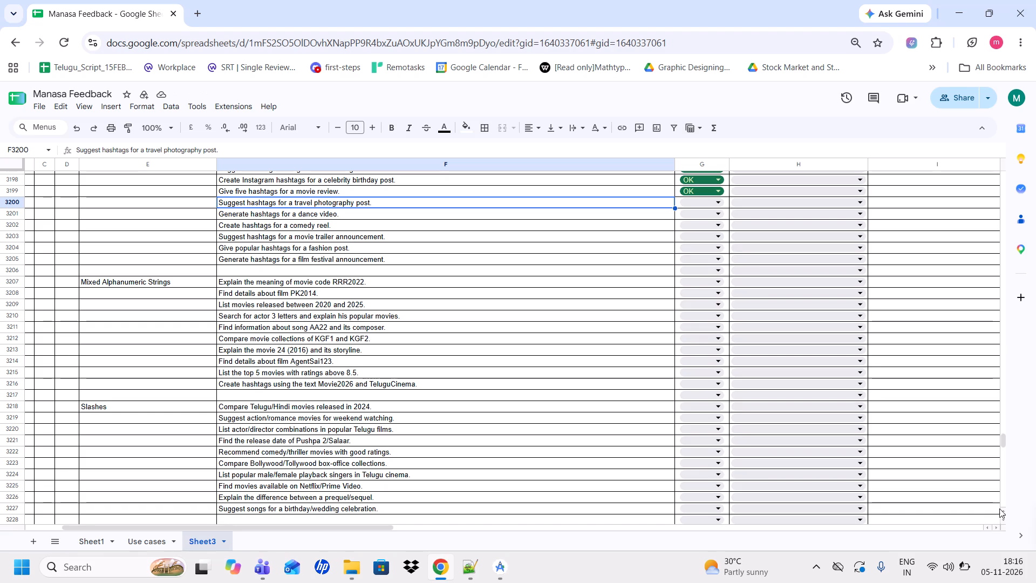
pyautogui.click(713, 202)
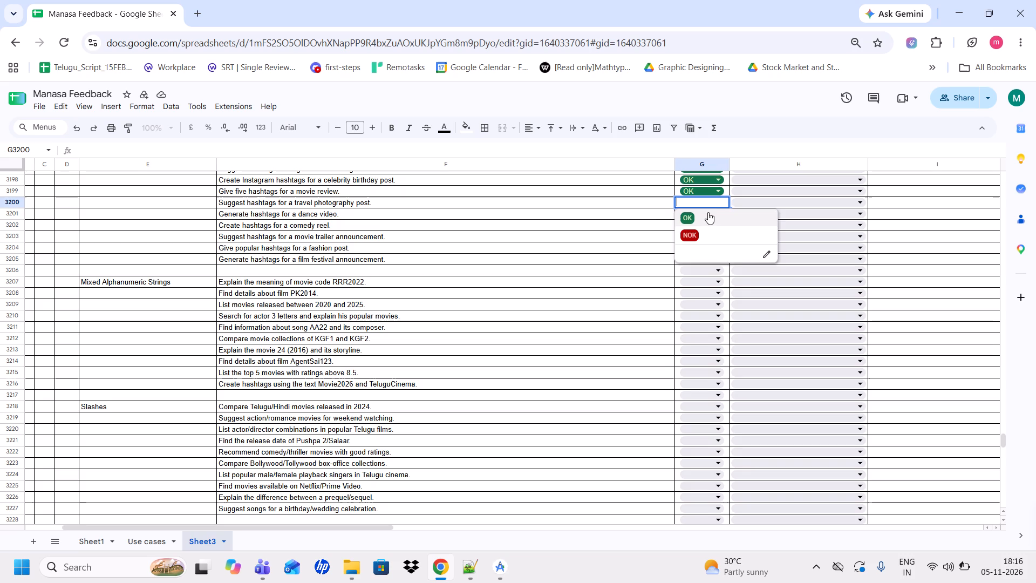
pyautogui.click(706, 215)
pyautogui.click(654, 216)
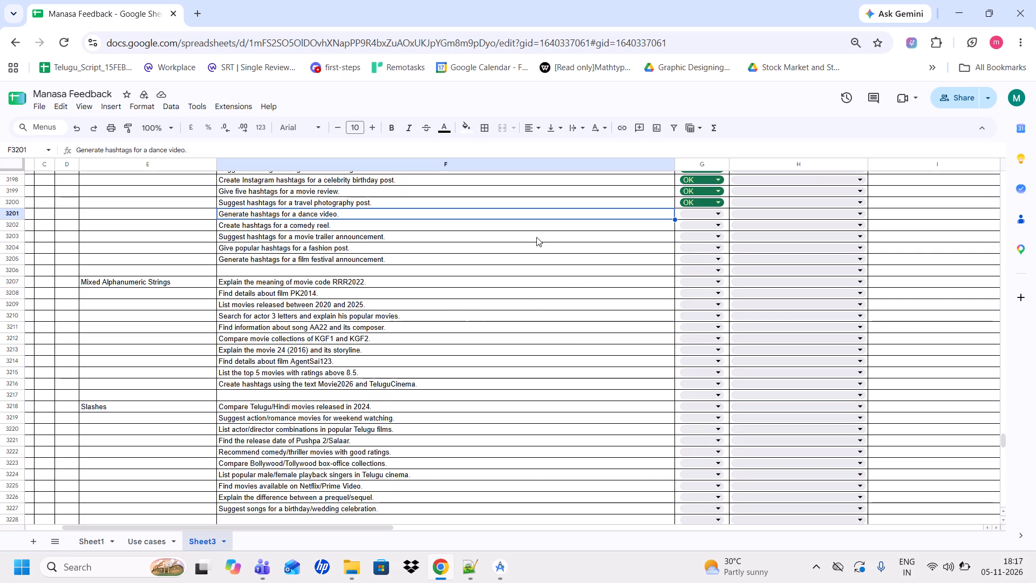
# Set the status to OK in G3201 and G3202 for the dance video and comedy reel hashtag prompts, and select the movie trailer prompt in F3203.
pyautogui.click(704, 211)
pyautogui.click(697, 227)
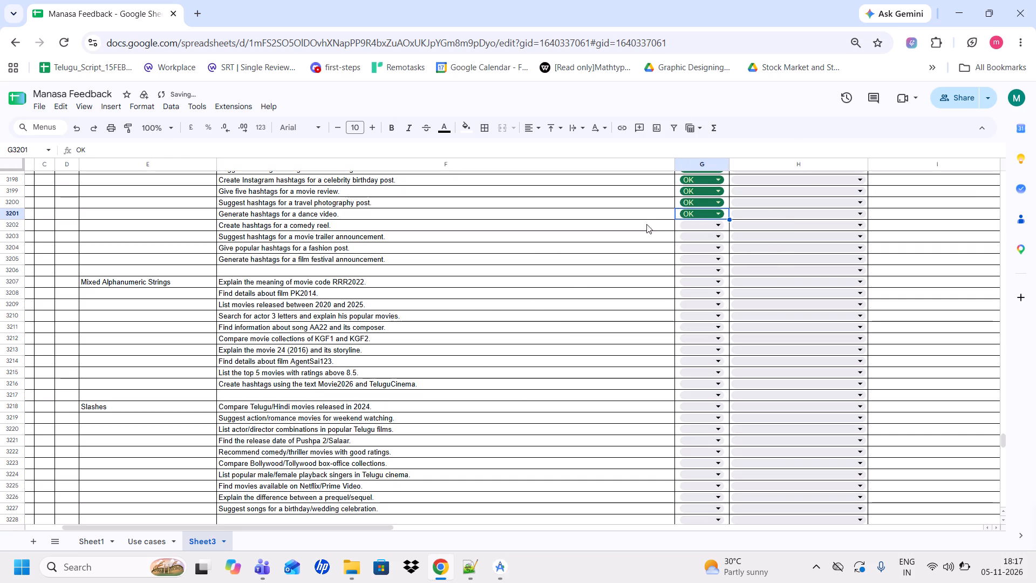
pyautogui.click(645, 222)
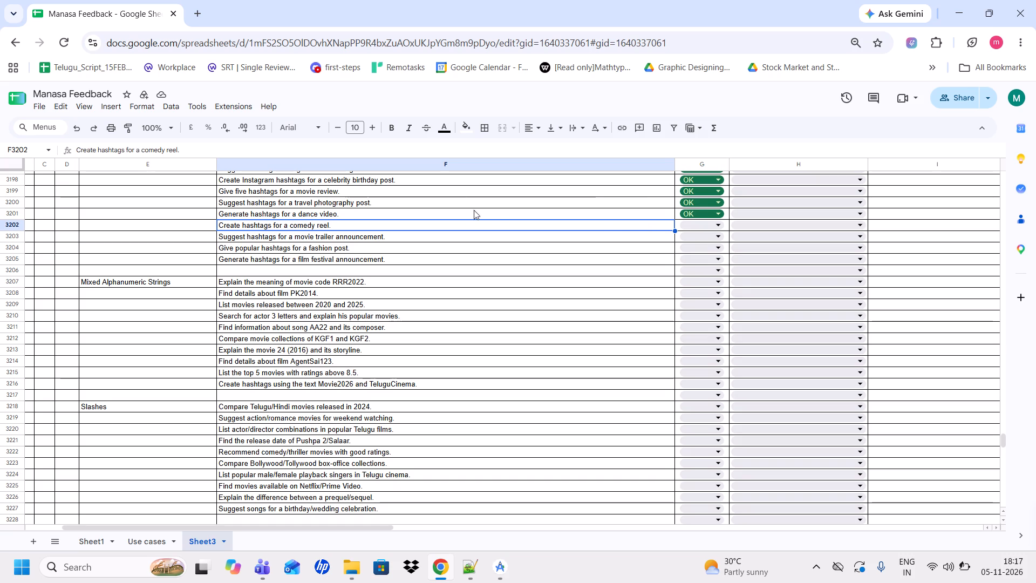
pyautogui.click(710, 226)
pyautogui.click(699, 236)
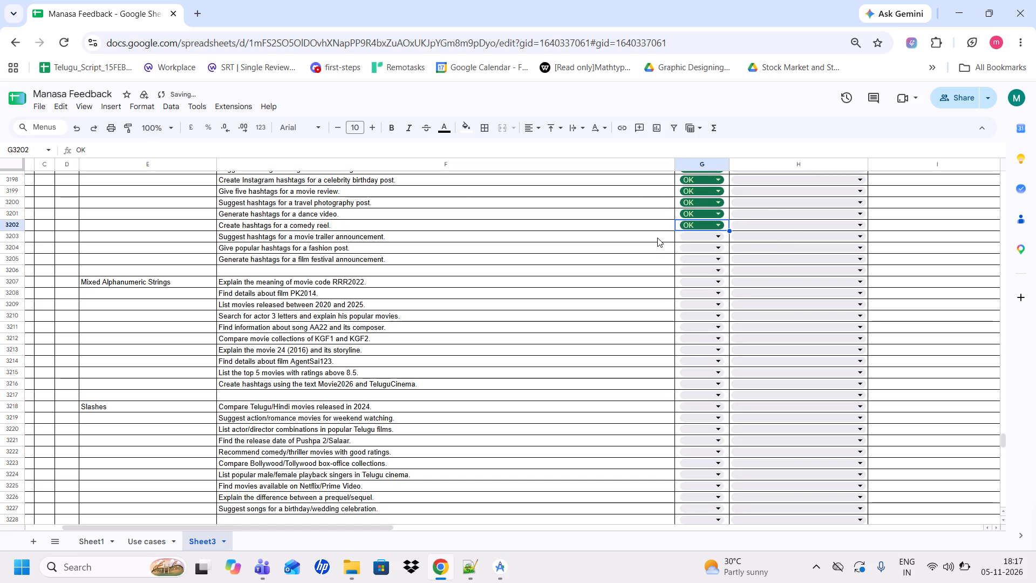
pyautogui.click(657, 238)
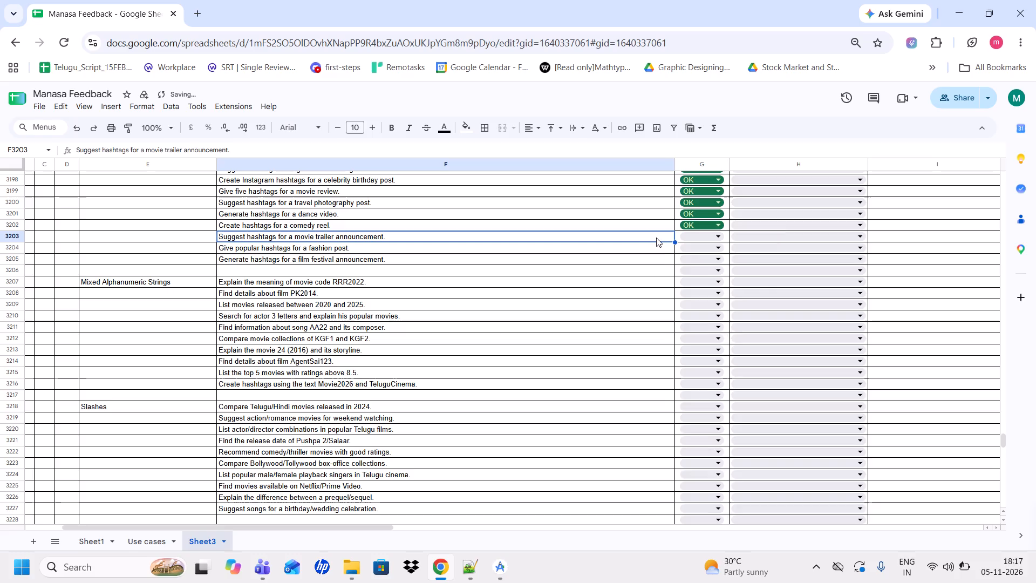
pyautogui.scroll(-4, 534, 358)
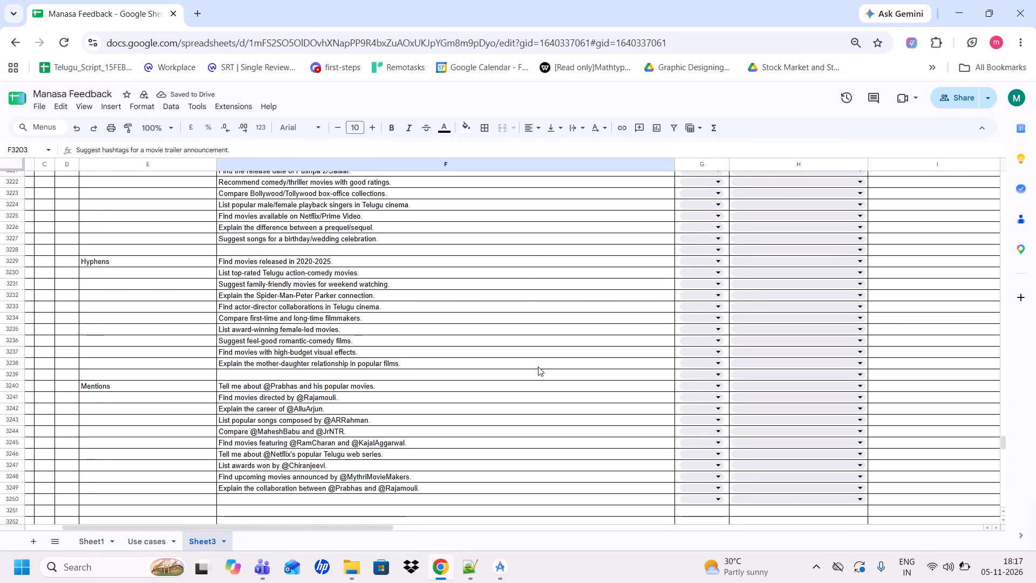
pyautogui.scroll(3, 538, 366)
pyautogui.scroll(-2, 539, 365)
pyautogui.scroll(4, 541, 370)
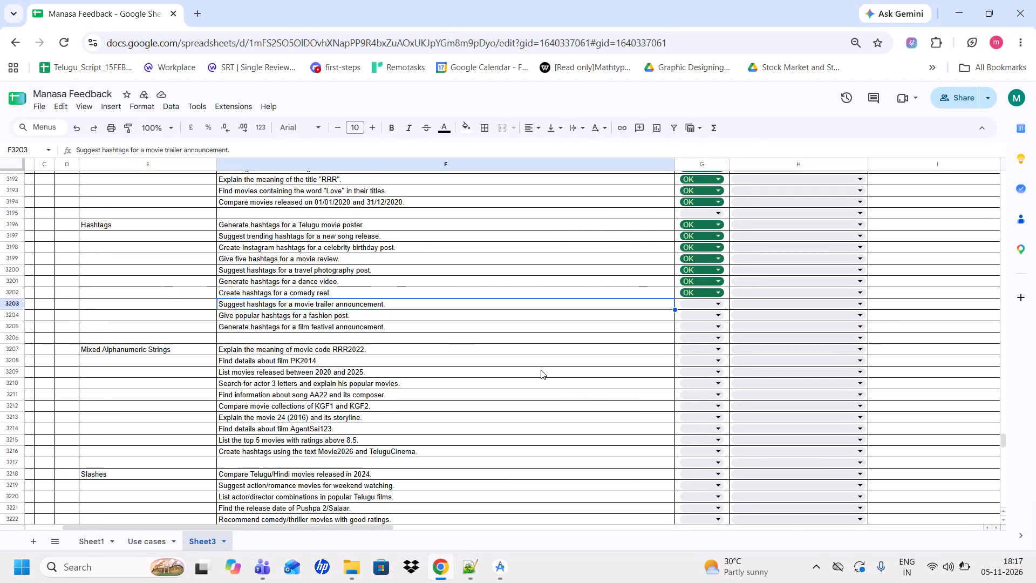
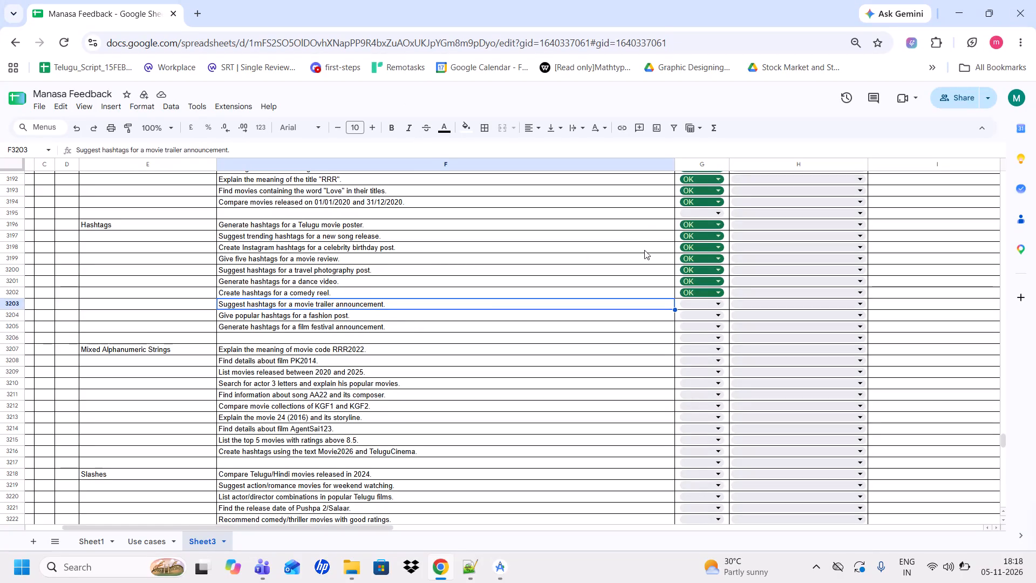
# Set the status to OK in G3203 and G3204 for the movie trailer and fashion post hashtag prompts, and select the film festival prompt in F3205.
pyautogui.click(704, 303)
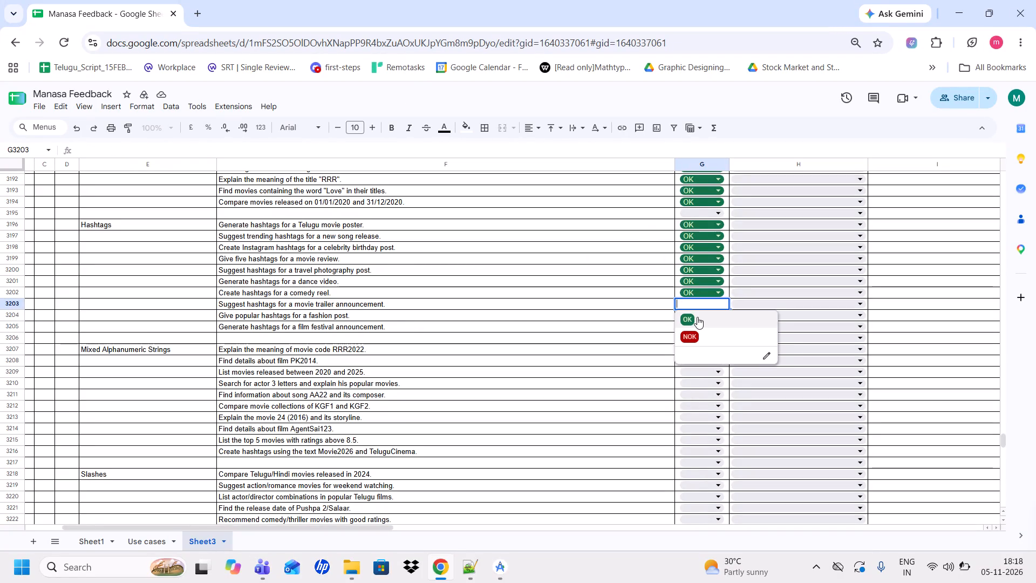
pyautogui.click(697, 317)
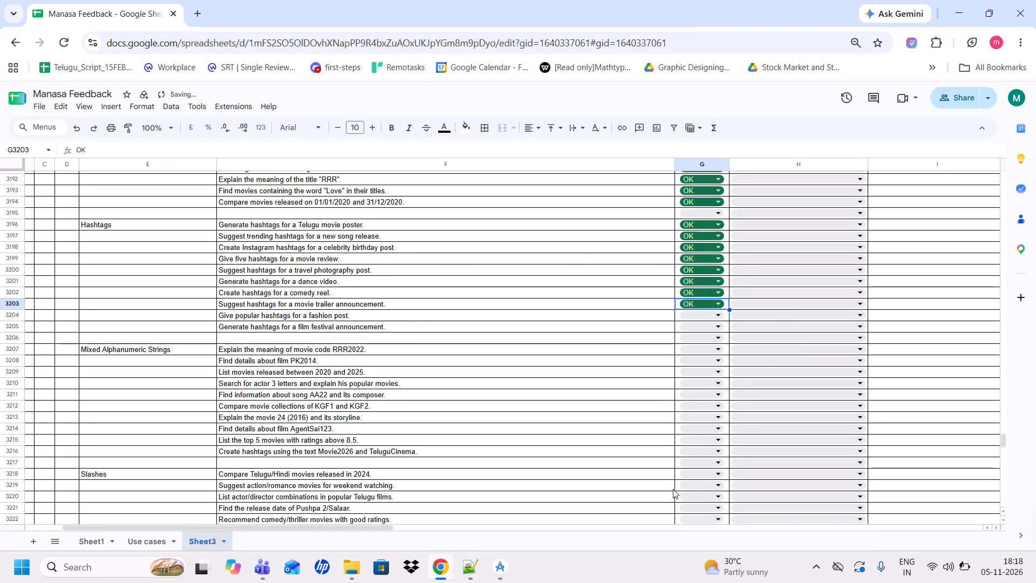
pyautogui.click(702, 319)
pyautogui.click(699, 327)
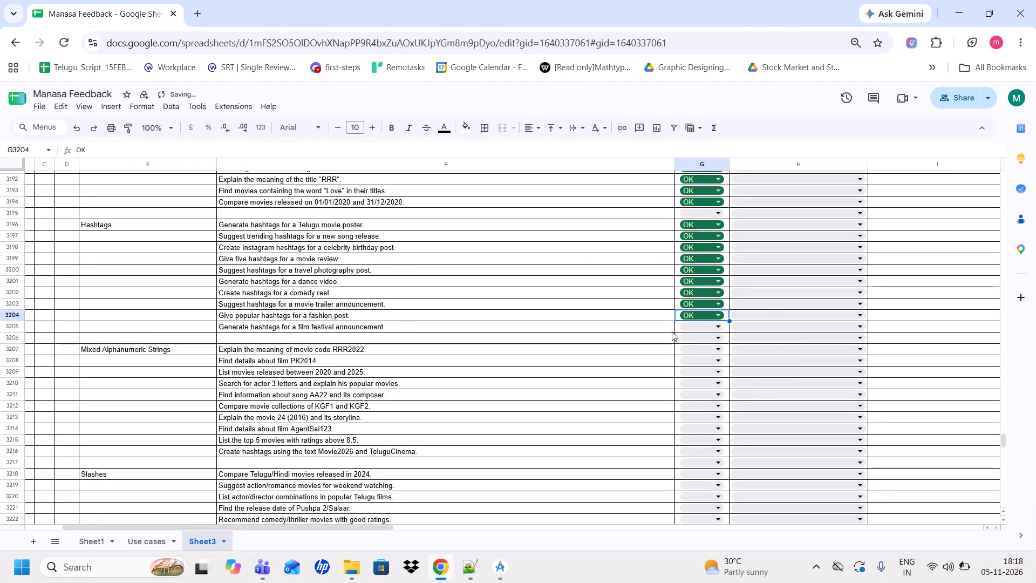
pyautogui.click(666, 326)
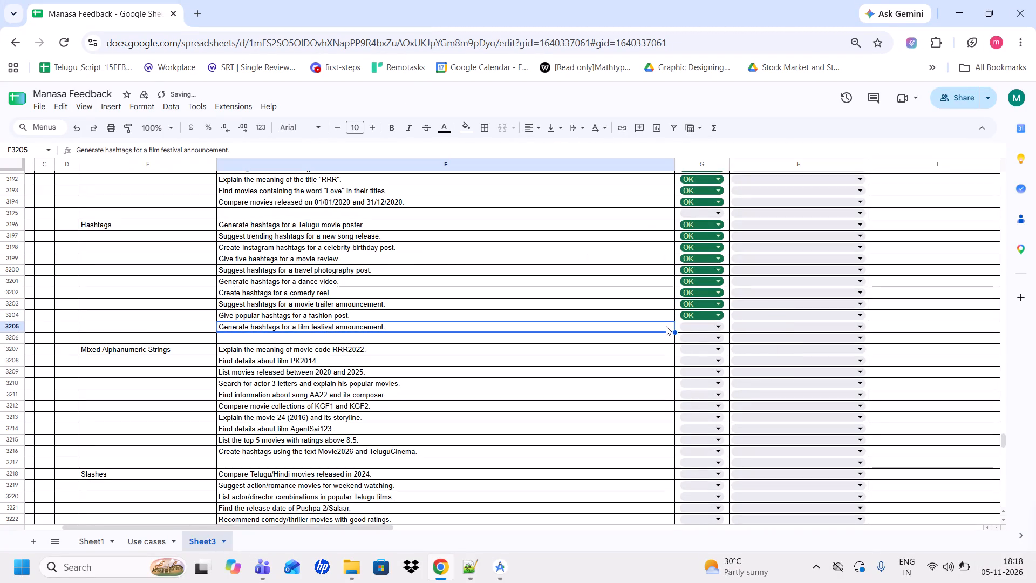
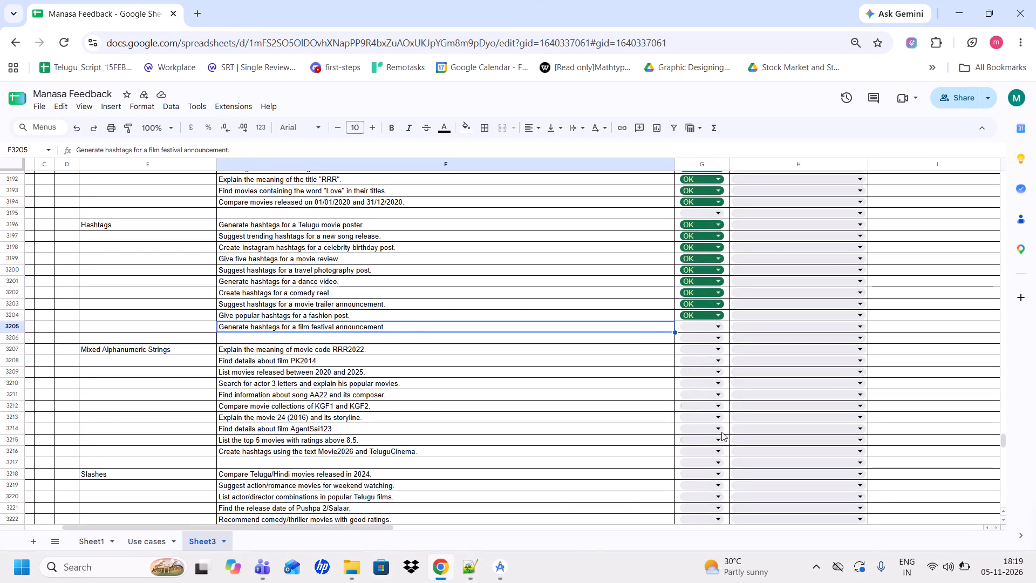
# Set the status to OK in G3205 for the film festival announcement hashtag prompt.
pyautogui.click(718, 323)
pyautogui.click(695, 350)
pyautogui.click(698, 344)
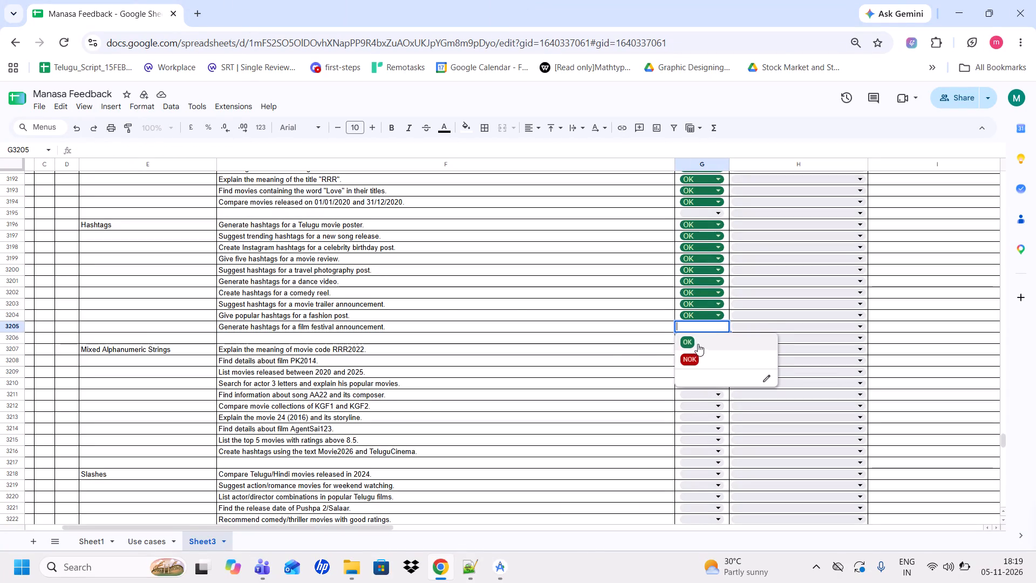
# Set the status to OK in G3207 and G3208 for the RRR2022 and PK2014 prompts, and select the movie list prompt in F3209.
pyautogui.click(615, 356)
pyautogui.click(1005, 519)
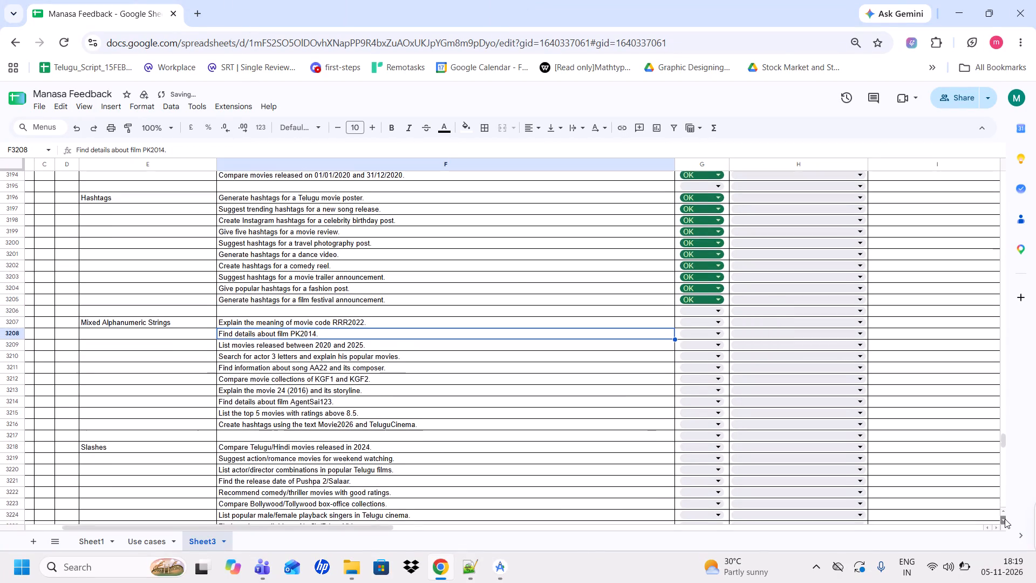
pyautogui.scroll(1, 985, 509)
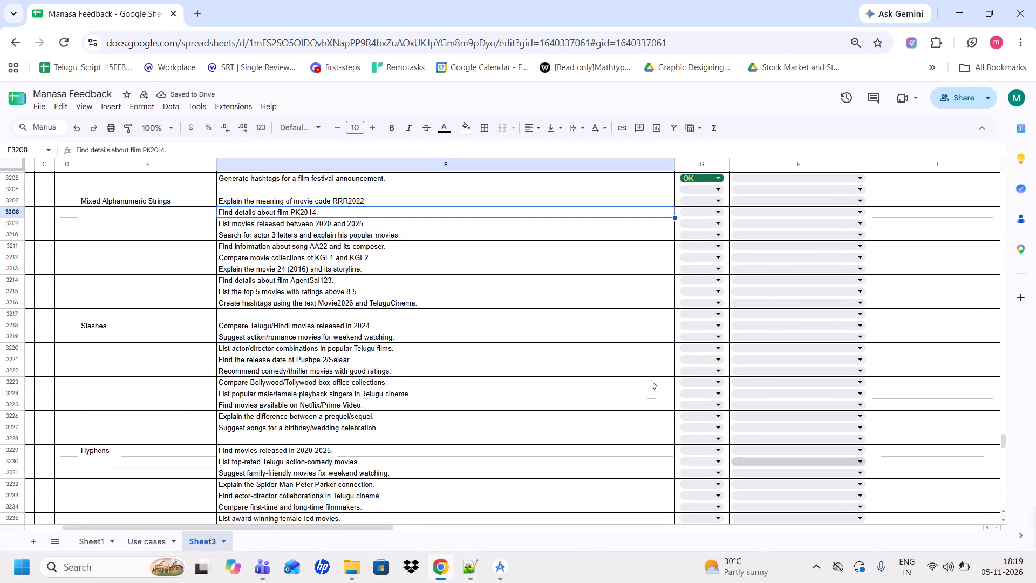
pyautogui.click(367, 203)
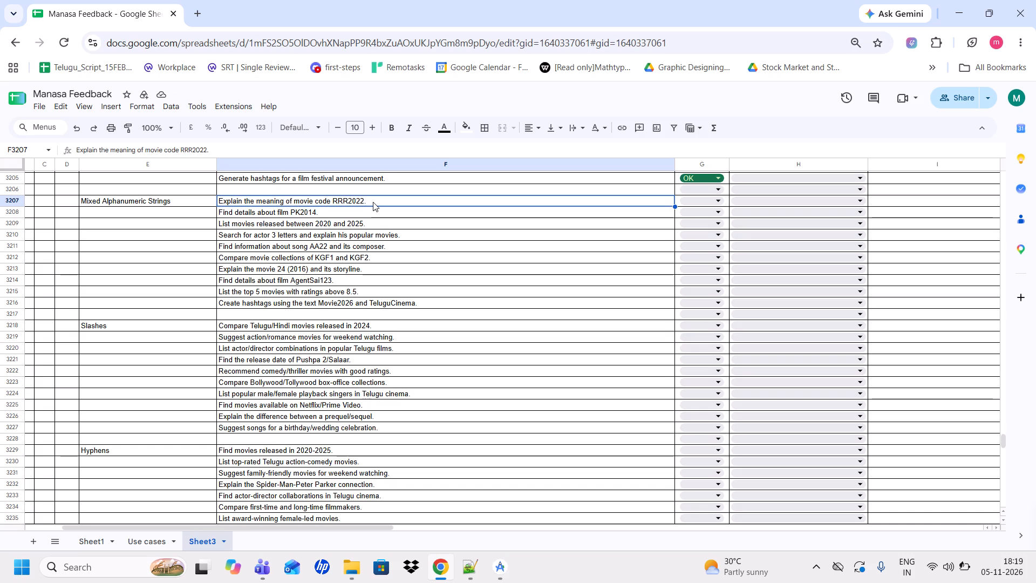
pyautogui.click(706, 200)
pyautogui.click(706, 214)
pyautogui.moveTo(635, 188); pyautogui.dragTo(644, 186)
pyautogui.click(666, 217)
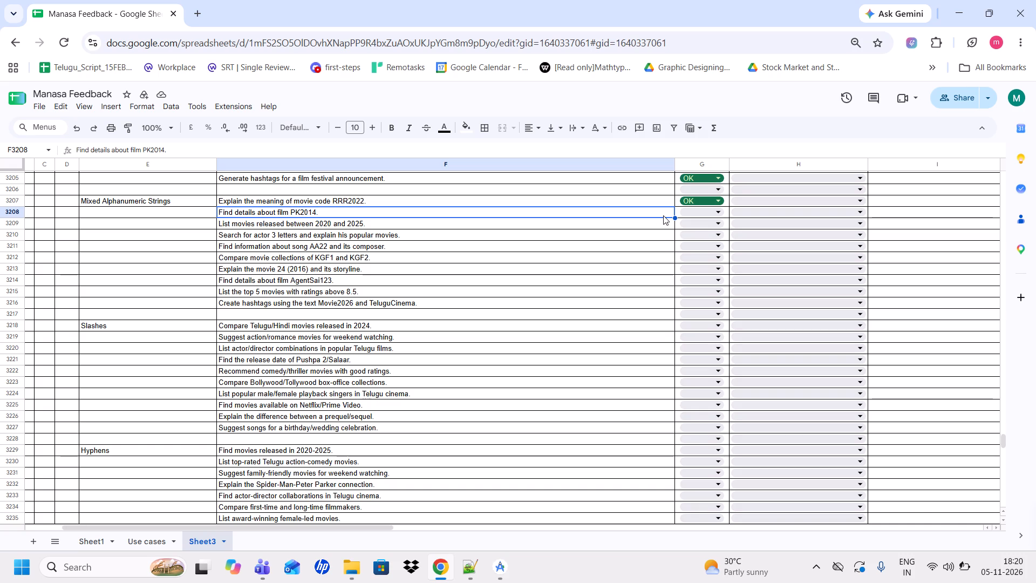
pyautogui.click(718, 215)
pyautogui.click(714, 233)
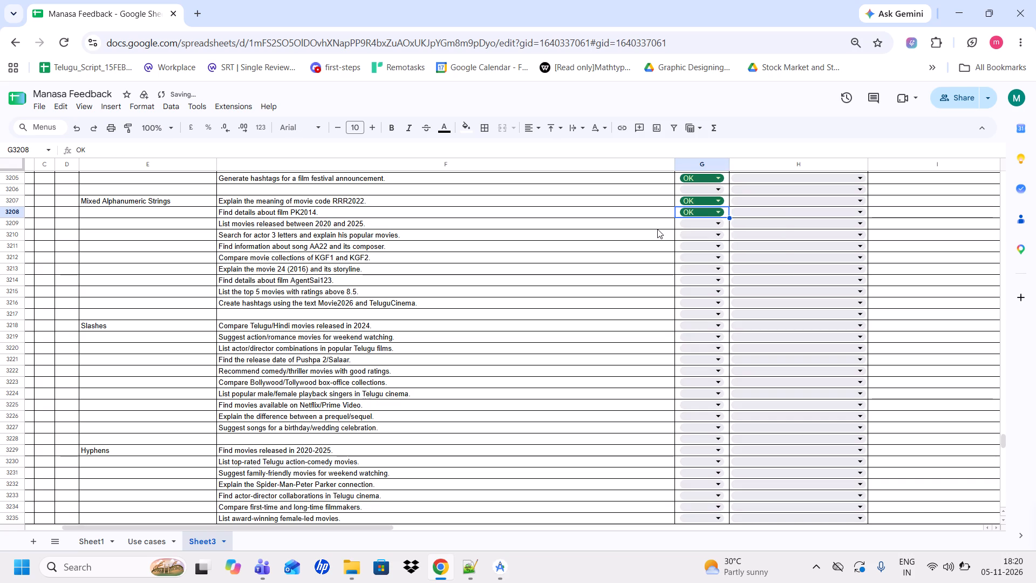
pyautogui.click(657, 226)
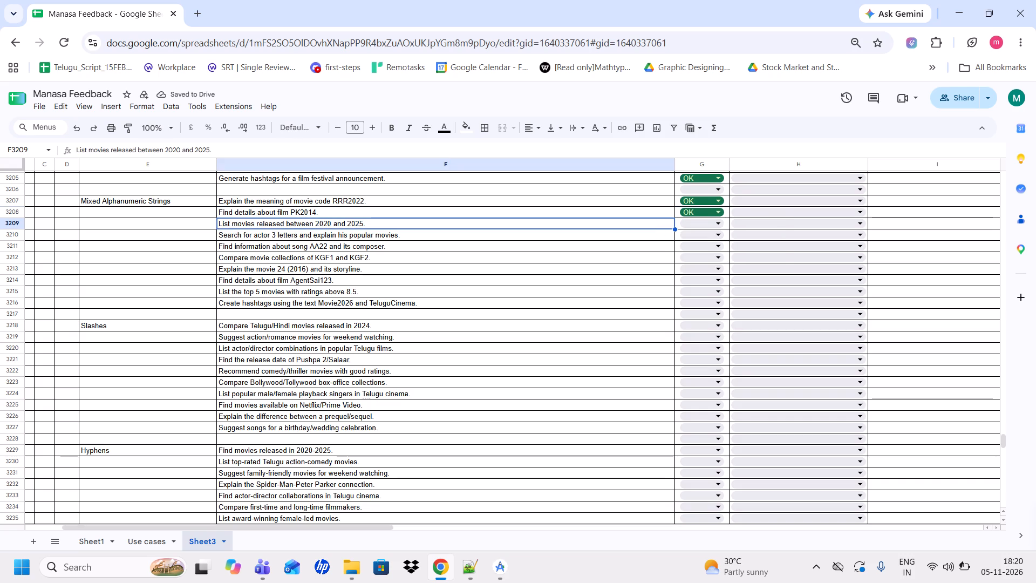
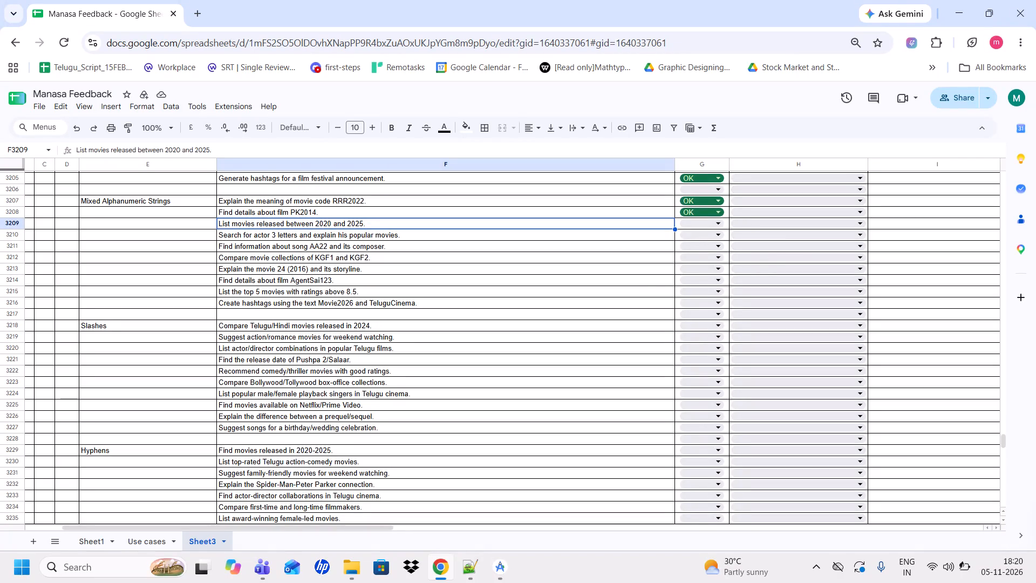
# Set the status to OK in G3209 and G3210 for the 2020–2025 movie list and actor 3 letters prompts.
pyautogui.click(716, 227)
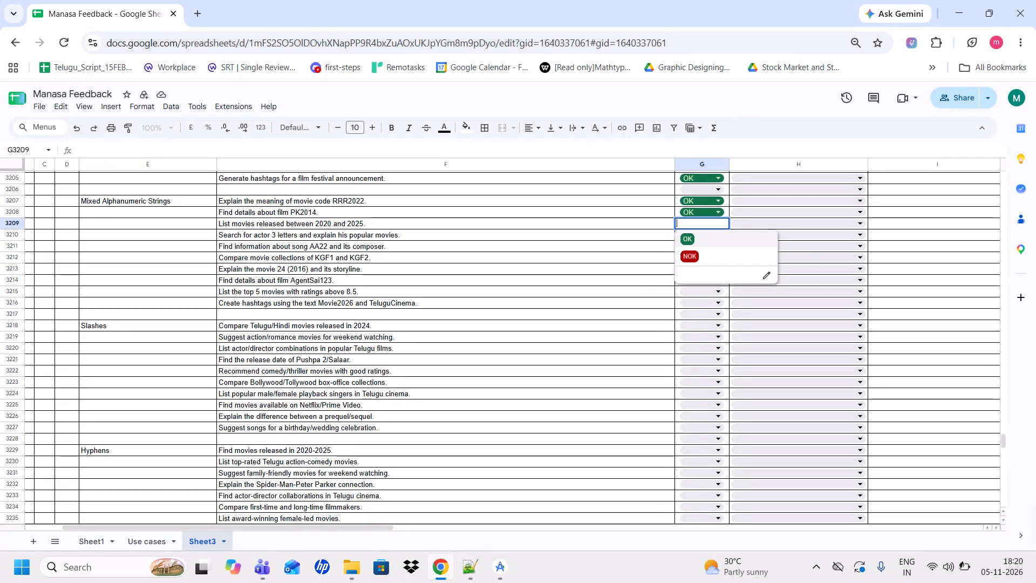
pyautogui.click(708, 235)
pyautogui.scroll(3, 628, 386)
pyautogui.scroll(-3, 628, 388)
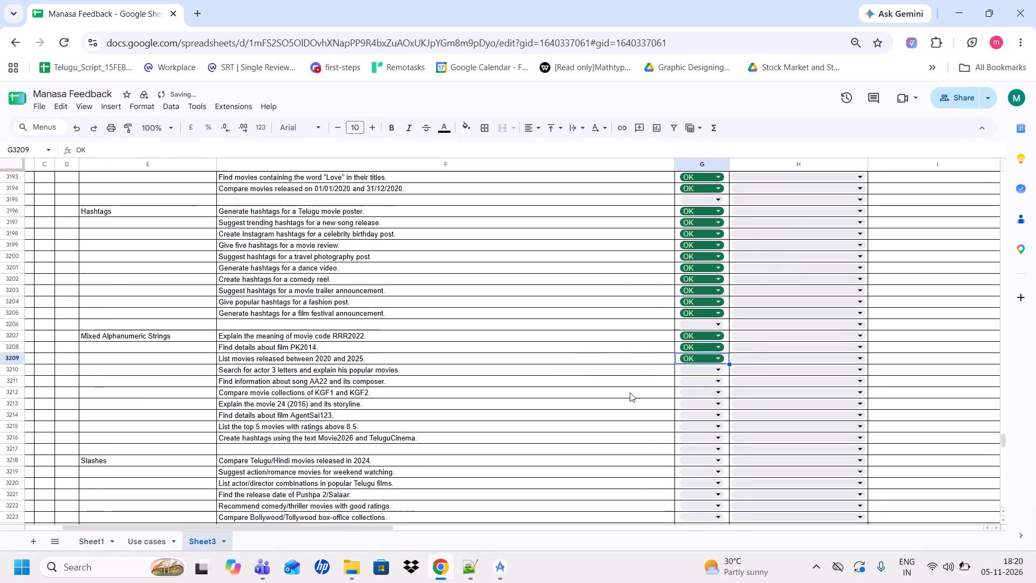
pyautogui.scroll(-4, 630, 392)
pyautogui.scroll(4, 630, 385)
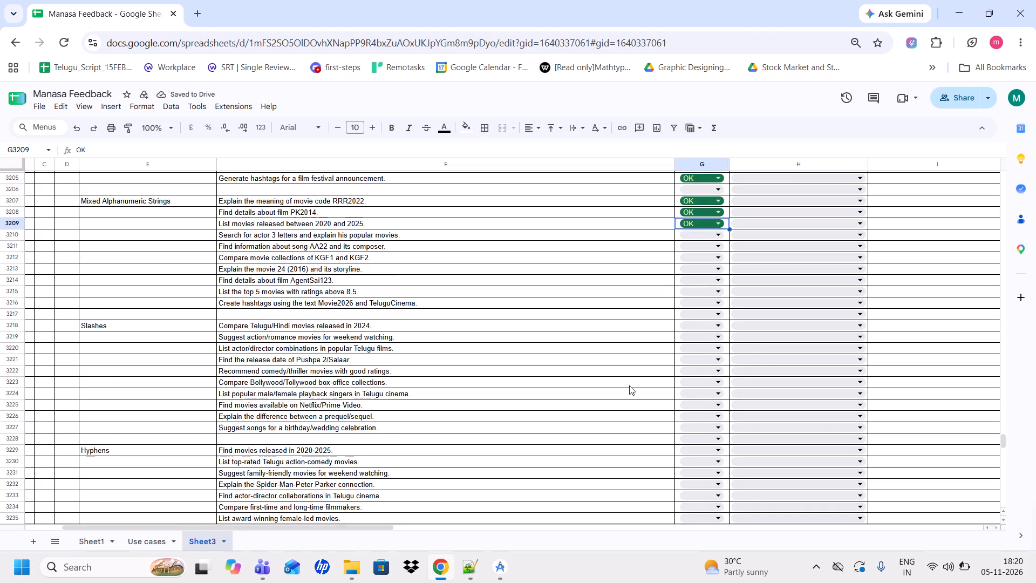
pyautogui.click(591, 235)
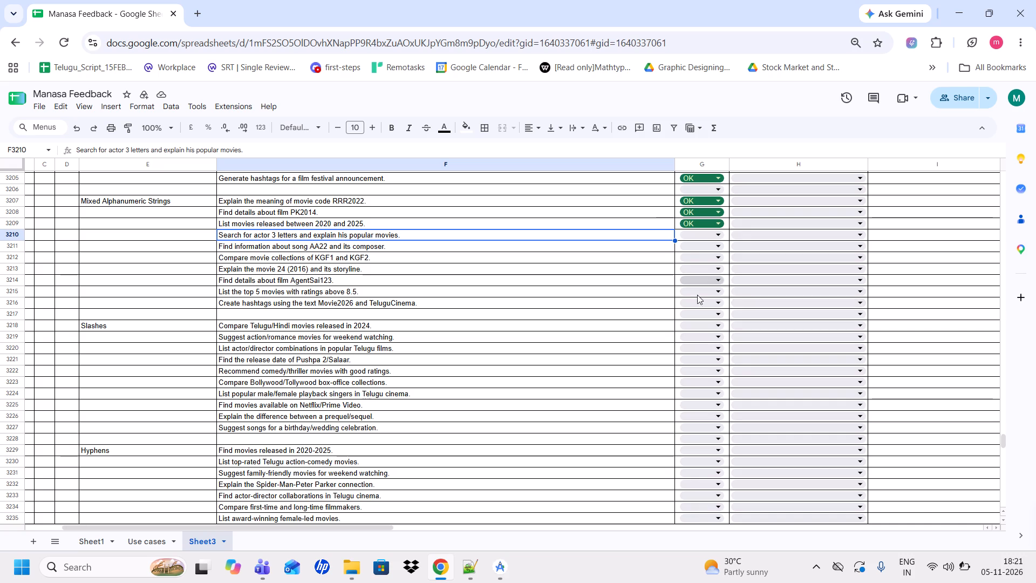
pyautogui.click(717, 233)
pyautogui.click(712, 248)
# Clear the song AA22 prompt from F3211 and move the five prompts in F3212:F3216 up to F3211:F3215.
pyautogui.click(652, 245)
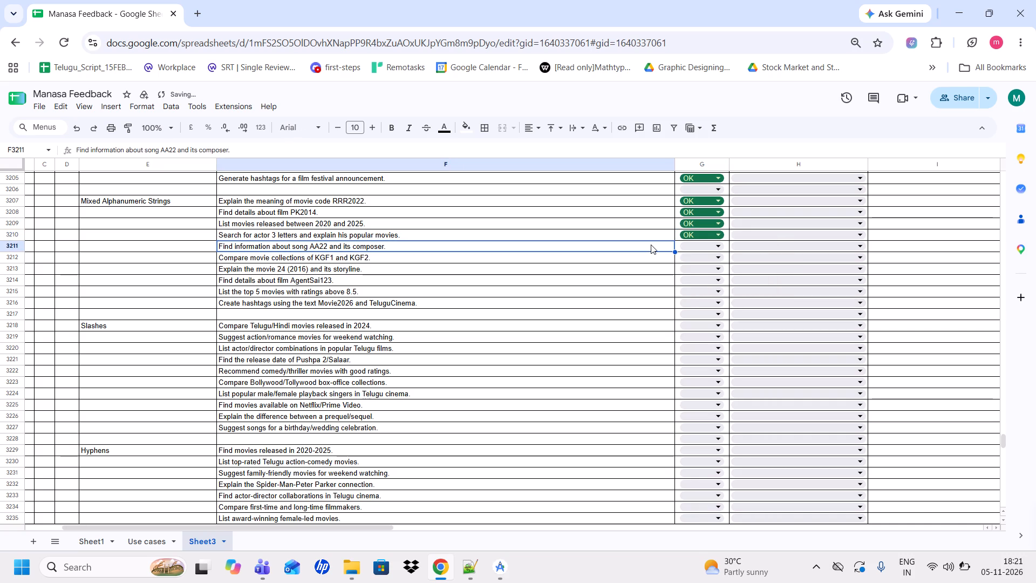
pyautogui.click(1003, 519)
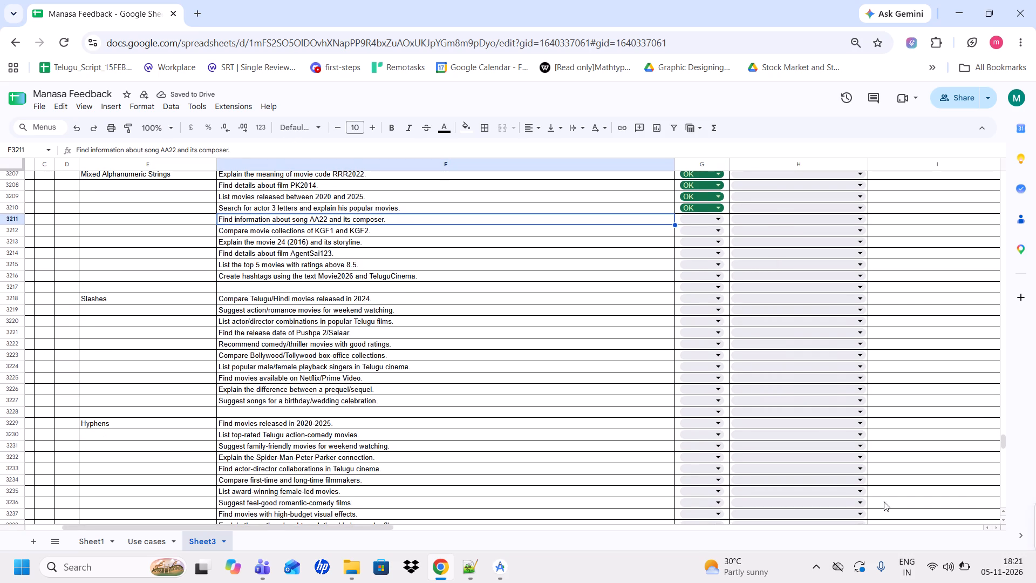
pyautogui.click(1003, 519)
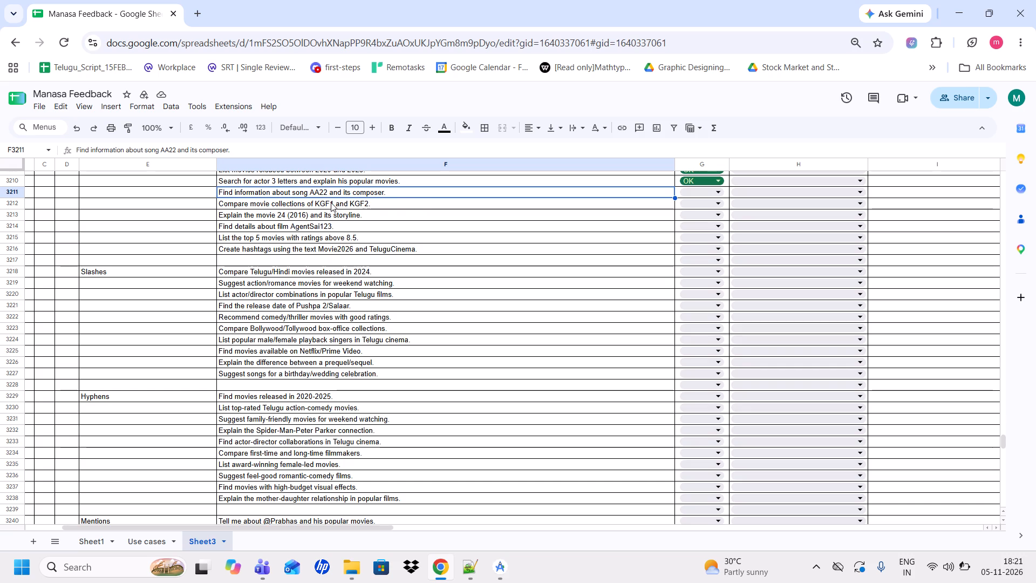
pyautogui.press('BackSpace')
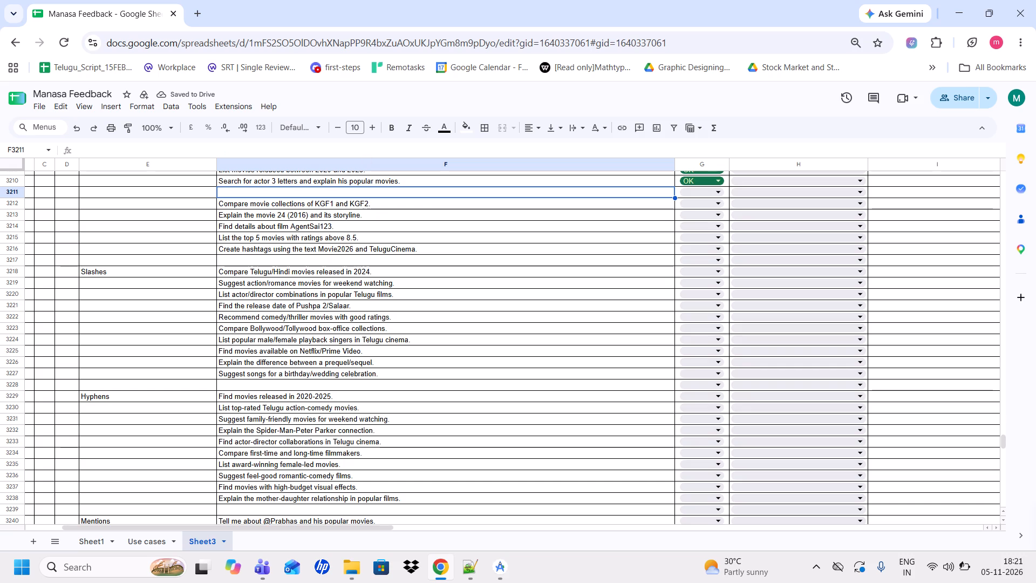
pyautogui.moveTo(327, 205); pyautogui.dragTo(338, 249)
pyautogui.hotkey('ctrl', 'x')
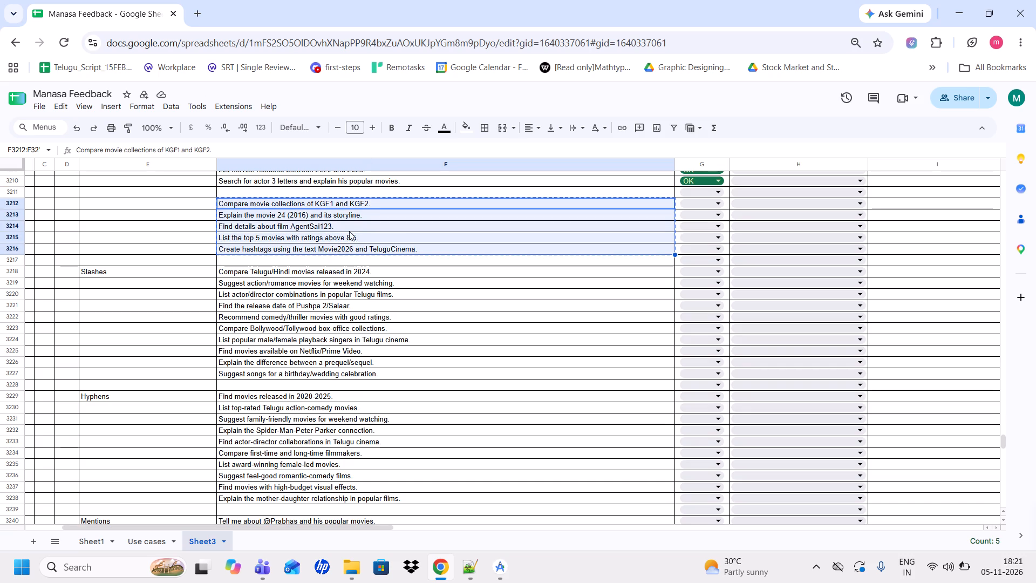
pyautogui.moveTo(367, 194); pyautogui.dragTo(374, 240)
pyautogui.hotkey('ctrl', 'v')
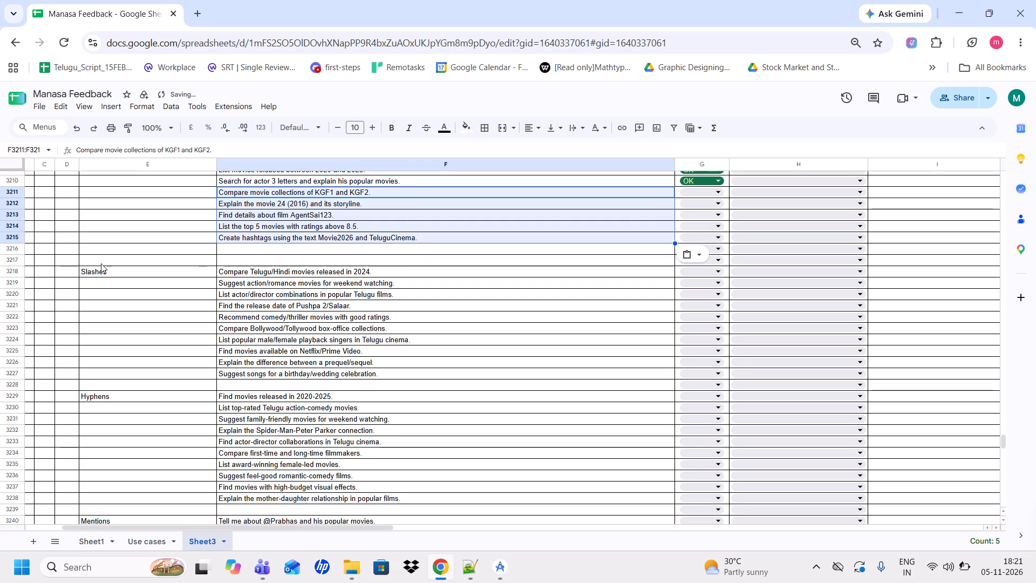
# Delete the extra blank row 3217 above the Slashes section.
pyautogui.click(21, 260)
pyautogui.rightClick(21, 260)
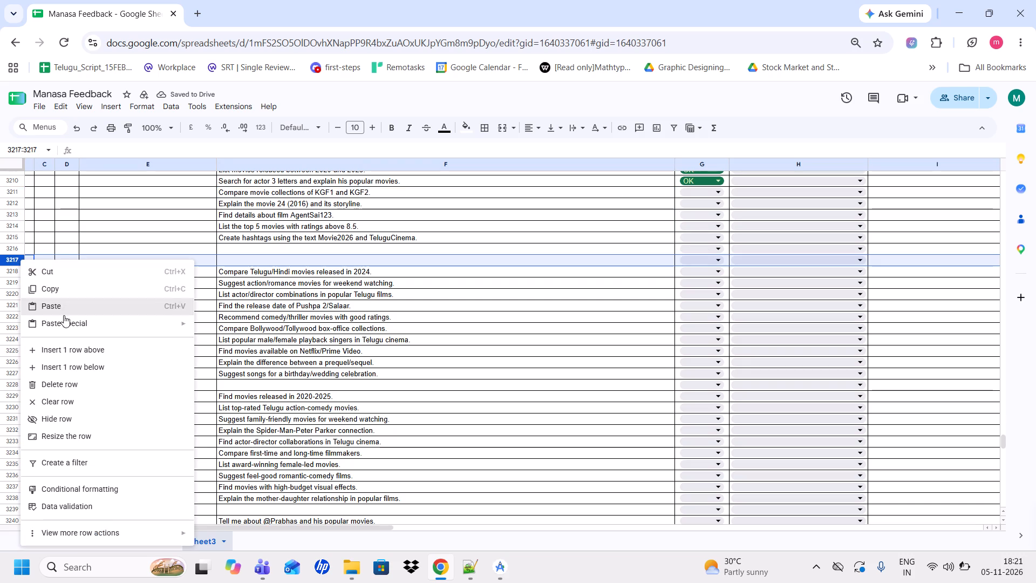
pyautogui.click(86, 389)
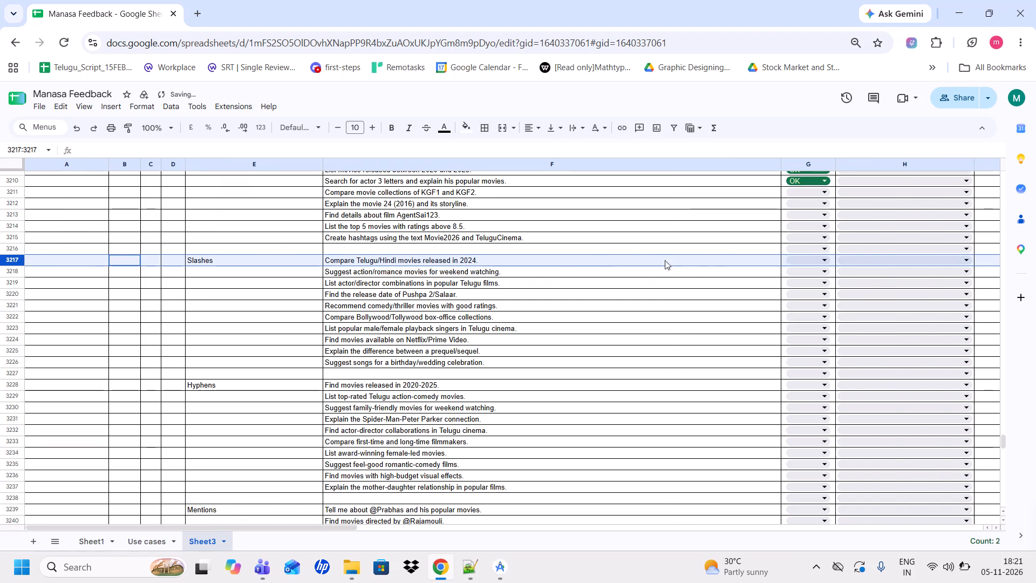
pyautogui.click(719, 253)
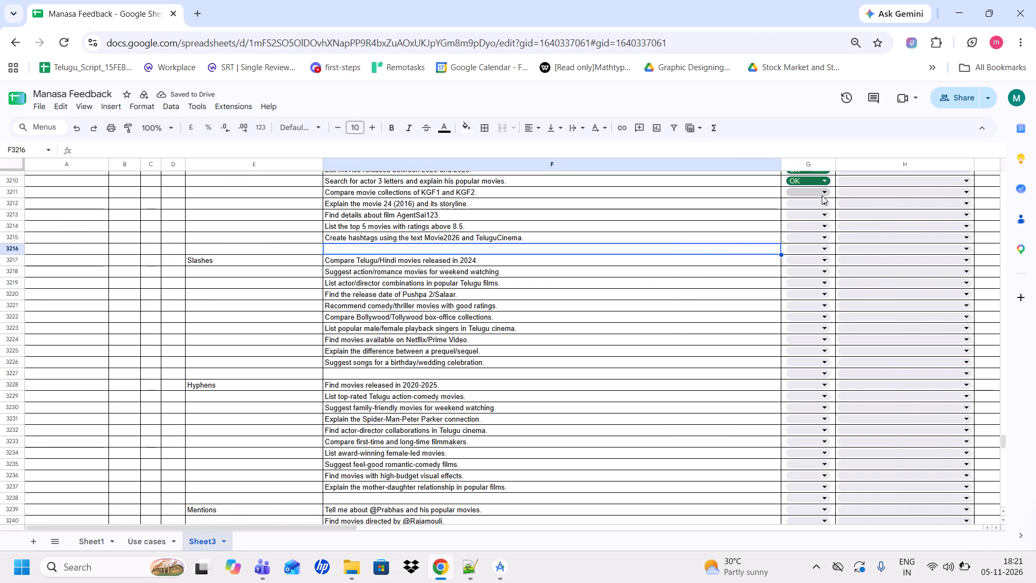
# Set the status to OK in G3211 for the KGF1 and KGF2 comparison prompt, and select the movie 24 prompt in F3212.
pyautogui.click(822, 195)
pyautogui.click(819, 212)
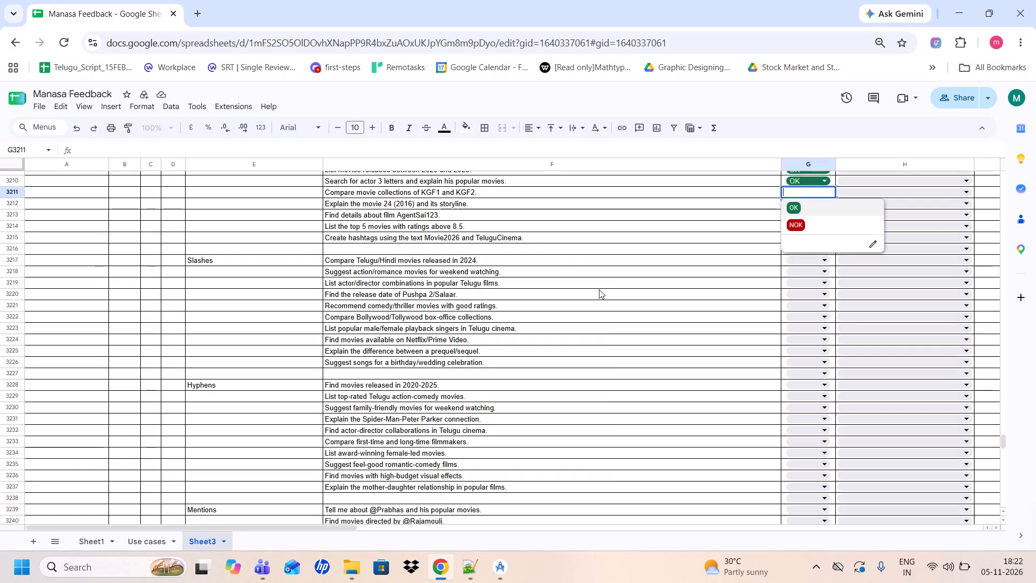
pyautogui.click(792, 207)
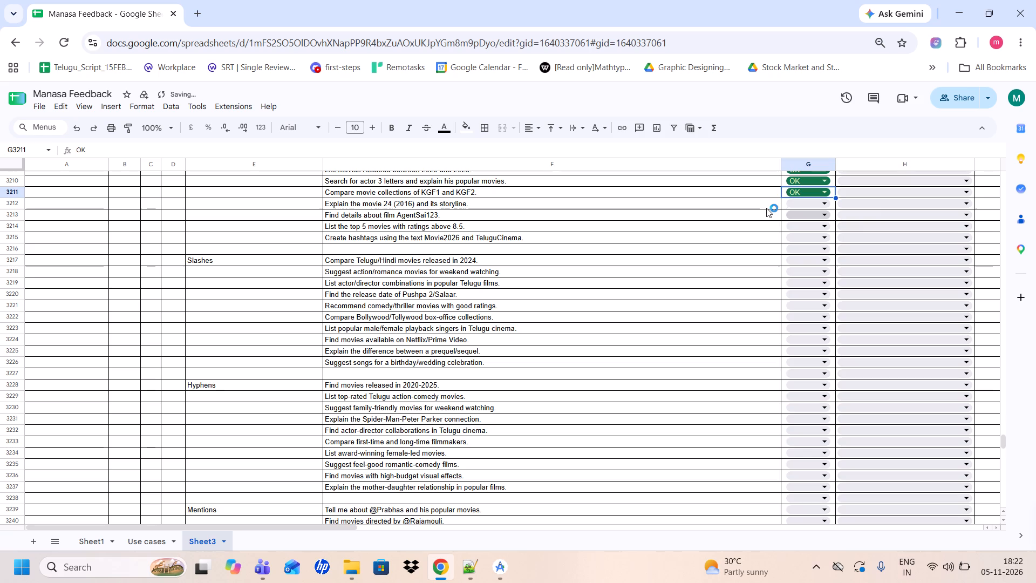
pyautogui.click(766, 208)
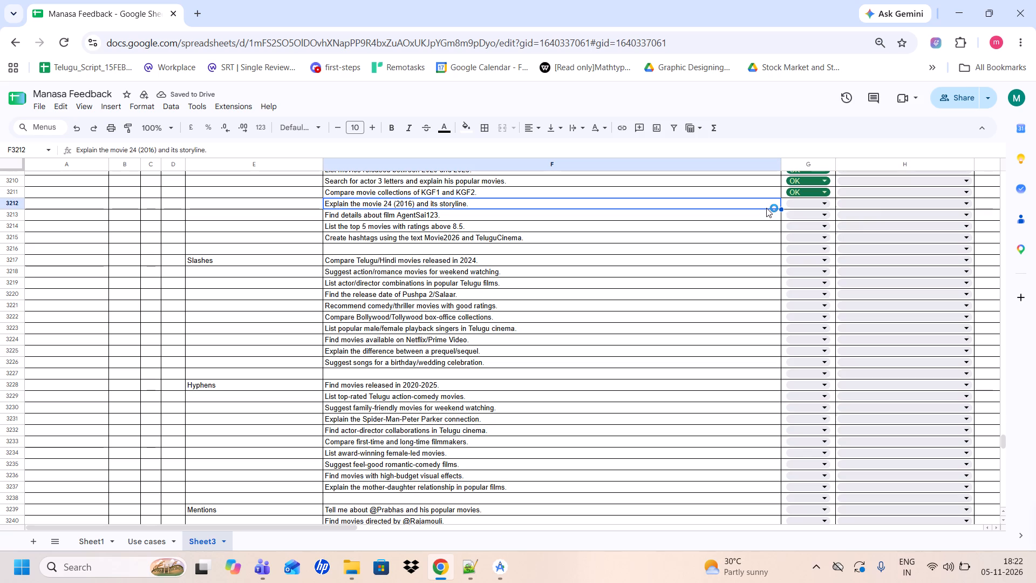
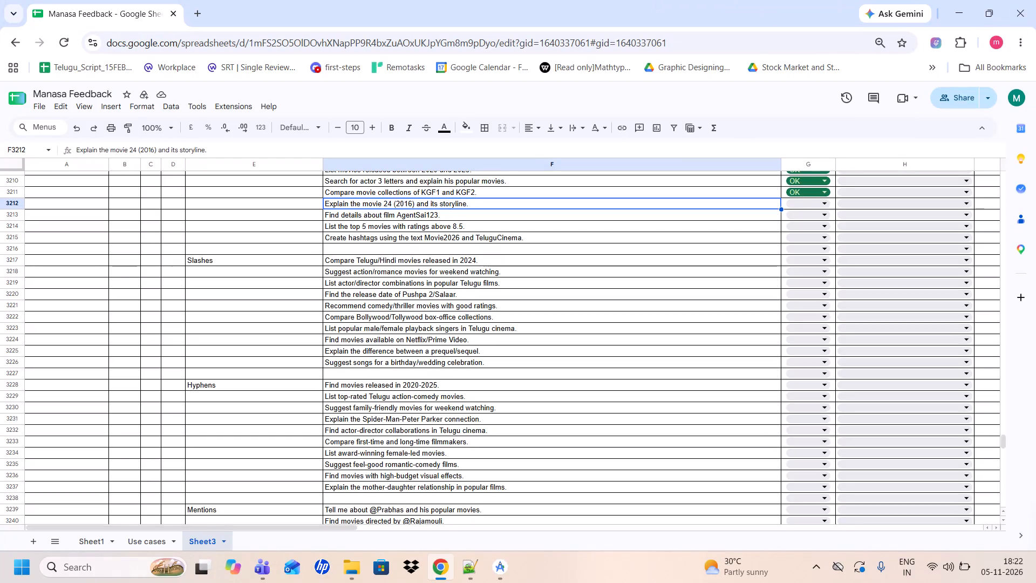
pyautogui.click(815, 206)
pyautogui.click(804, 222)
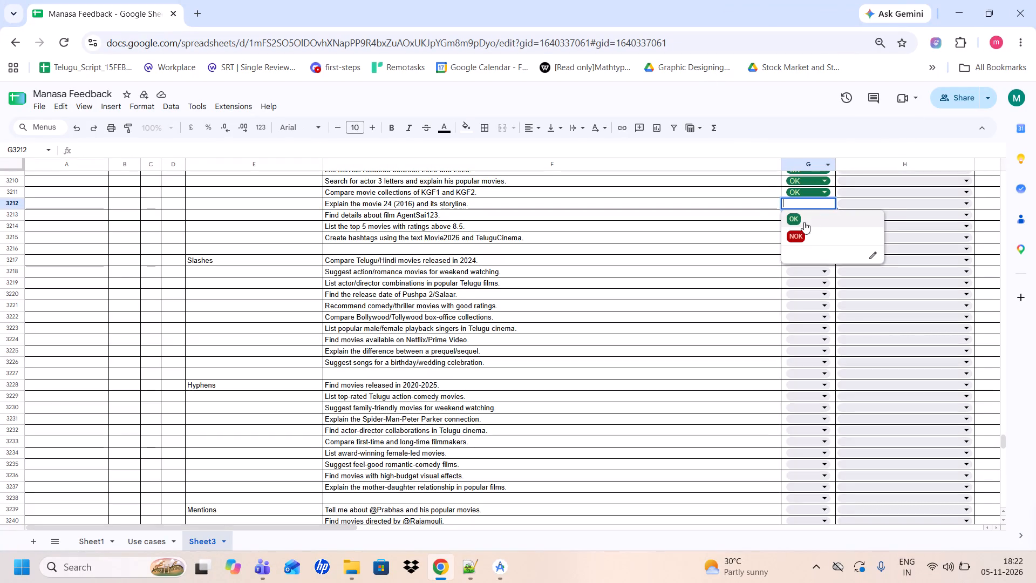
pyautogui.click(773, 216)
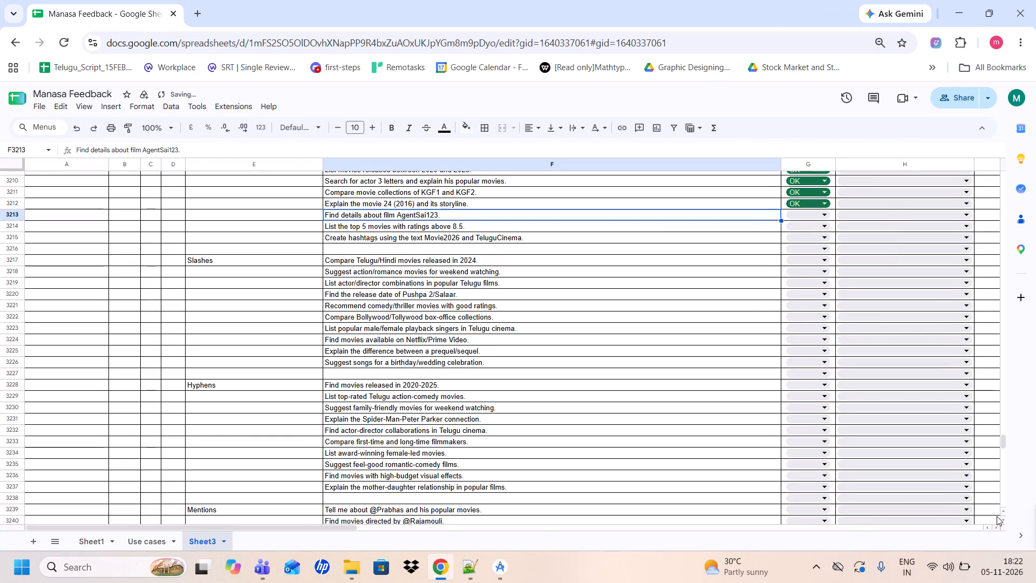
pyautogui.click(996, 527)
pyautogui.click(996, 527)
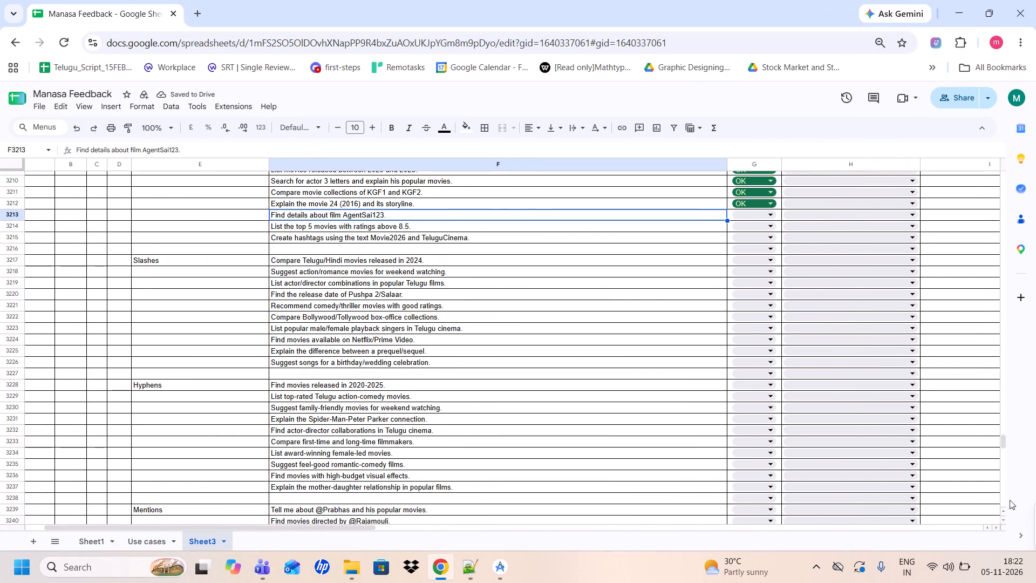
pyautogui.scroll(-3, 464, 471)
pyautogui.scroll(2, 464, 471)
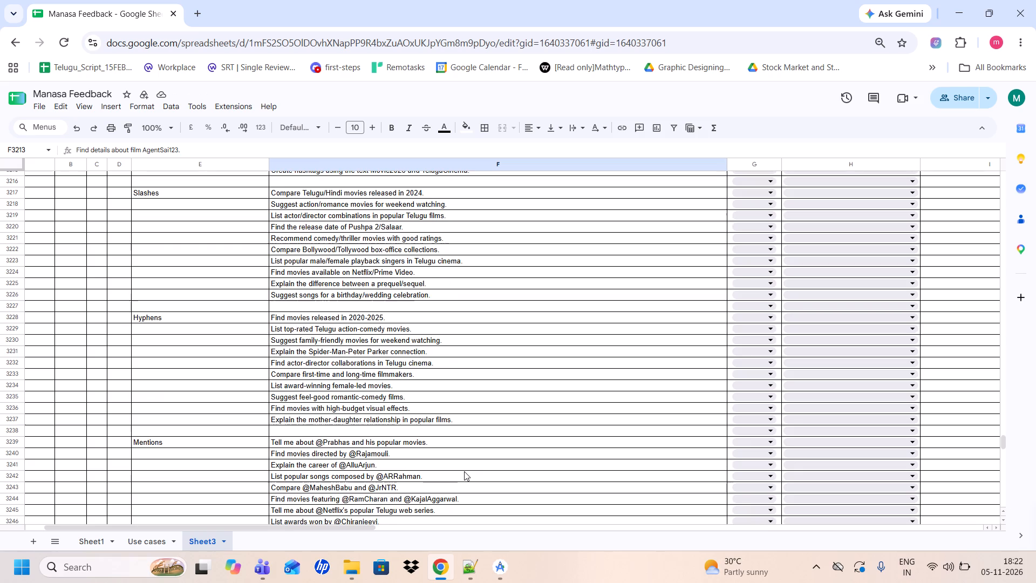
pyautogui.scroll(1, 464, 471)
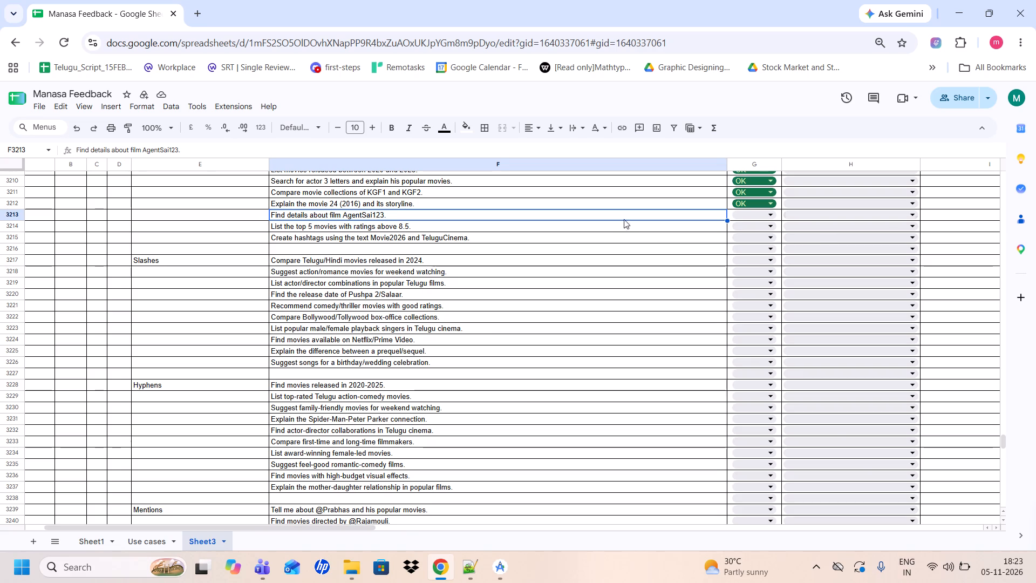
pyautogui.click(740, 216)
pyautogui.click(739, 232)
# Set the status to OK in G3214 and G3215 for the top 5 movies and hashtag creation prompts.
pyautogui.click(706, 228)
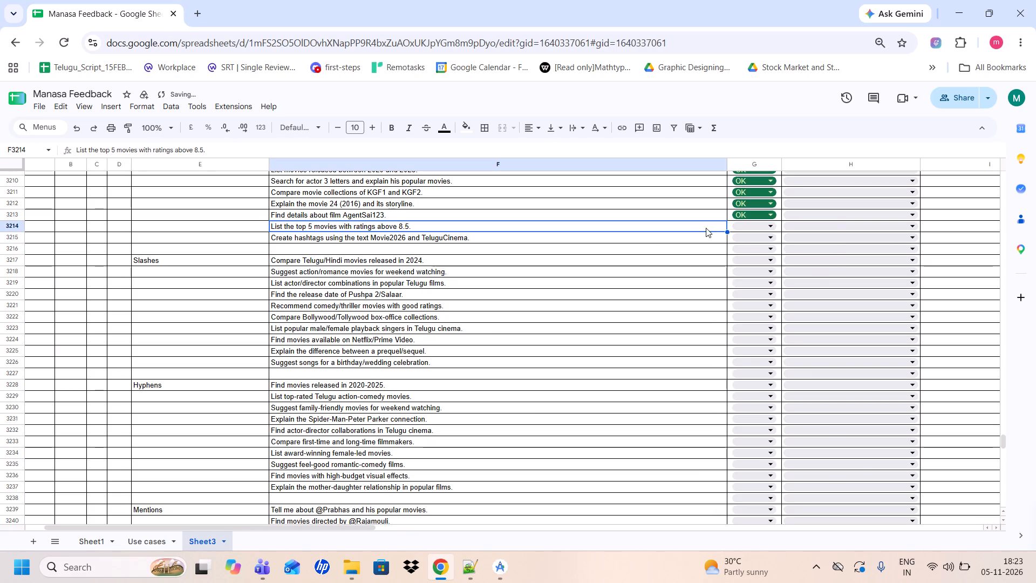
pyautogui.click(1004, 521)
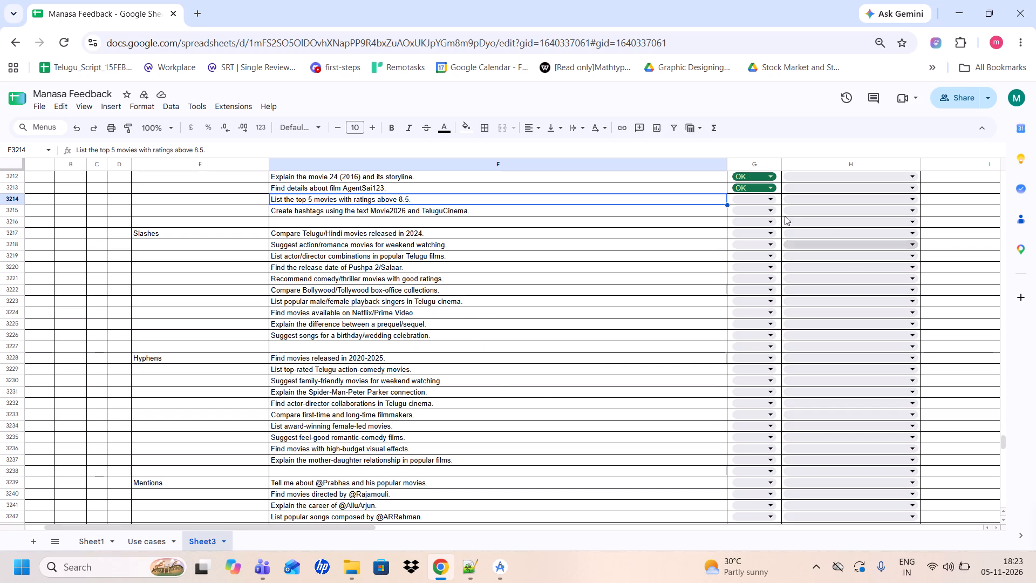
pyautogui.click(742, 200)
pyautogui.click(740, 211)
pyautogui.click(719, 212)
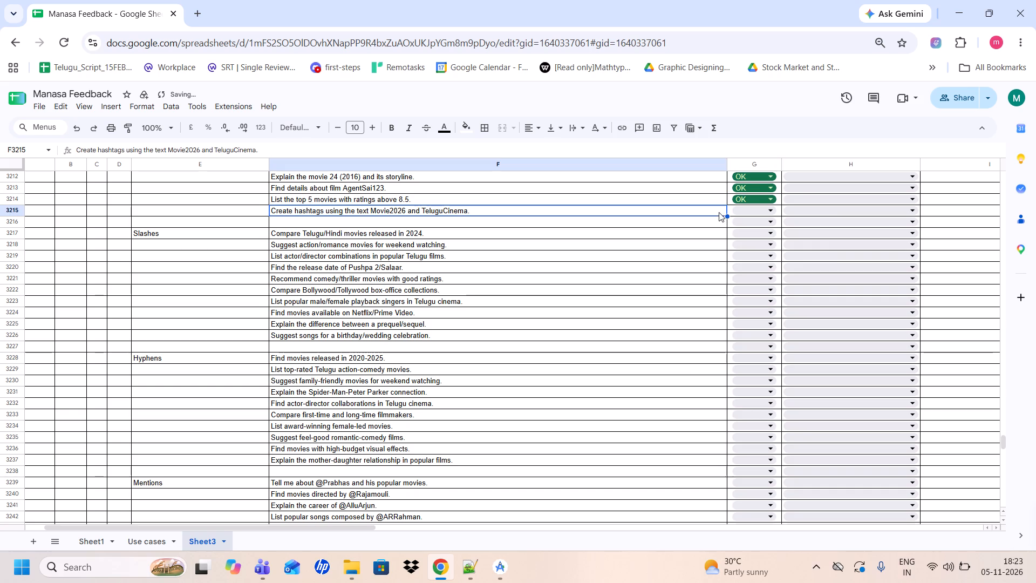
pyautogui.click(997, 528)
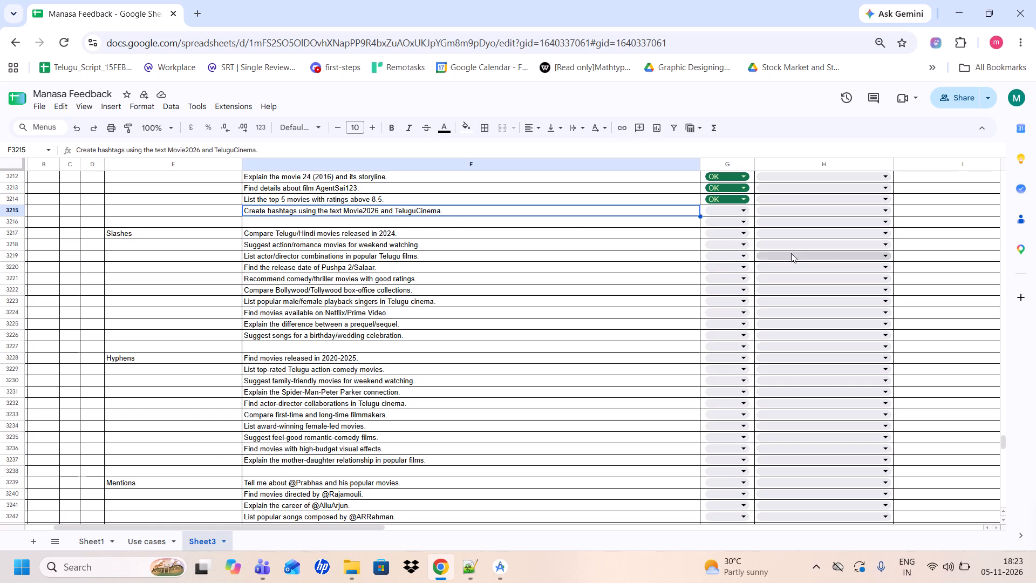
pyautogui.click(740, 209)
pyautogui.click(733, 224)
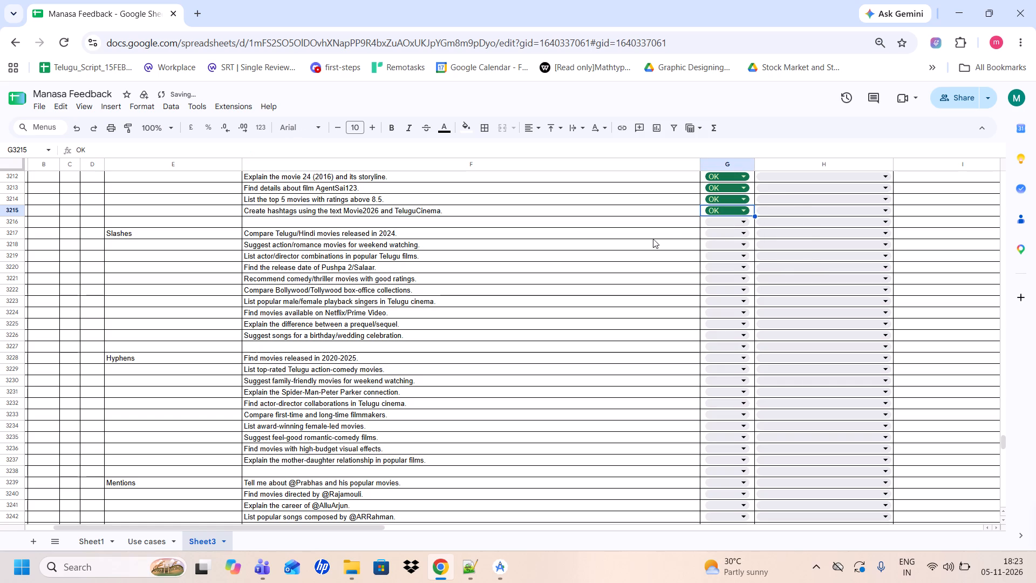
# Set the status to OK in G3217 and G3218 for the first two Slashes prompts, and select the actor/director prompt in F3219.
pyautogui.click(475, 235)
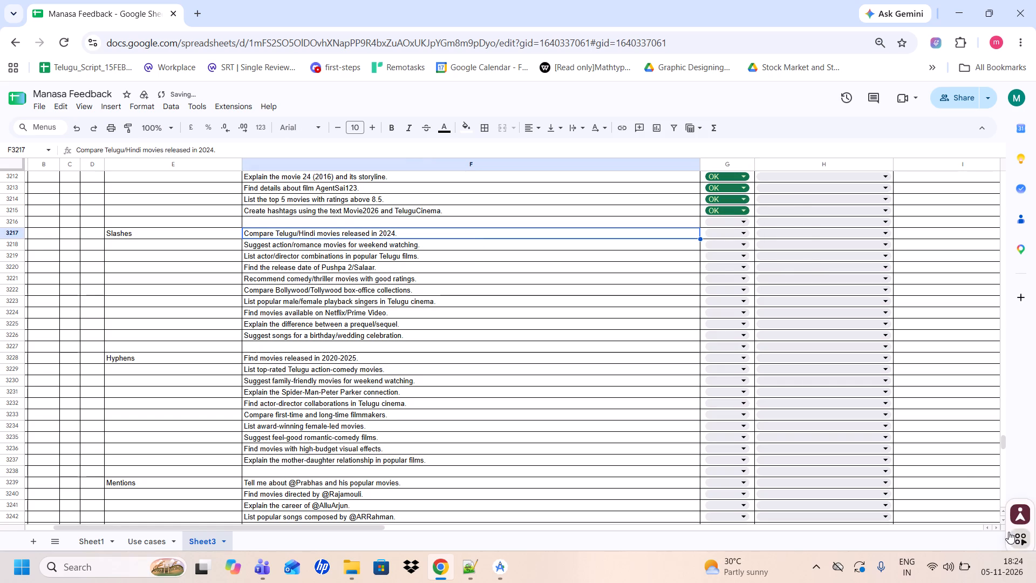
pyautogui.click(1004, 522)
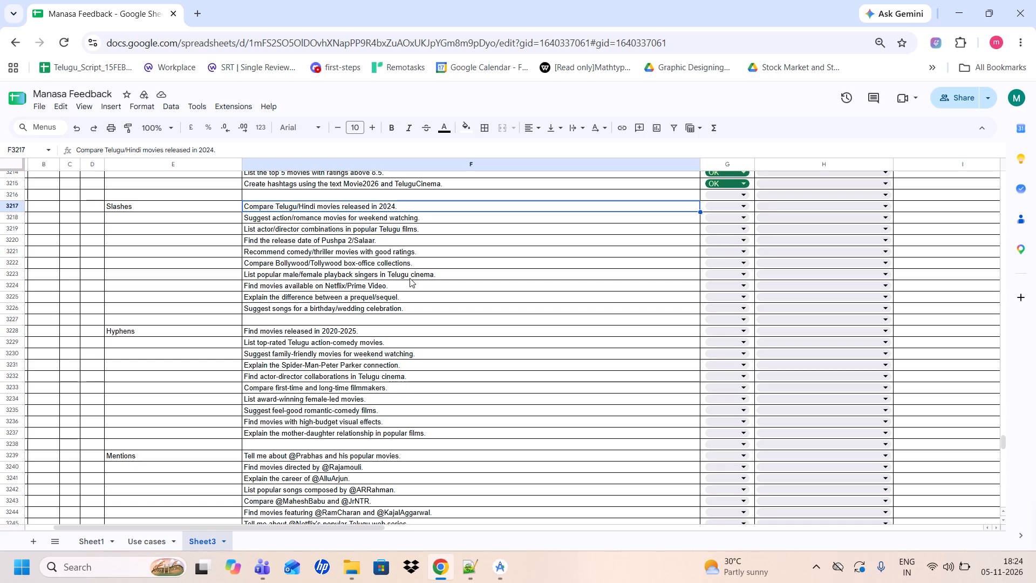
pyautogui.click(739, 208)
pyautogui.click(735, 220)
pyautogui.click(692, 220)
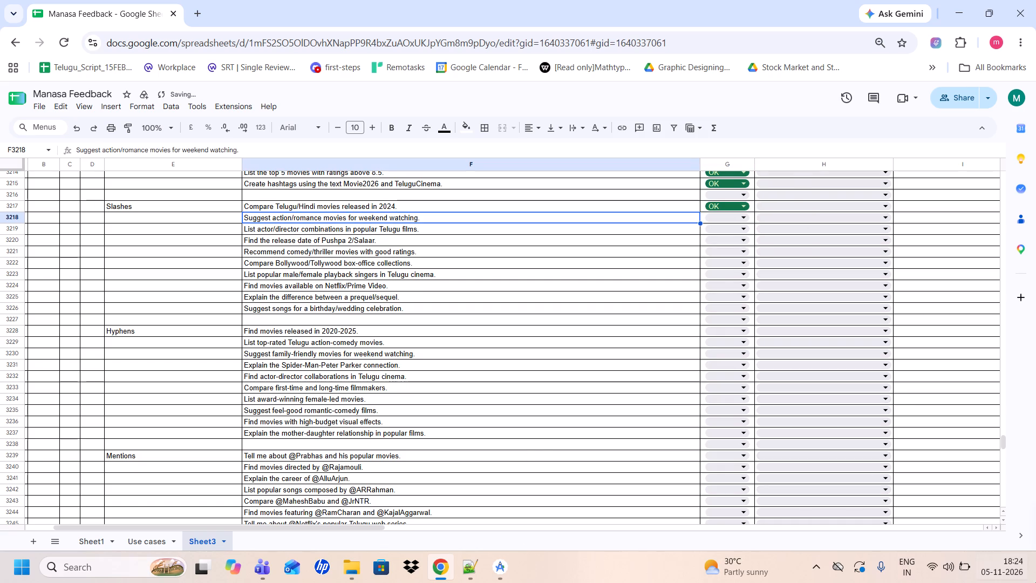
pyautogui.click(1004, 519)
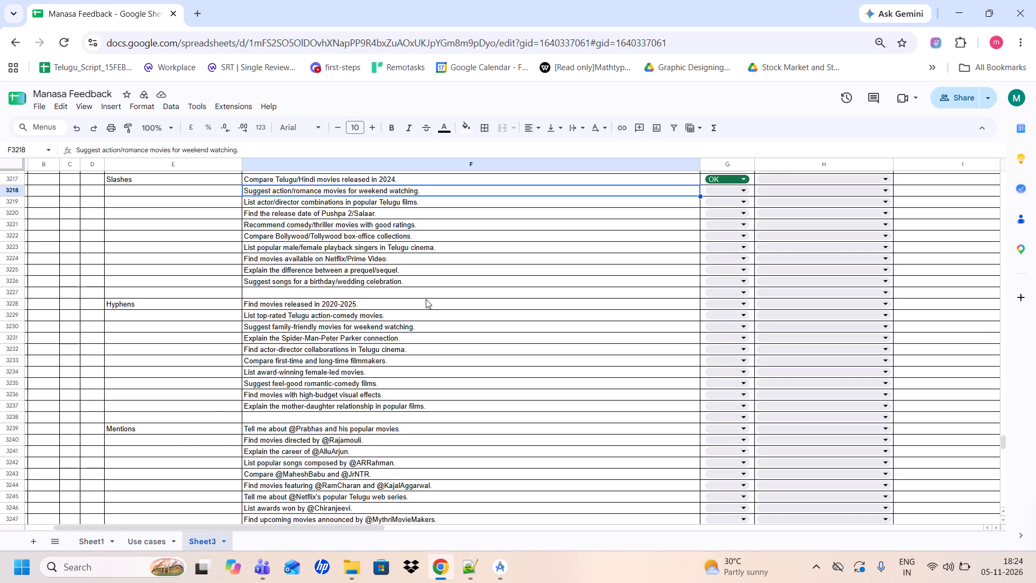
pyautogui.click(735, 189)
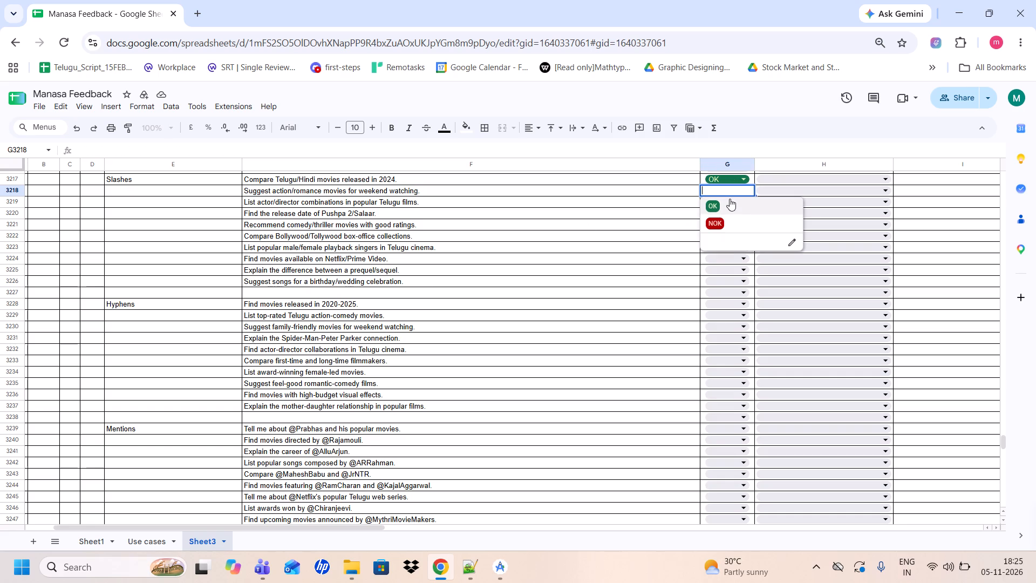
pyautogui.click(725, 212)
pyautogui.click(666, 205)
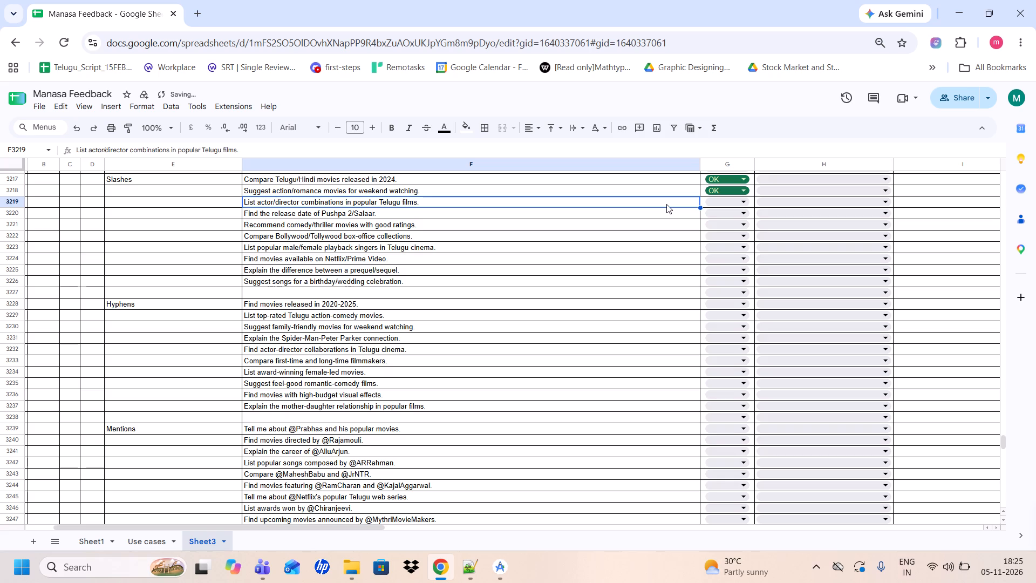
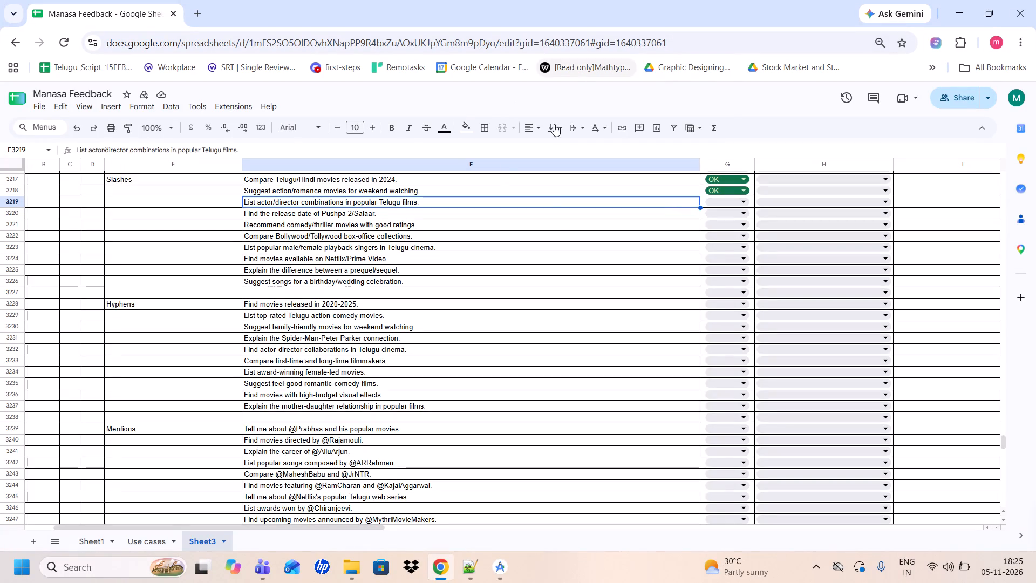
# Set the status to OK in G3219 and G3220 for the actor/director combinations and Pushpa 2/Salaar release date prompts.
pyautogui.click(732, 206)
pyautogui.click(719, 217)
pyautogui.click(680, 214)
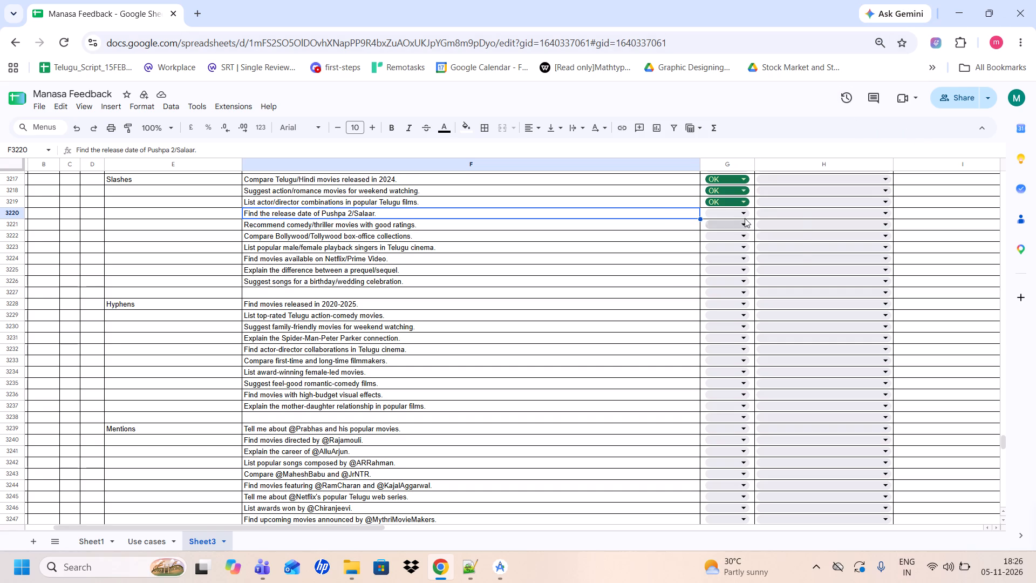
pyautogui.click(735, 205)
pyautogui.click(686, 216)
pyautogui.click(721, 211)
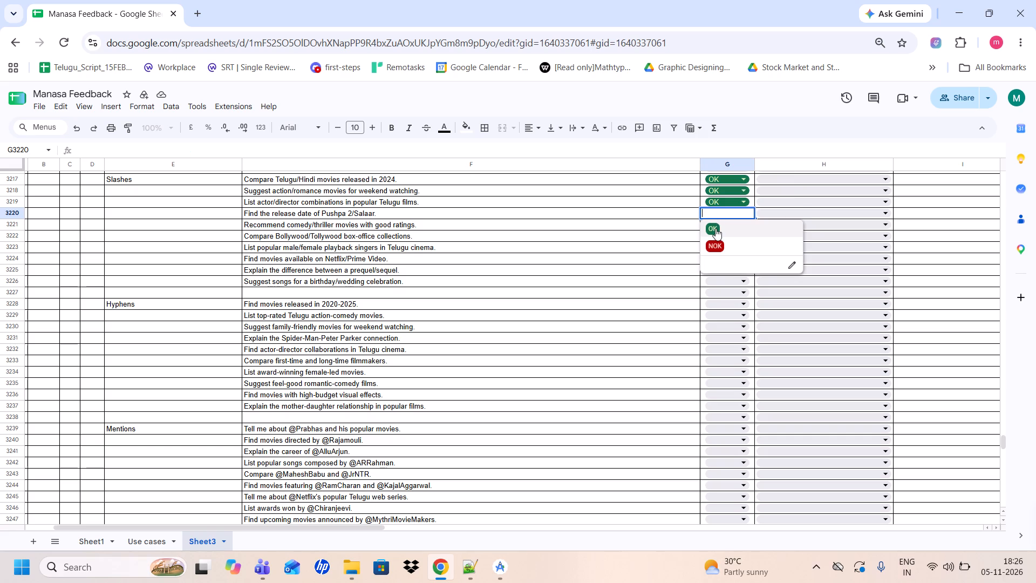
pyautogui.click(715, 228)
pyautogui.click(674, 221)
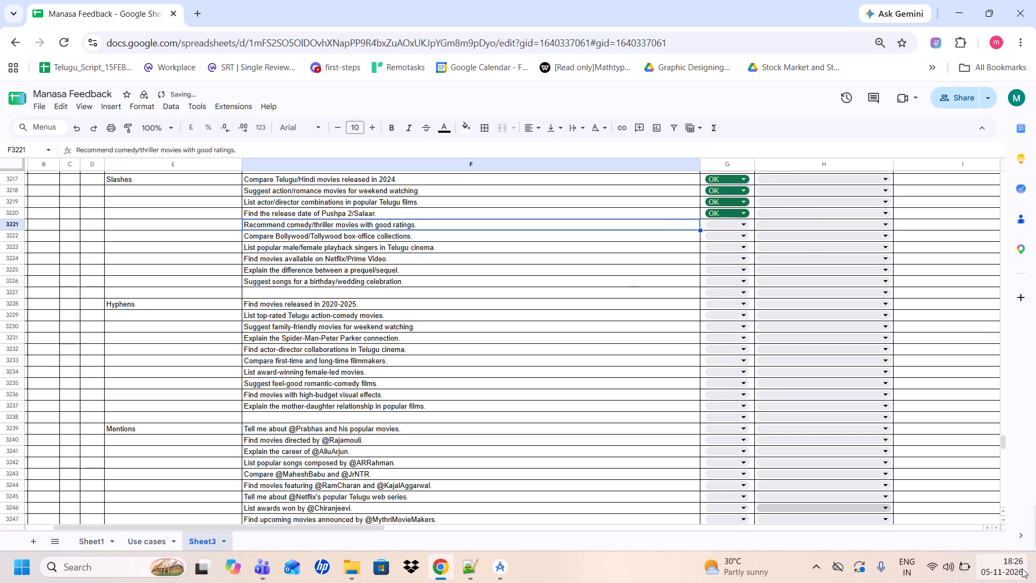
# Set the status to OK in G3221 and G3222 for the comedy/thriller and Bollywood/Tollywood box-office prompts.
pyautogui.click(1003, 520)
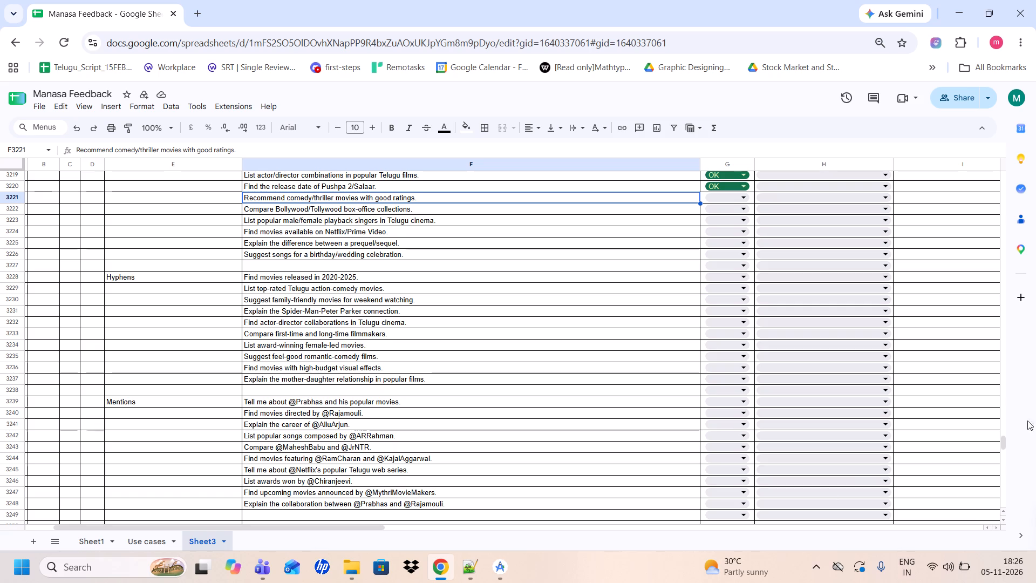
pyautogui.click(742, 201)
pyautogui.click(739, 213)
pyautogui.click(668, 208)
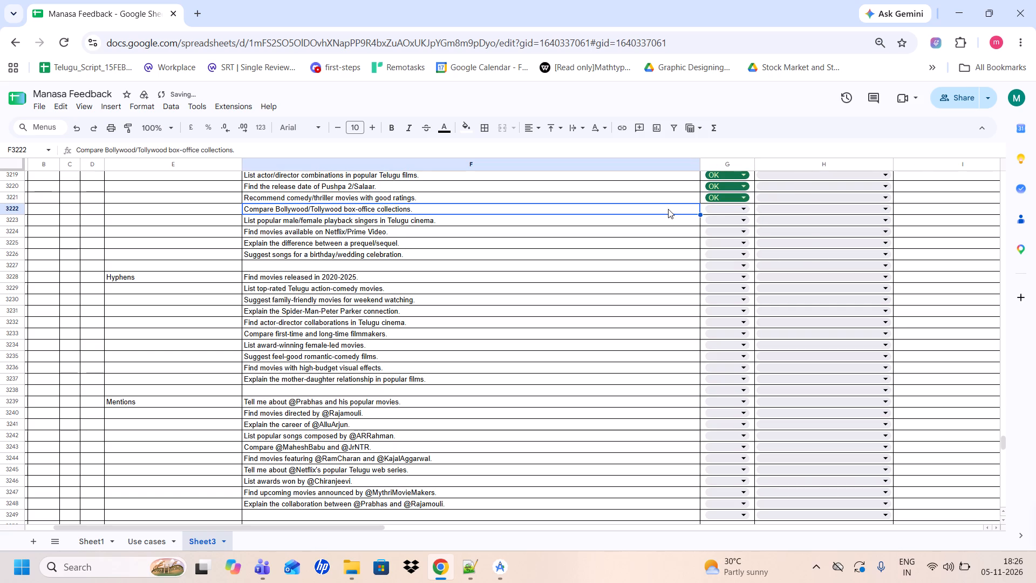
pyautogui.click(1001, 522)
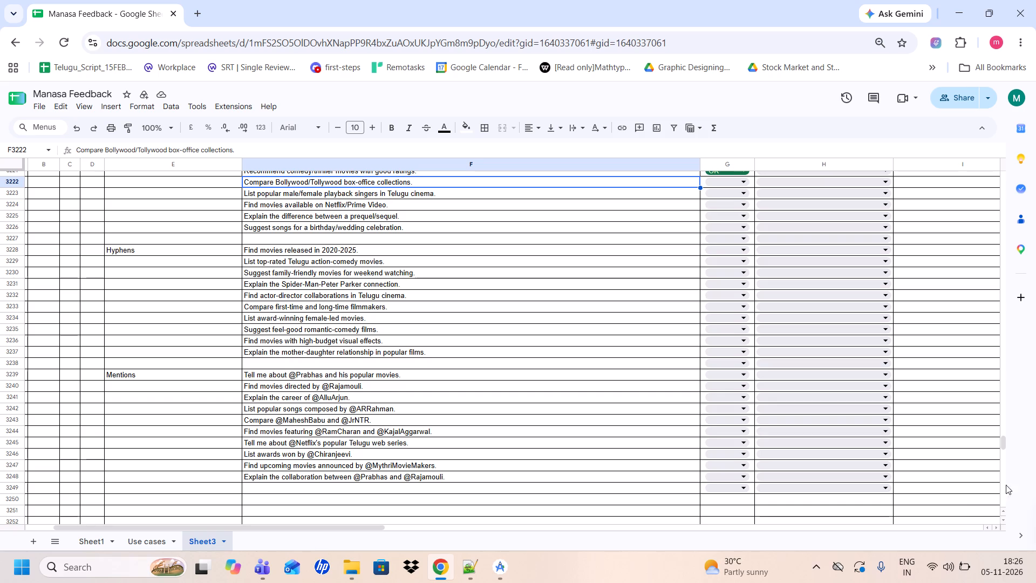
pyautogui.click(736, 182)
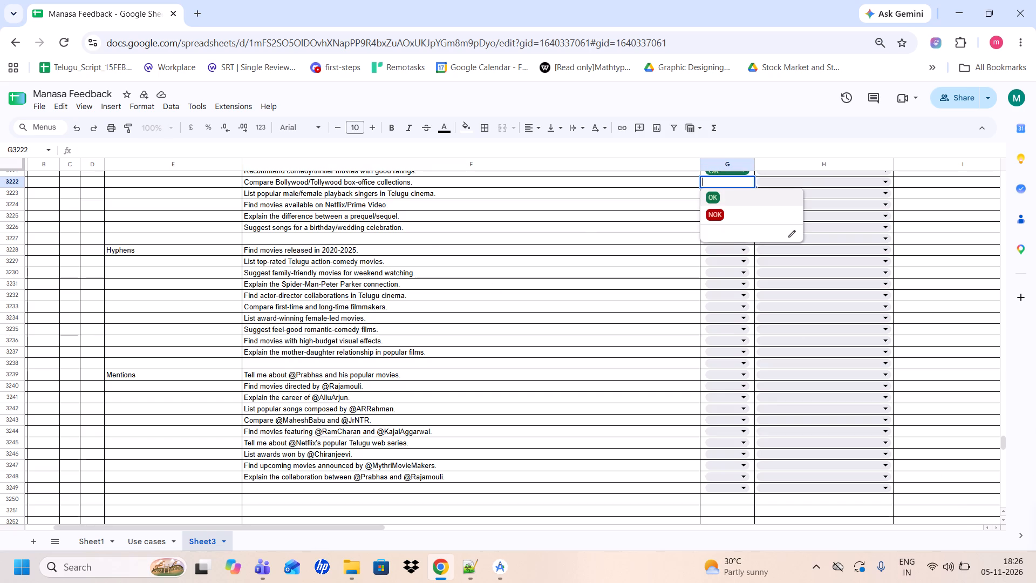
pyautogui.click(732, 200)
pyautogui.click(691, 198)
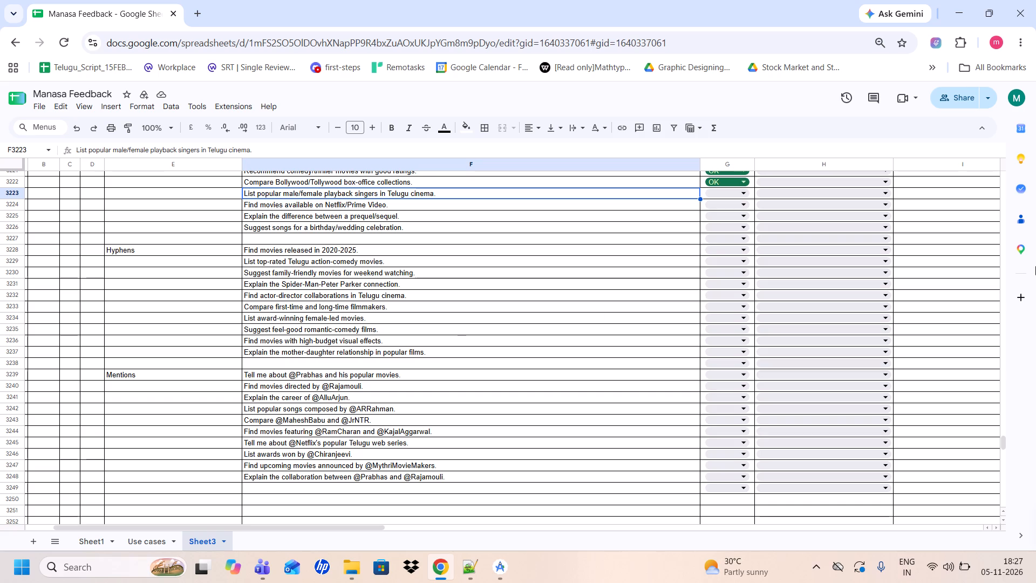
# Mark the male/female playback singers prompt in row 3223 as NOK with the issue category ASR.
pyautogui.click(726, 196)
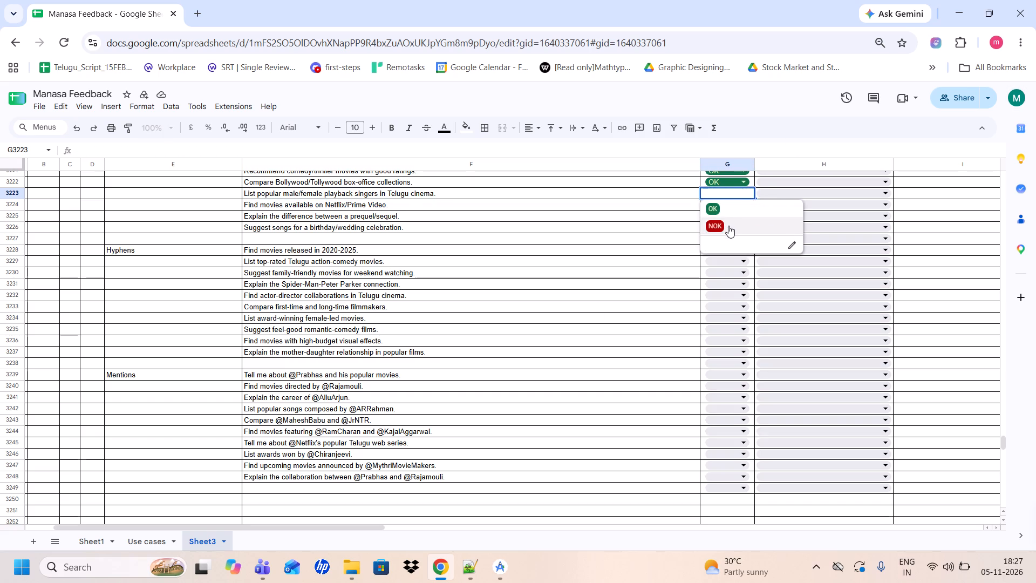
pyautogui.click(728, 226)
pyautogui.click(809, 191)
pyautogui.click(785, 233)
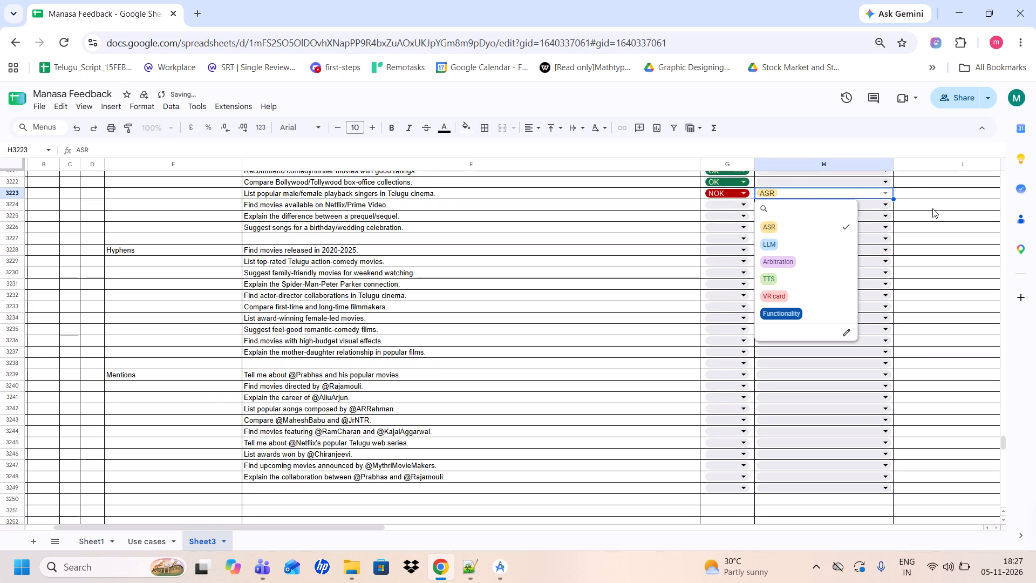
# Copy the playback singers prompt's latest asrTranscript text from Android Studio's Logcat into I3223 of the feedback spreadsheet.
pyautogui.click(915, 189)
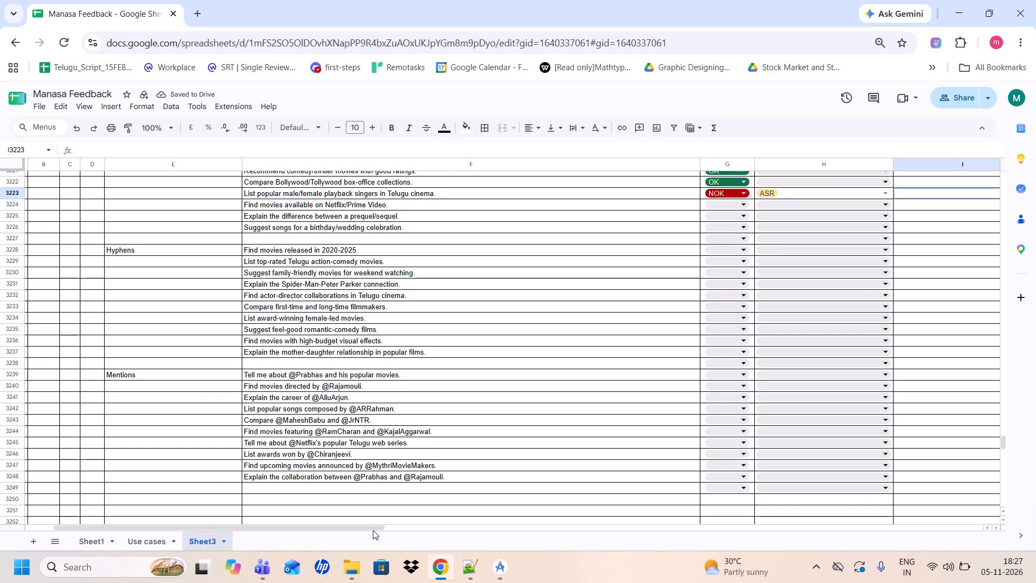
pyautogui.moveTo(374, 527); pyautogui.dragTo(425, 528)
pyautogui.click(493, 574)
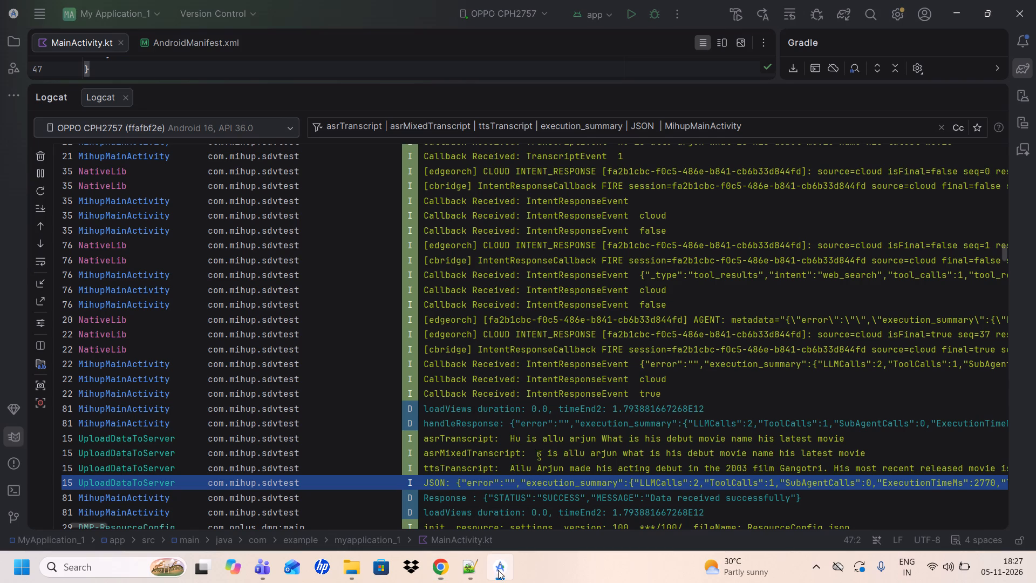
pyautogui.scroll(-1, 978, 315)
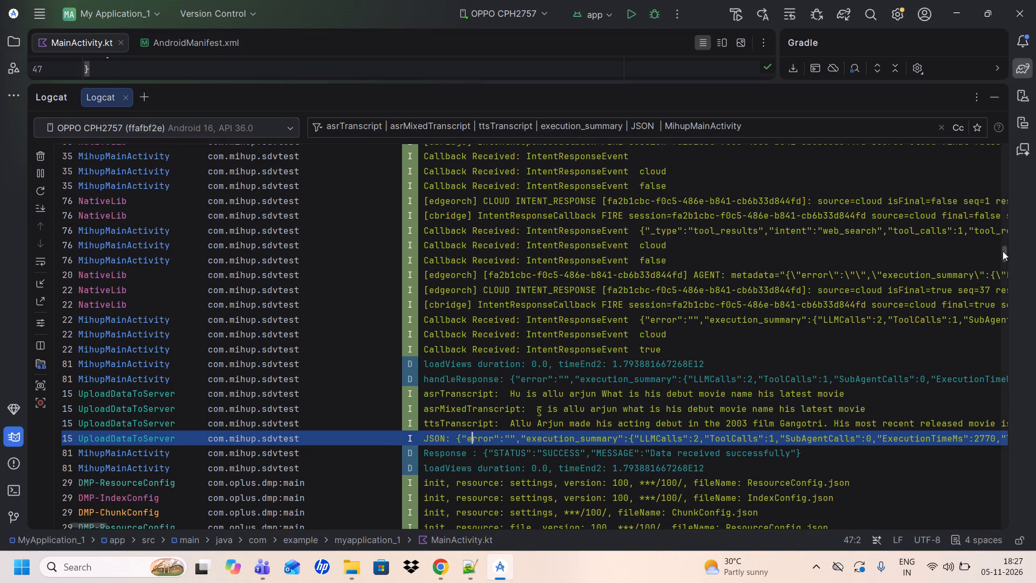
pyautogui.moveTo(1003, 251); pyautogui.dragTo(960, 560)
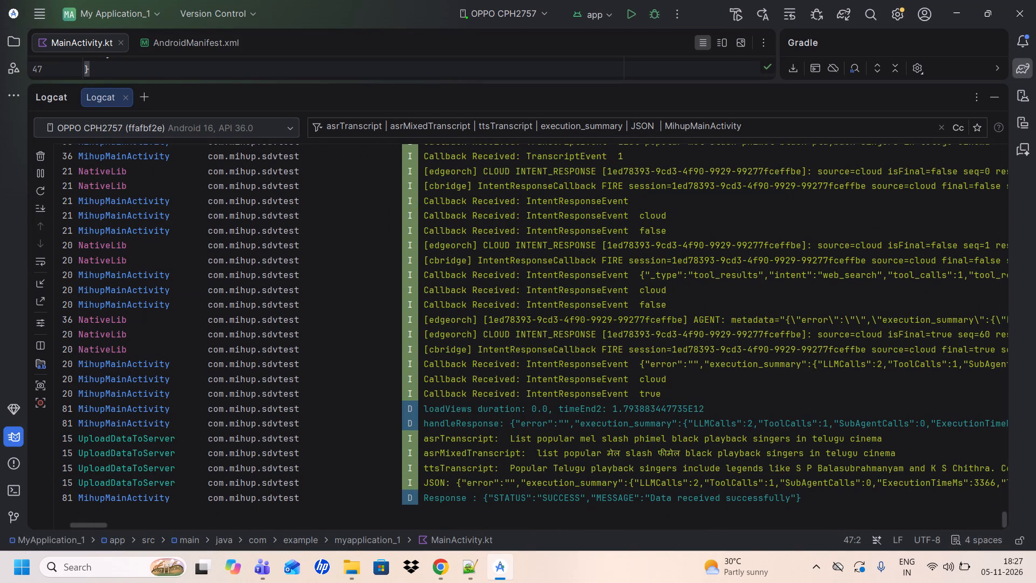
pyautogui.moveTo(507, 438); pyautogui.dragTo(885, 437)
pyautogui.moveTo(885, 437); pyautogui.dragTo(566, 439)
pyautogui.click(565, 439)
pyautogui.moveTo(512, 437); pyautogui.dragTo(901, 439)
pyautogui.hotkey('ctrl', 'c')
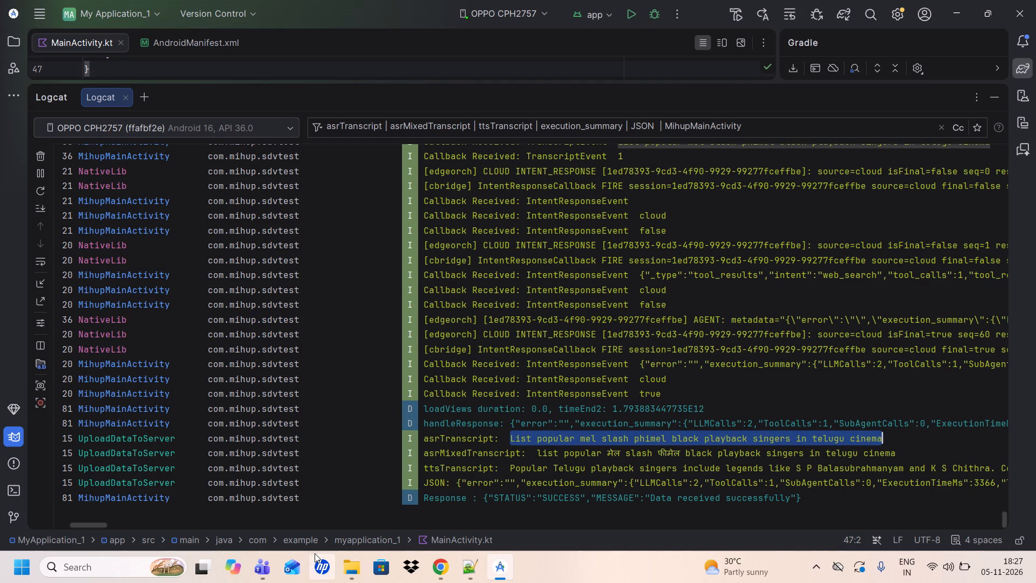
pyautogui.click(445, 566)
pyautogui.doubleClick(783, 193)
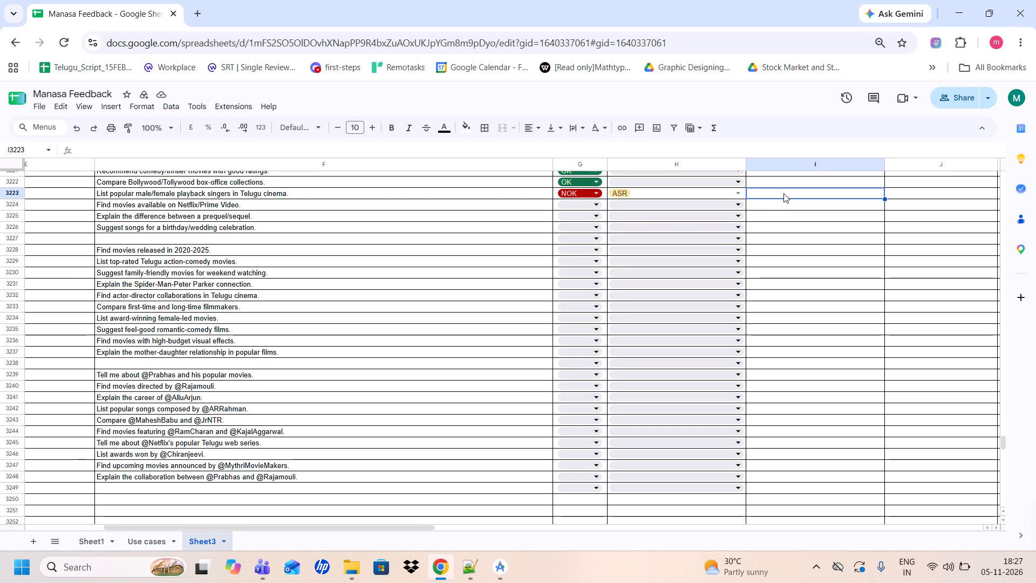
pyautogui.hotkey('ctrl', 'v')
pyautogui.click(773, 265)
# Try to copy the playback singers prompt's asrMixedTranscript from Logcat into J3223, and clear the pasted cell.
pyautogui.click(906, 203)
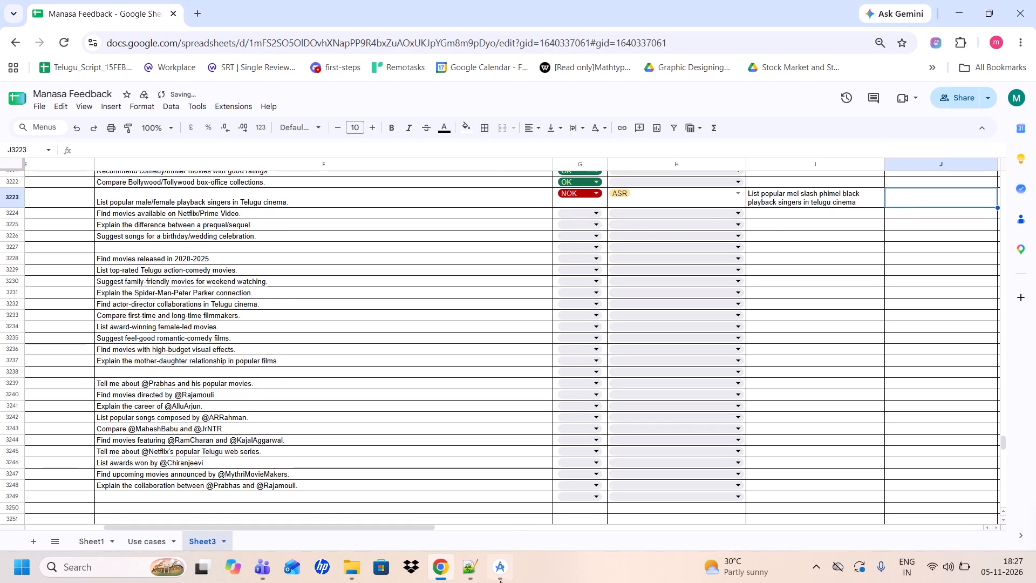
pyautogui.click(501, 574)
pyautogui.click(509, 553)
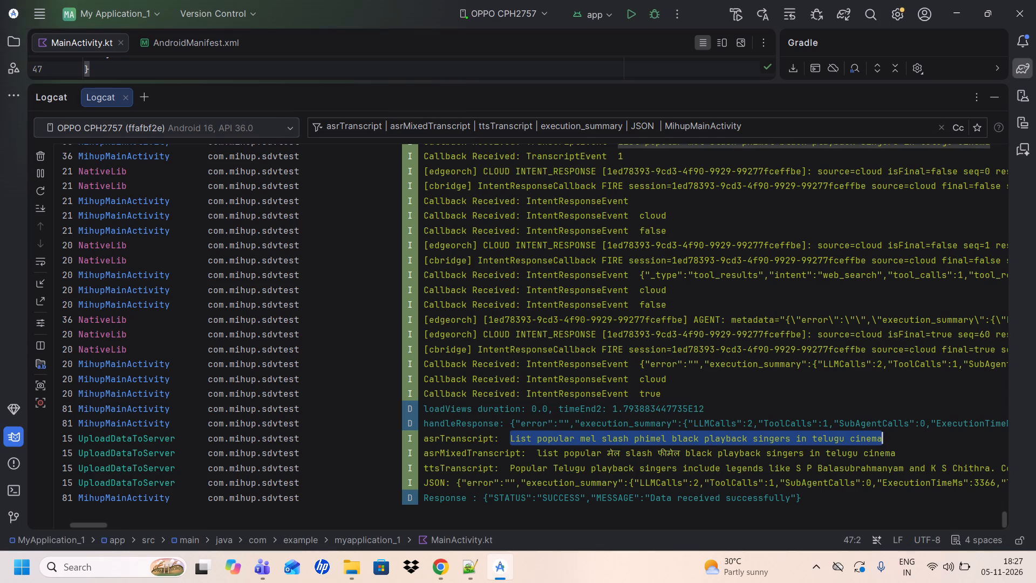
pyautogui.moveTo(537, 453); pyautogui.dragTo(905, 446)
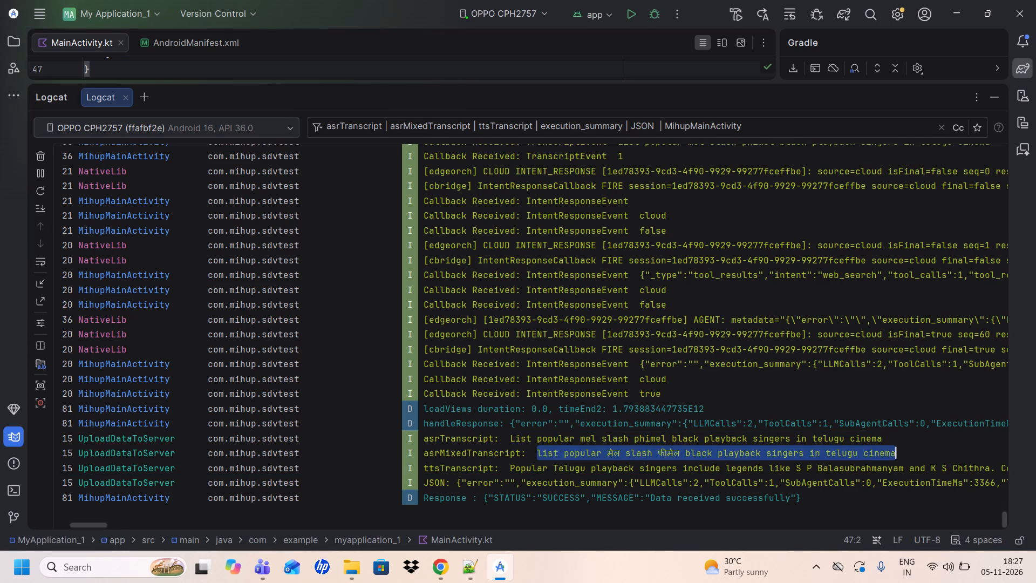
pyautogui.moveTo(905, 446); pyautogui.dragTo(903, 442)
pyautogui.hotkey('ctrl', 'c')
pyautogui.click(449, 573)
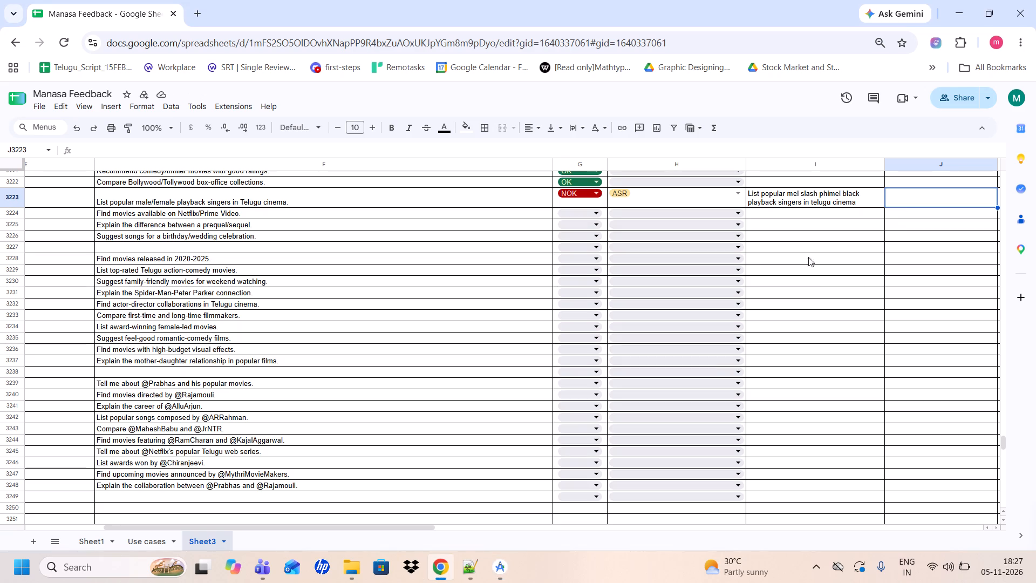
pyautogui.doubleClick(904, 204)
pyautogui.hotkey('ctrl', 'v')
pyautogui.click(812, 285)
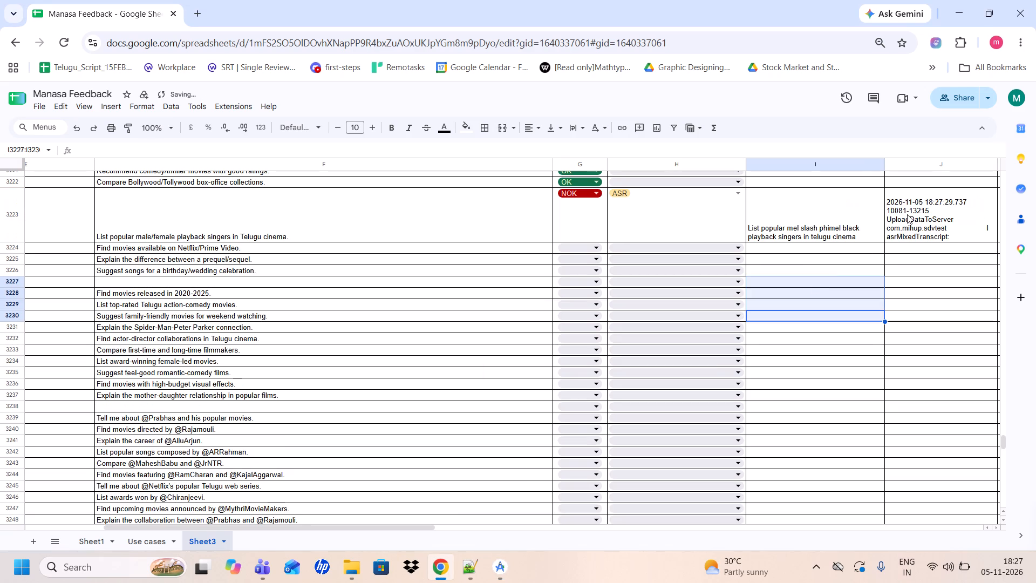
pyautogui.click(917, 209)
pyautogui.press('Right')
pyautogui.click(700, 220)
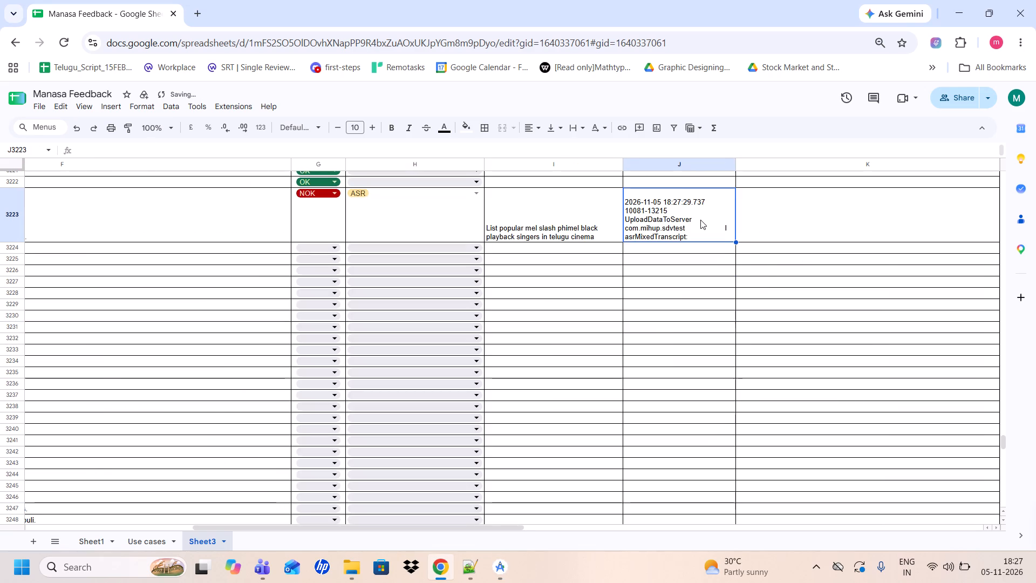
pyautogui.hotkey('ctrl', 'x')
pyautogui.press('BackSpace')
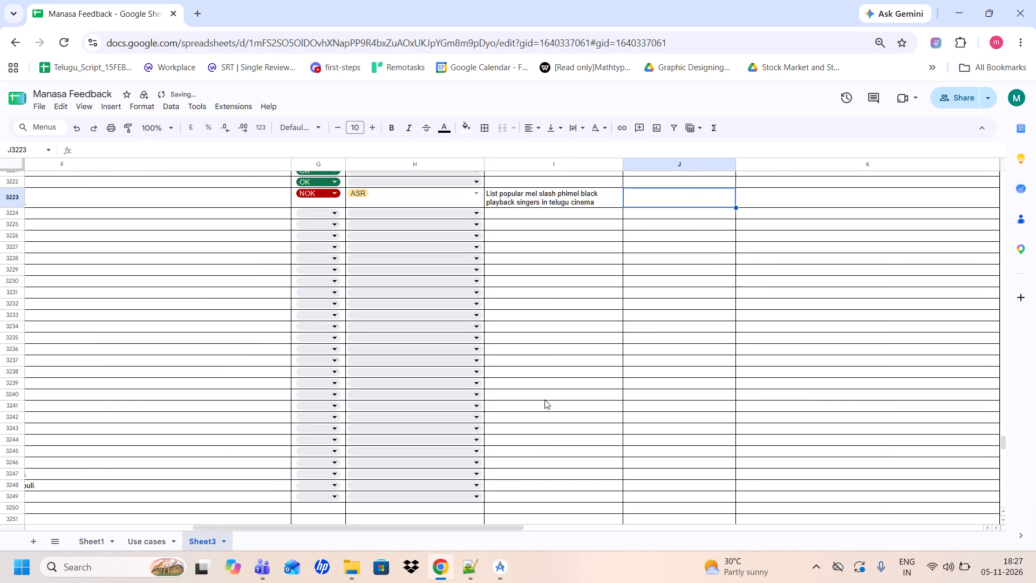
# Copy only the asrMixedTranscript text of the playback singers prompt from Android Studio's Logcat into J3223 of the spreadsheet.
pyautogui.click(498, 565)
pyautogui.click(608, 446)
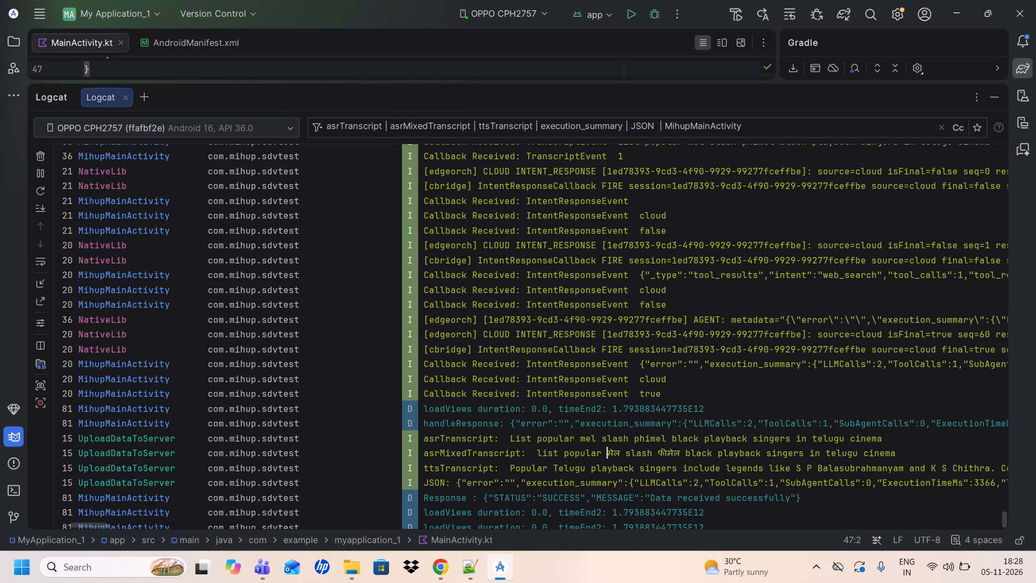
pyautogui.moveTo(536, 451); pyautogui.dragTo(904, 446)
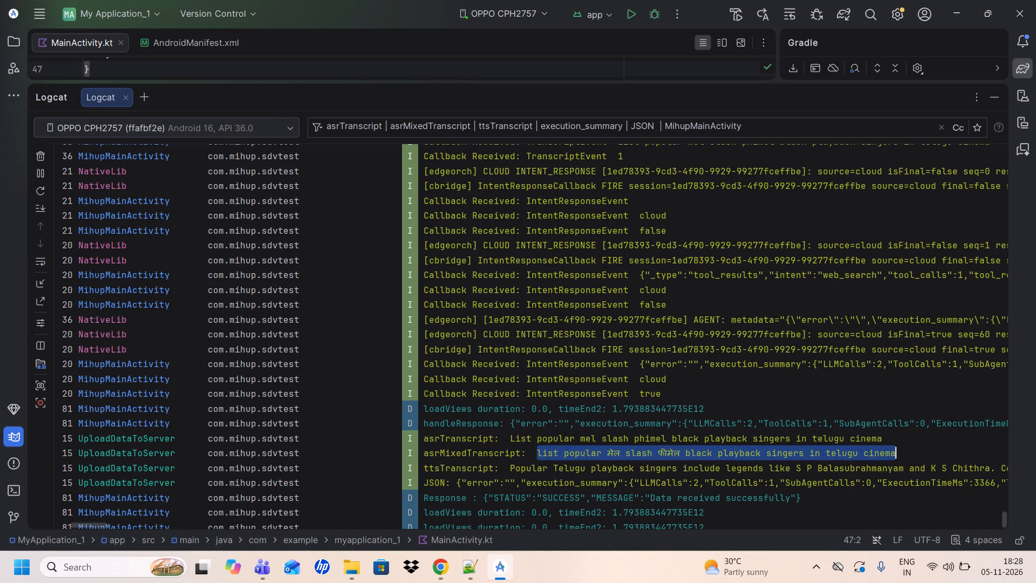
pyautogui.hotkey('ctrl', 'c')
pyautogui.click(452, 567)
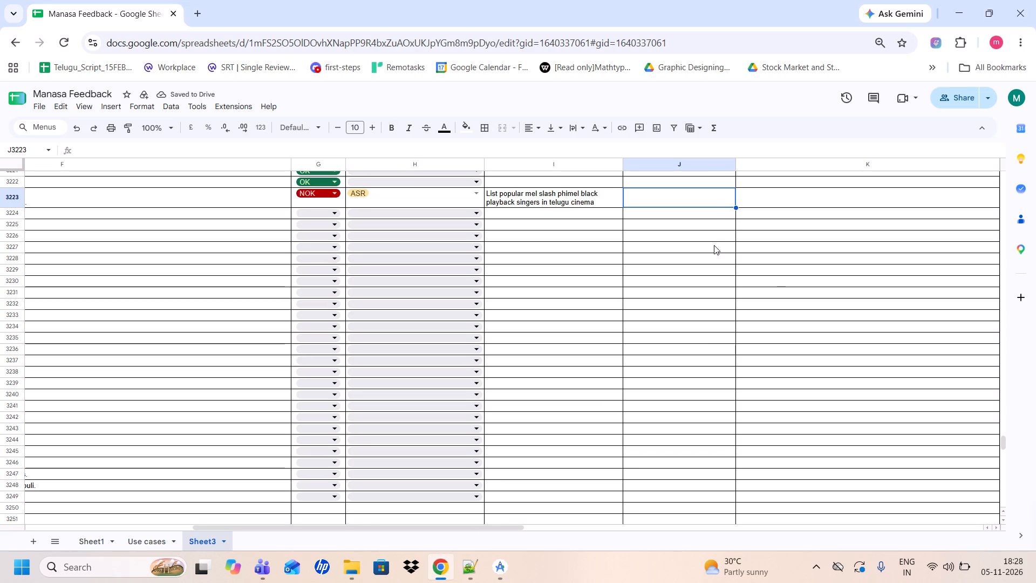
pyautogui.click(714, 209)
pyautogui.doubleClick(715, 204)
pyautogui.hotkey('ctrl', 'v')
pyautogui.moveTo(678, 276); pyautogui.dragTo(678, 282)
# Copy the full JSON log line for the playback singers prompt from Android Studio's Logcat into K3223 of the spreadsheet.
pyautogui.click(498, 570)
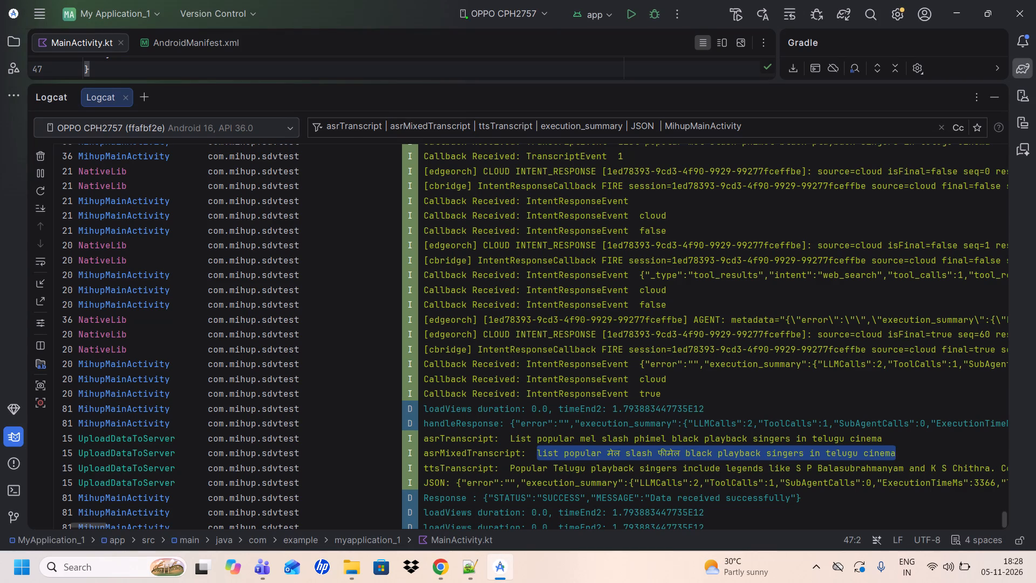
pyautogui.tripleClick(520, 482)
pyautogui.hotkey('ctrl', 'c')
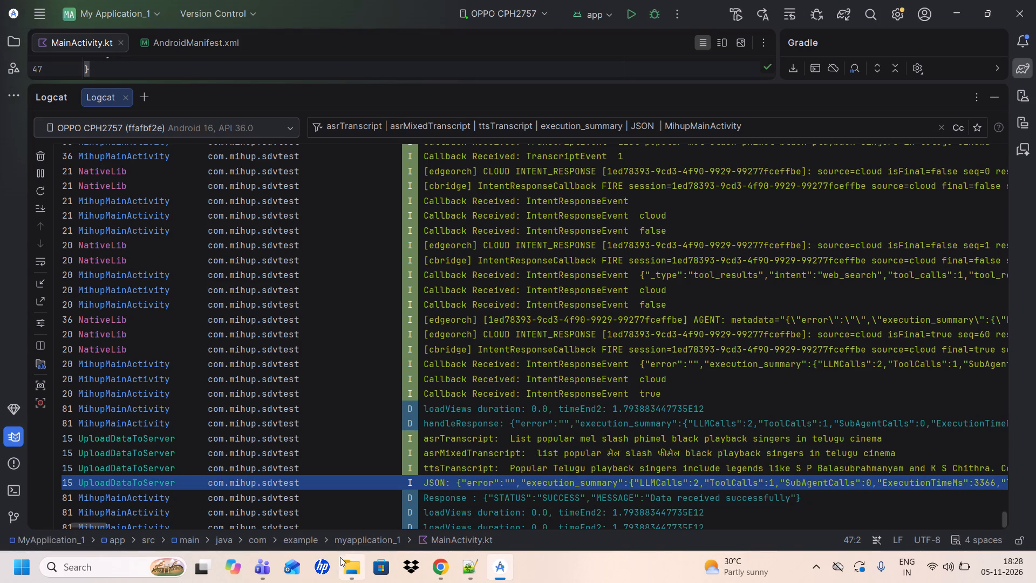
pyautogui.click(440, 566)
pyautogui.doubleClick(810, 206)
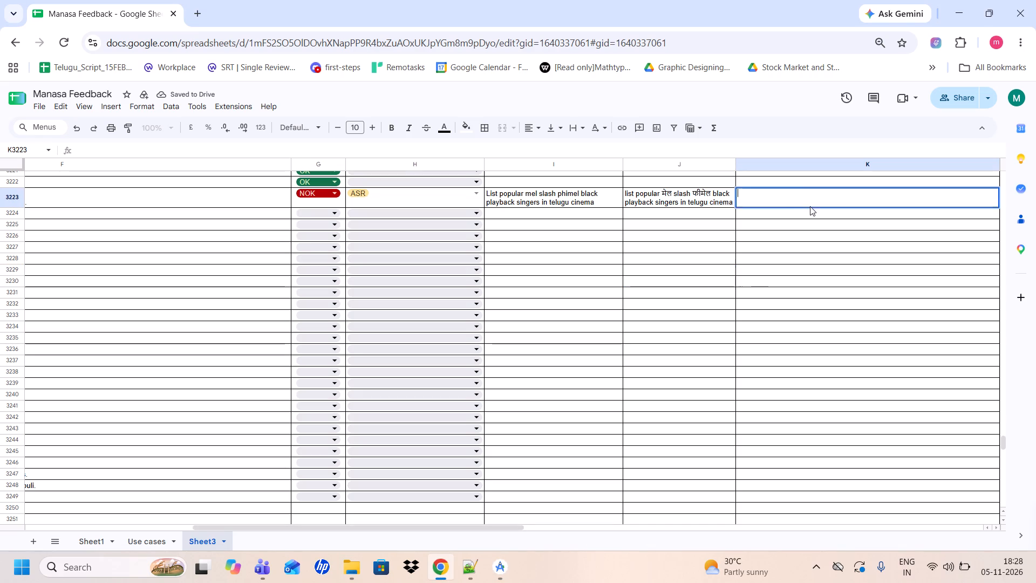
pyautogui.hotkey('ctrl', 'v')
pyautogui.click(634, 310)
# Copy the remark "But responded correctly" from L3177 into L3223 for the playback singers prompt.
pyautogui.click(842, 206)
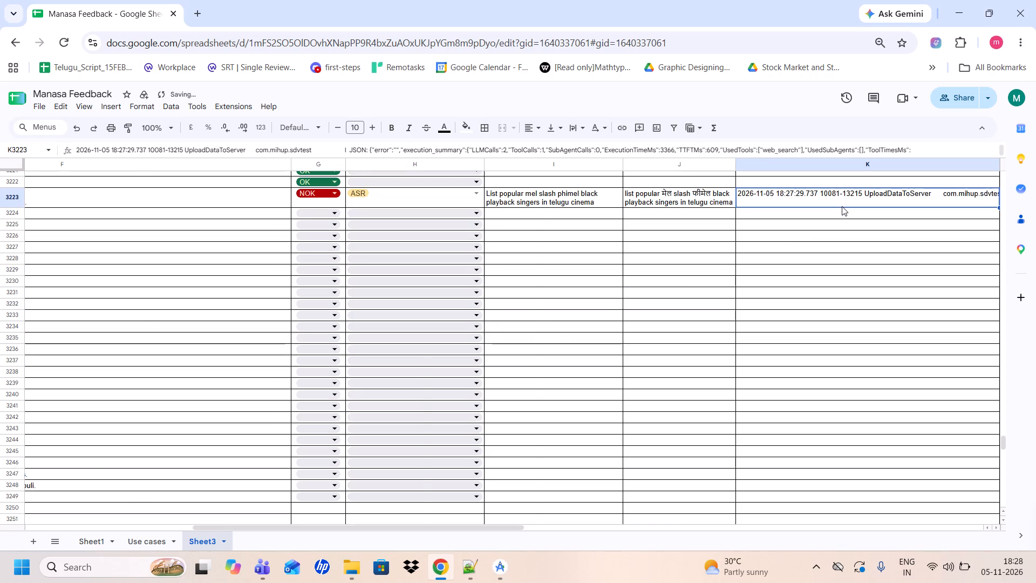
pyautogui.press('Right')
pyautogui.scroll(2, 751, 247)
pyautogui.scroll(7, 838, 267)
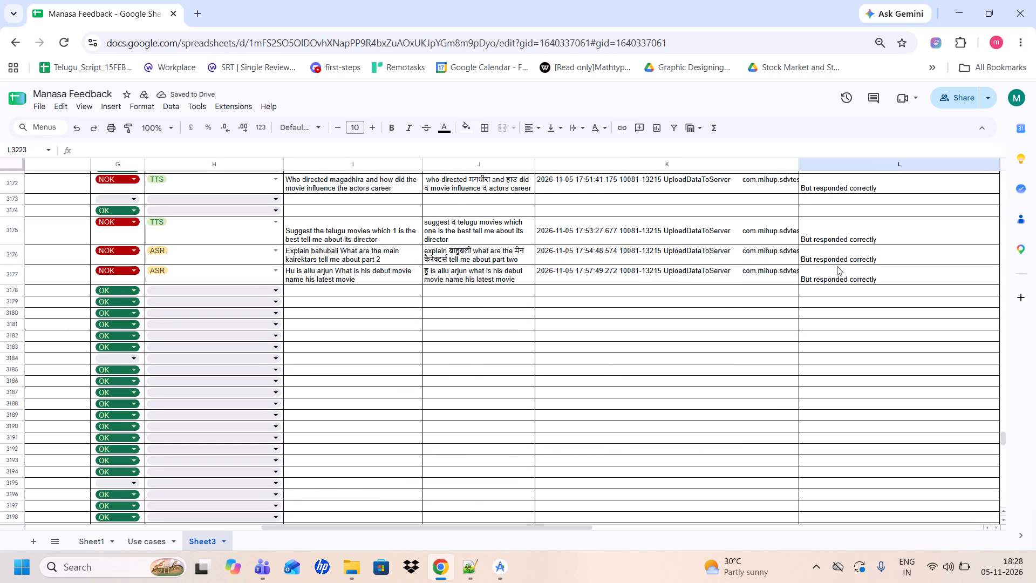
pyautogui.click(846, 274)
pyautogui.hotkey('ctrl', 'c')
pyautogui.hotkey('ctrl', 'c')
pyautogui.scroll(-4, 828, 340)
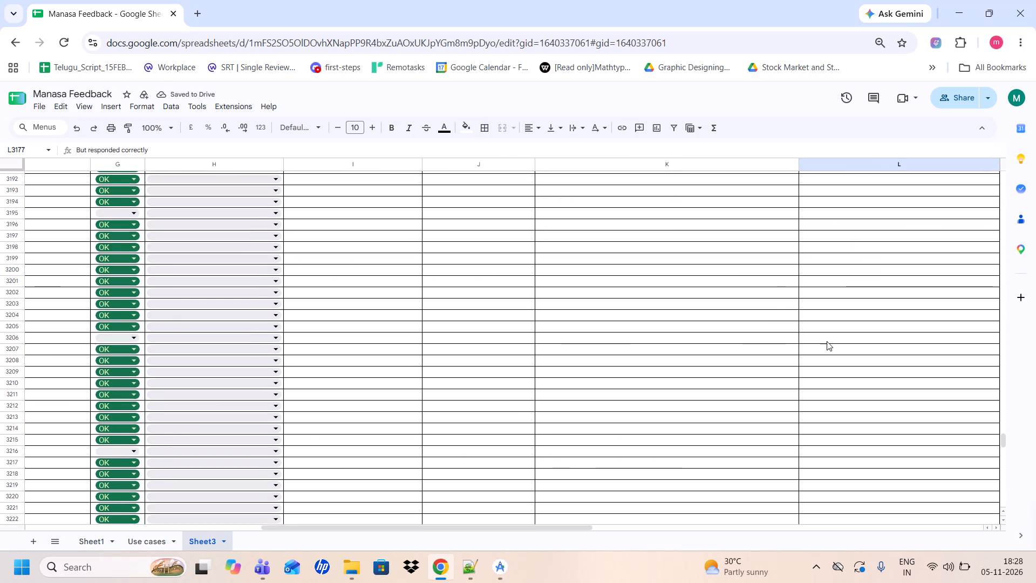
pyautogui.scroll(-3, 853, 414)
pyautogui.click(841, 337)
pyautogui.hotkey('ctrl', 'v')
pyautogui.click(730, 413)
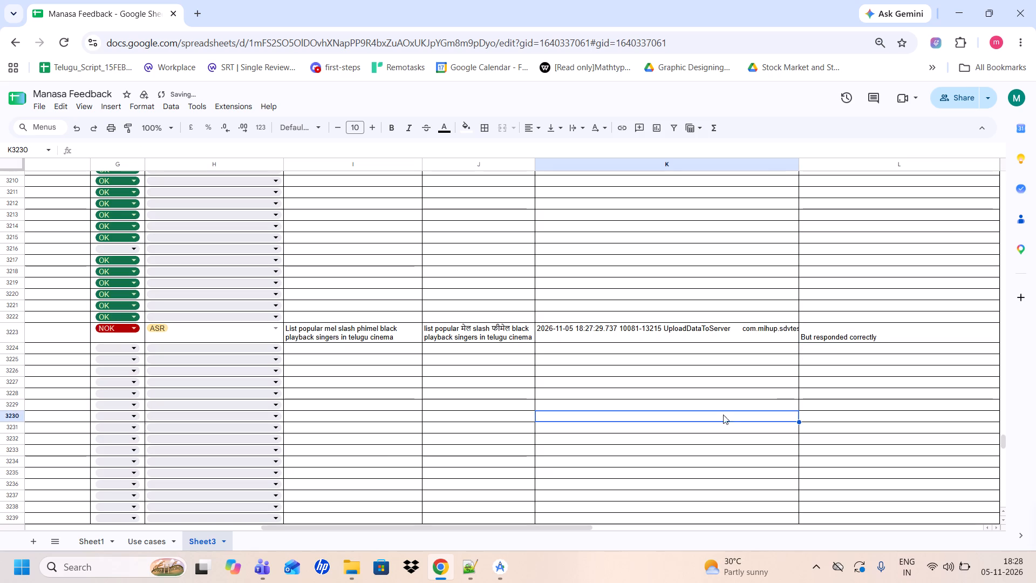
# Set the status to OK in G3224 for the Netflix/Prime Video prompt, and select the prequel/sequel prompt in F3225.
pyautogui.moveTo(528, 526); pyautogui.dragTo(348, 491)
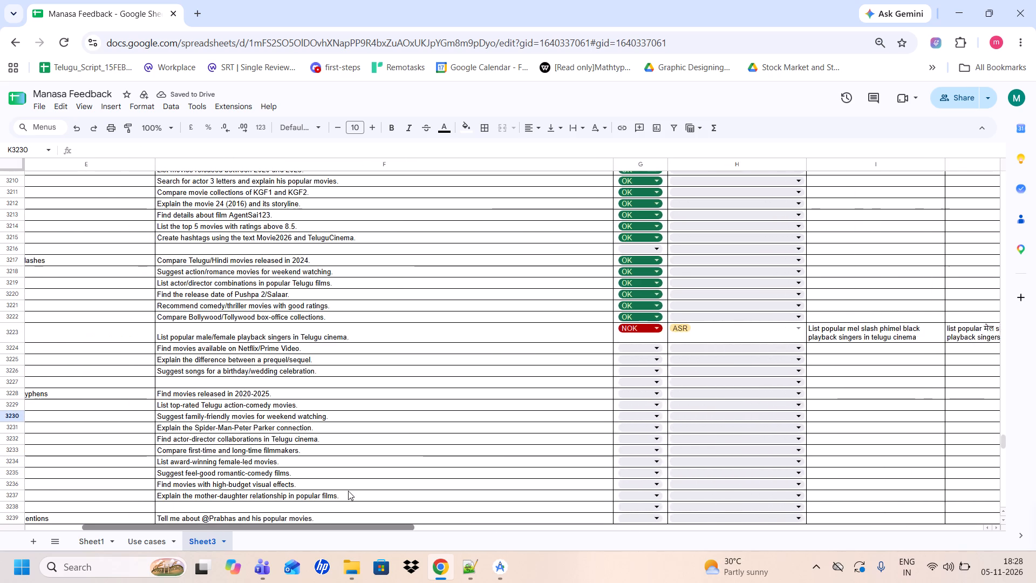
pyautogui.moveTo(348, 491); pyautogui.dragTo(345, 488)
pyautogui.scroll(-1, 487, 339)
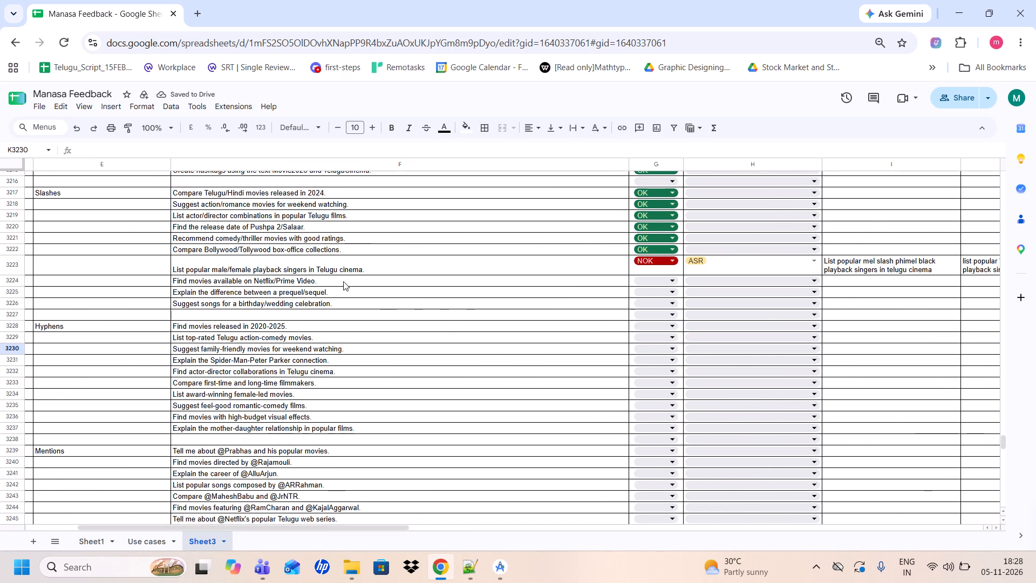
pyautogui.click(343, 285)
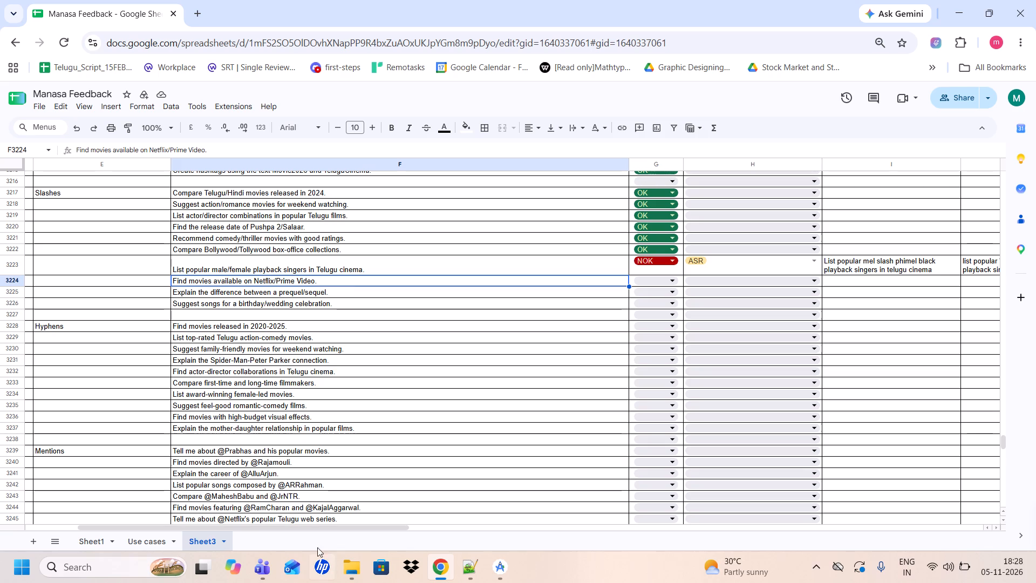
pyautogui.moveTo(324, 530); pyautogui.dragTo(259, 521)
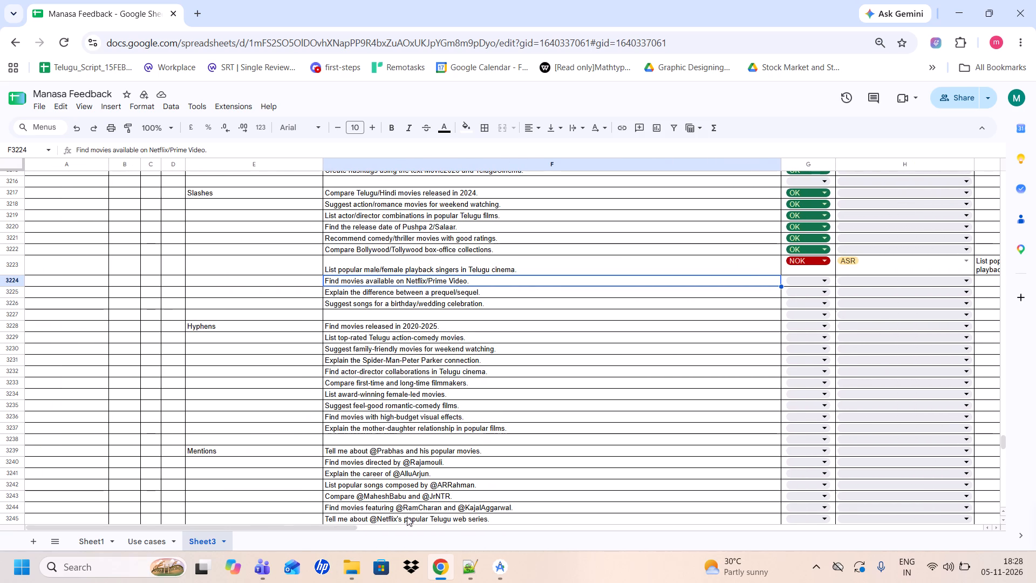
pyautogui.doubleClick(1003, 520)
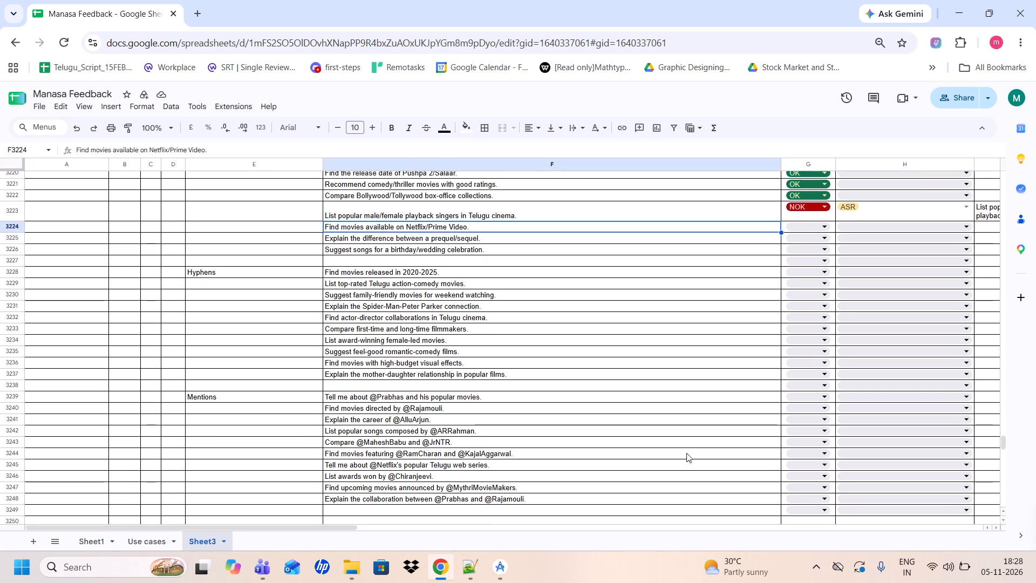
pyautogui.click(819, 228)
pyautogui.click(818, 236)
pyautogui.click(776, 240)
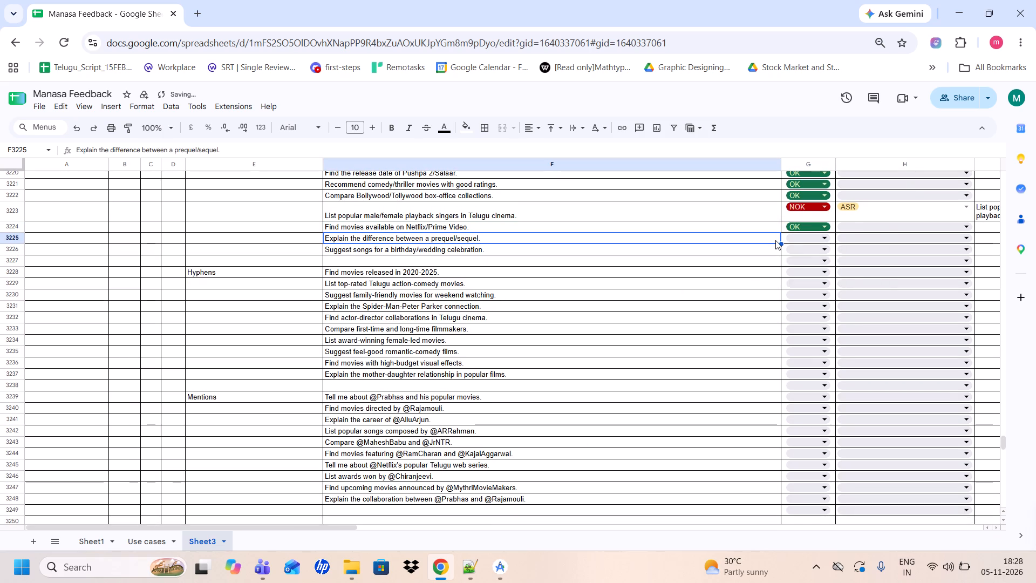
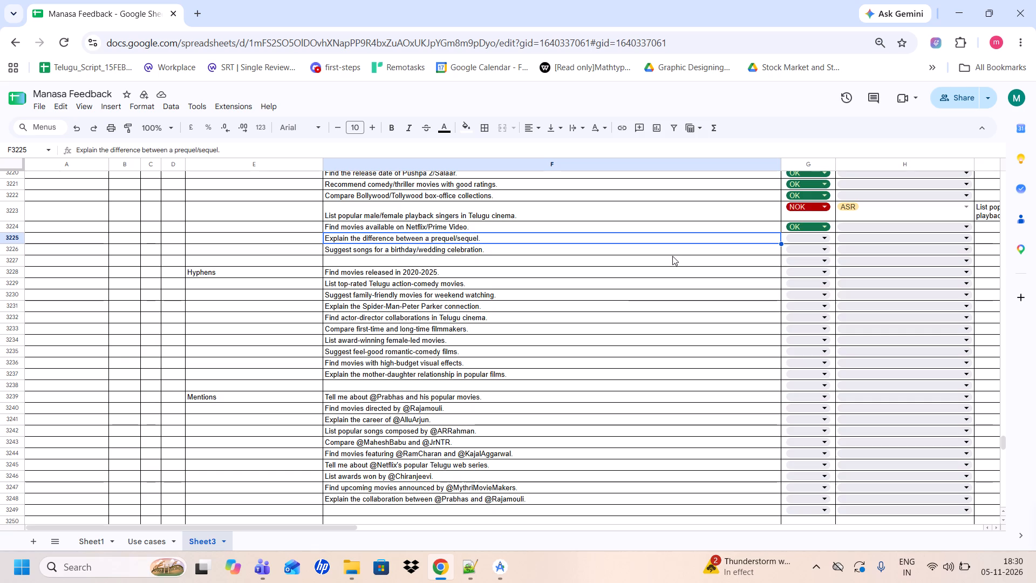
# Set the status to NOK in G3225 and the issue category to ASR in H3225 for the prequel/sequel prompt.
pyautogui.click(827, 241)
pyautogui.click(814, 276)
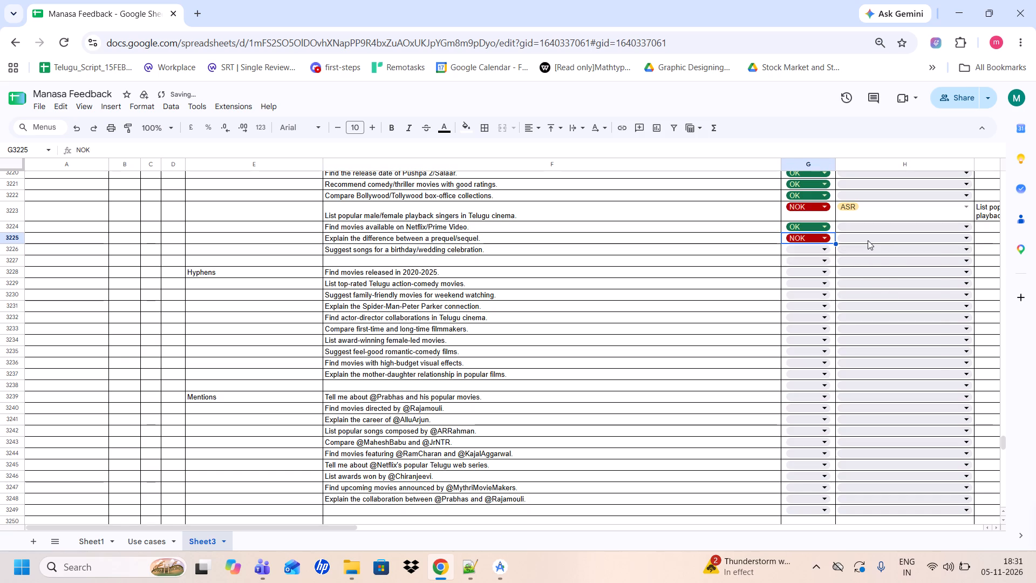
pyautogui.click(868, 240)
pyautogui.click(856, 274)
pyautogui.click(679, 294)
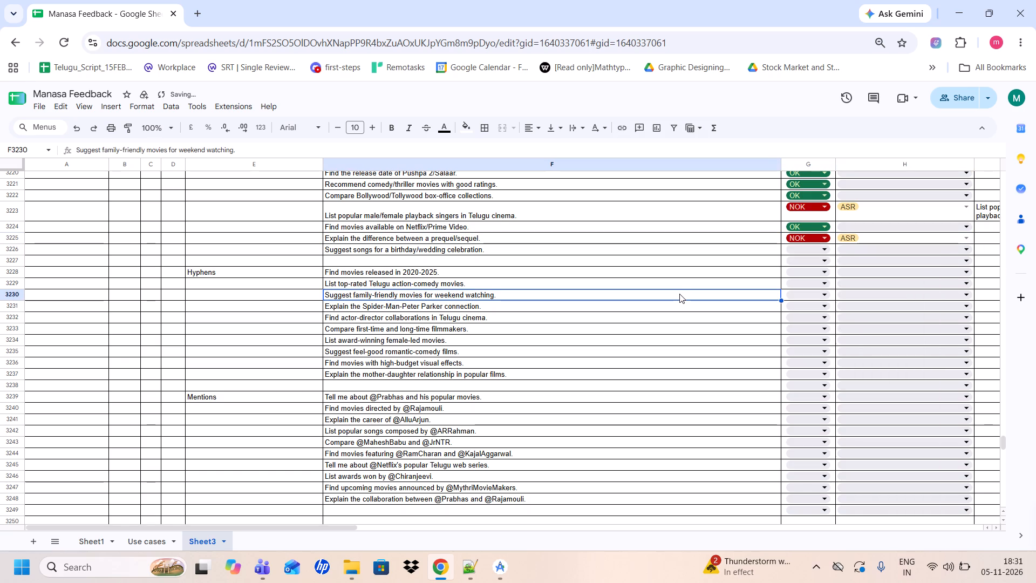
# Copy the transcript "Explain the difference between a prequel slash sql" from Android Studio's Logcat into I3225 of the spreadsheet.
pyautogui.press('Right')
pyautogui.press('Right')
pyautogui.press('Right')
pyautogui.press('Right')
pyautogui.press('Right')
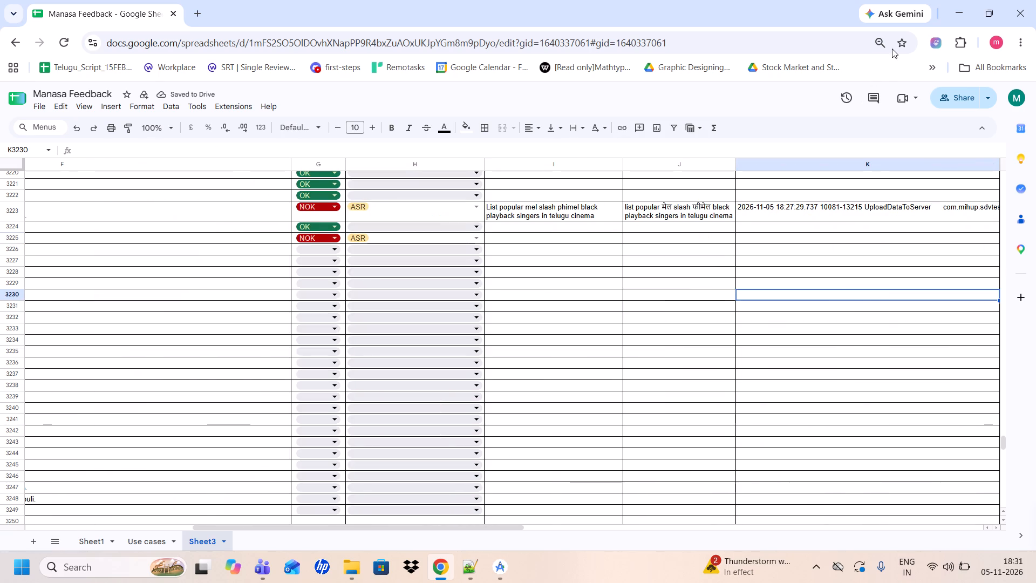
pyautogui.click(502, 571)
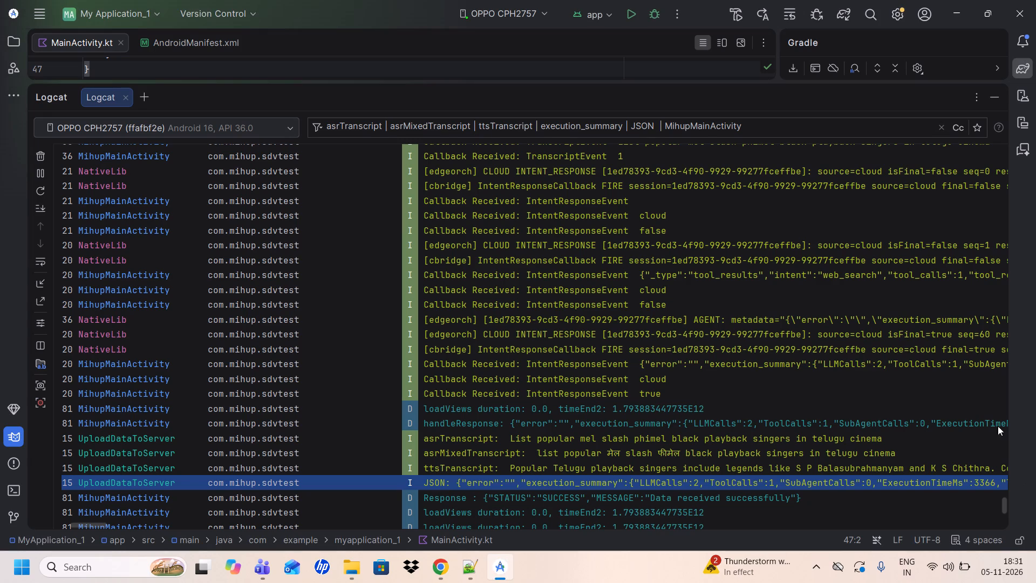
pyautogui.moveTo(1004, 504); pyautogui.dragTo(1006, 521)
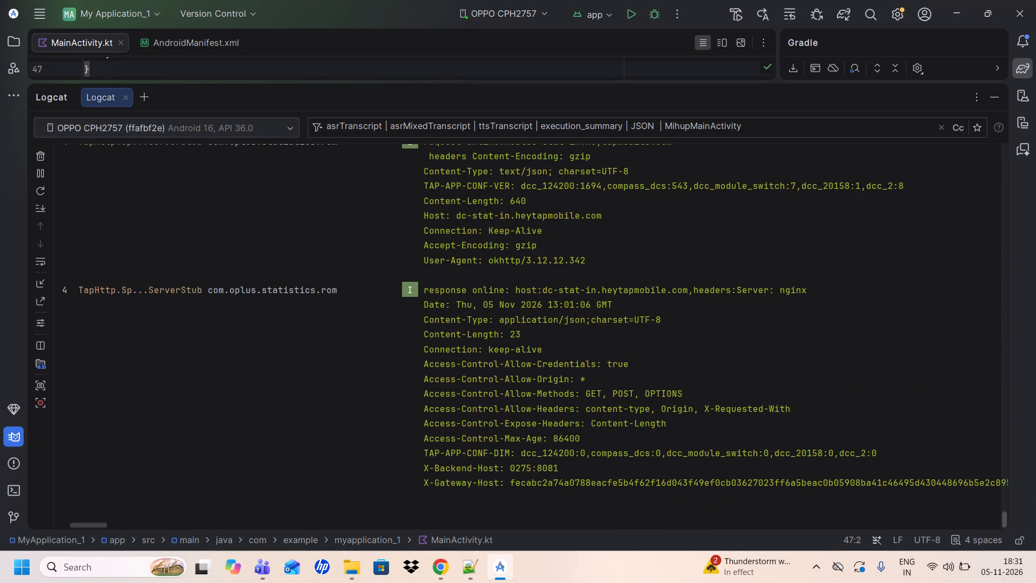
pyautogui.scroll(5, 572, 356)
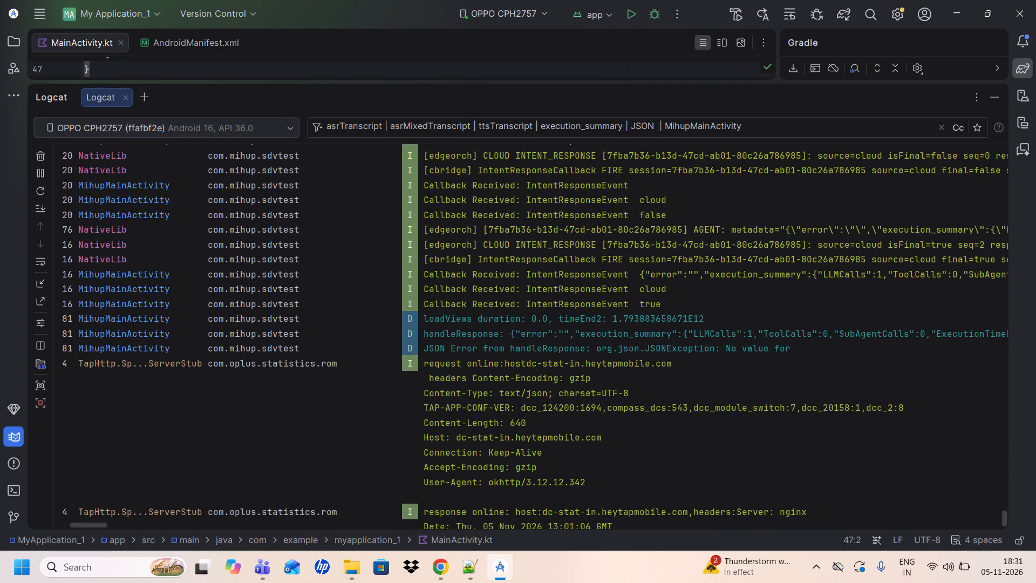
pyautogui.scroll(2, 711, 320)
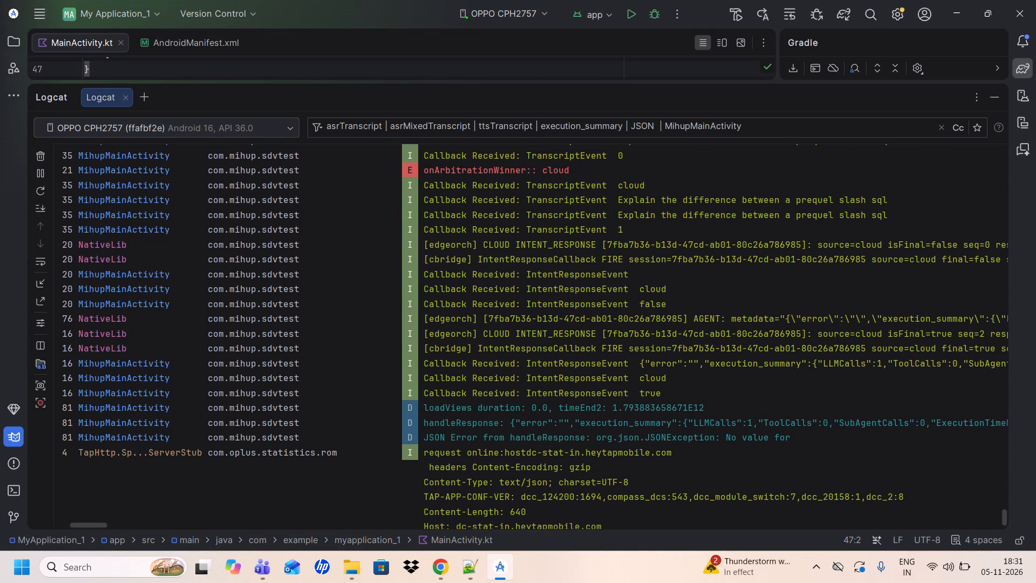
pyautogui.moveTo(612, 200); pyautogui.dragTo(899, 200)
pyautogui.hotkey('ctrl', 'c')
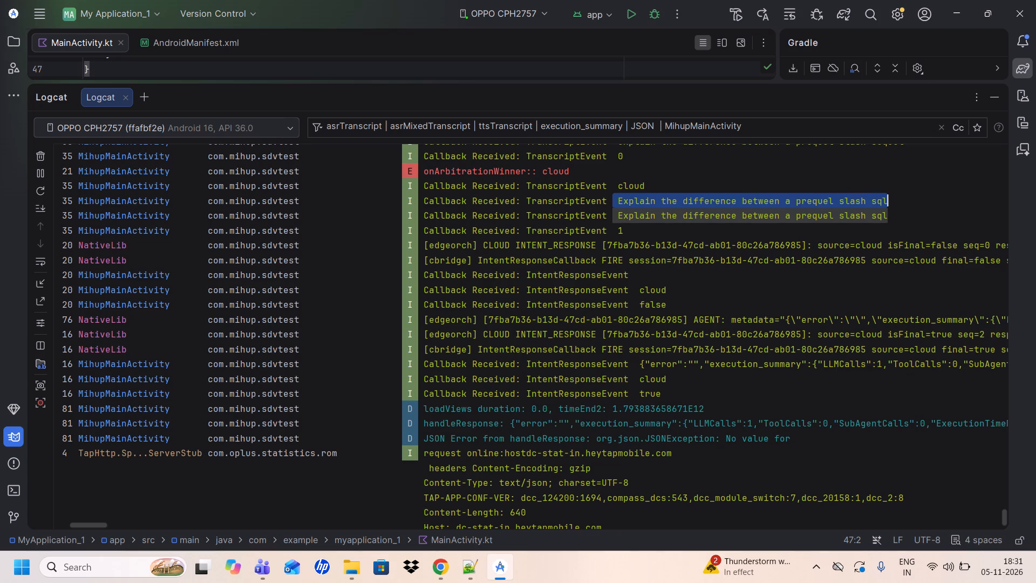
pyautogui.click(446, 560)
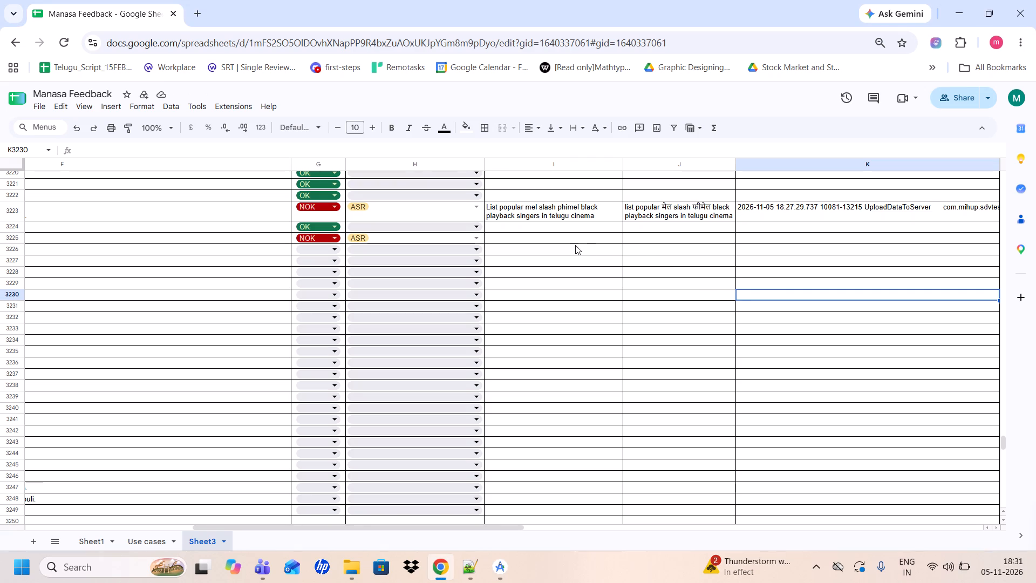
pyautogui.doubleClick(576, 242)
pyautogui.hotkey('ctrl', 'v')
pyautogui.click(576, 299)
# Paste the same prequel/sequel transcript into J3225.
pyautogui.doubleClick(660, 249)
pyautogui.hotkey('ctrl', 'v')
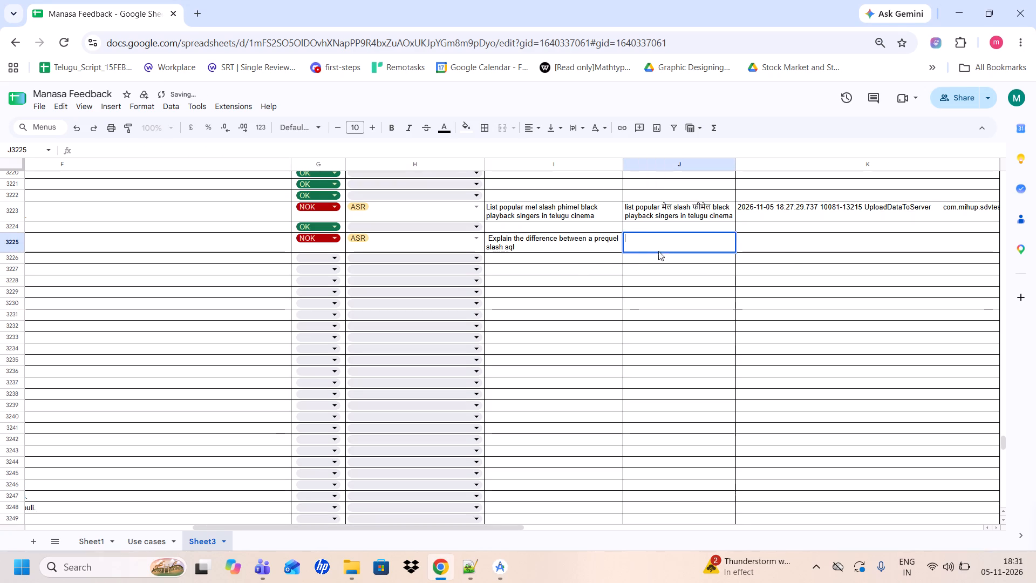
pyautogui.click(611, 308)
# Copy the full handleResponse log line for the prequel/sequel prompt from Android Studio's Logcat into K3225 of the spreadsheet.
pyautogui.click(788, 253)
pyautogui.click(496, 575)
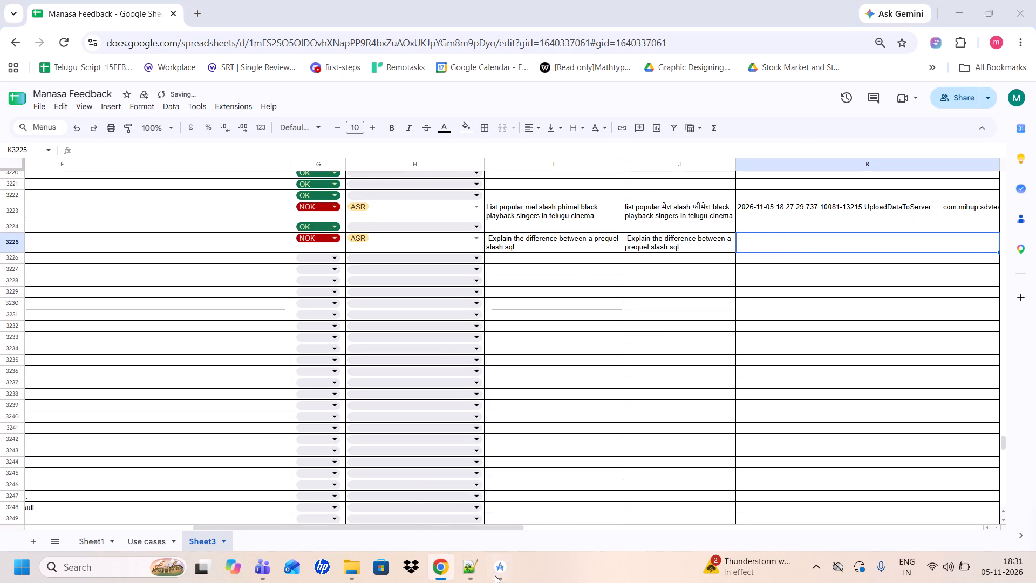
pyautogui.tripleClick(577, 425)
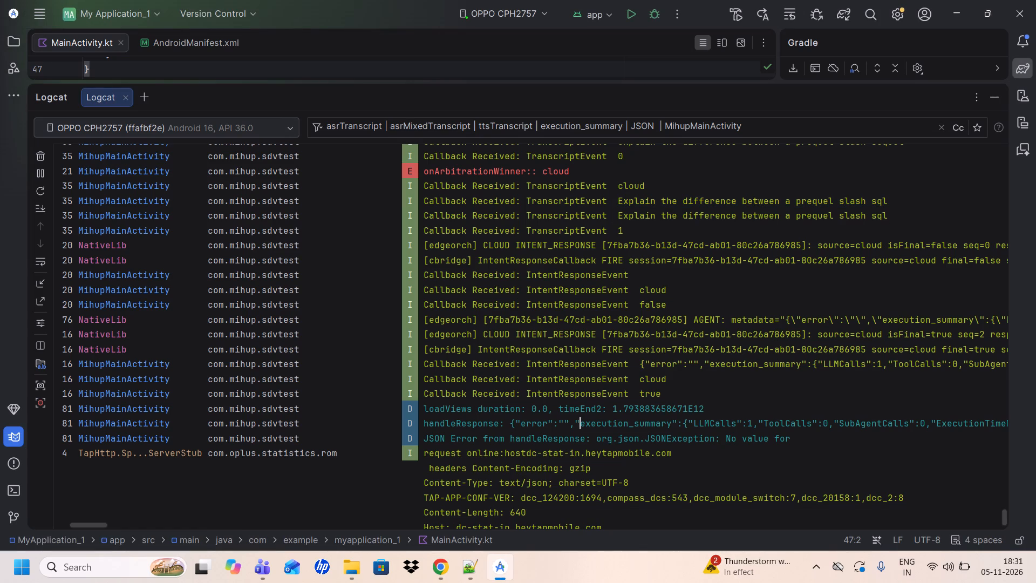
pyautogui.hotkey('ctrl', 'c')
pyautogui.click(433, 567)
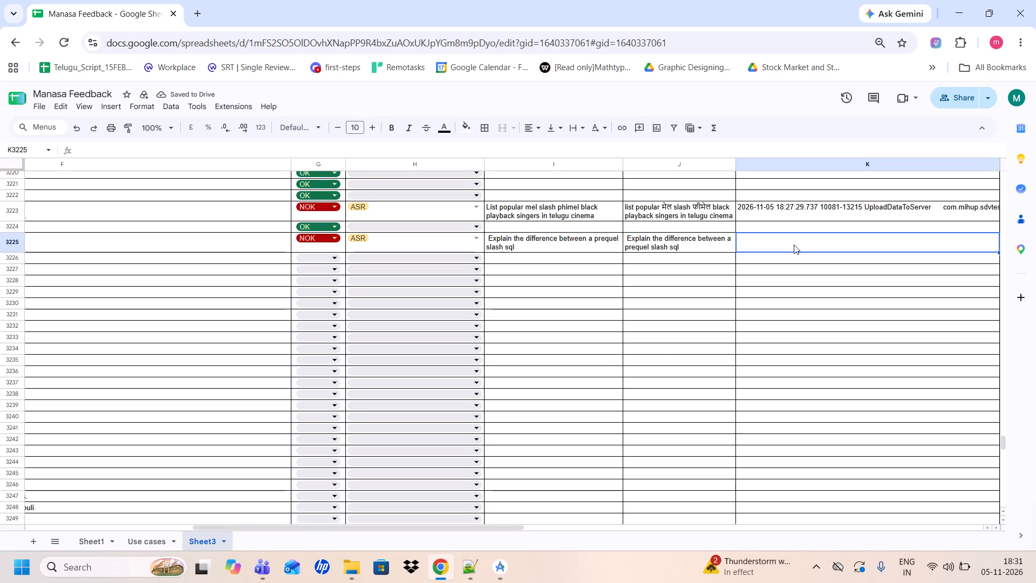
pyautogui.doubleClick(796, 240)
pyautogui.hotkey('ctrl', 'v')
pyautogui.click(699, 310)
# Copy the remark "But responded correctly" from L3223 into L3225 for the prequel/sequel prompt.
pyautogui.click(812, 250)
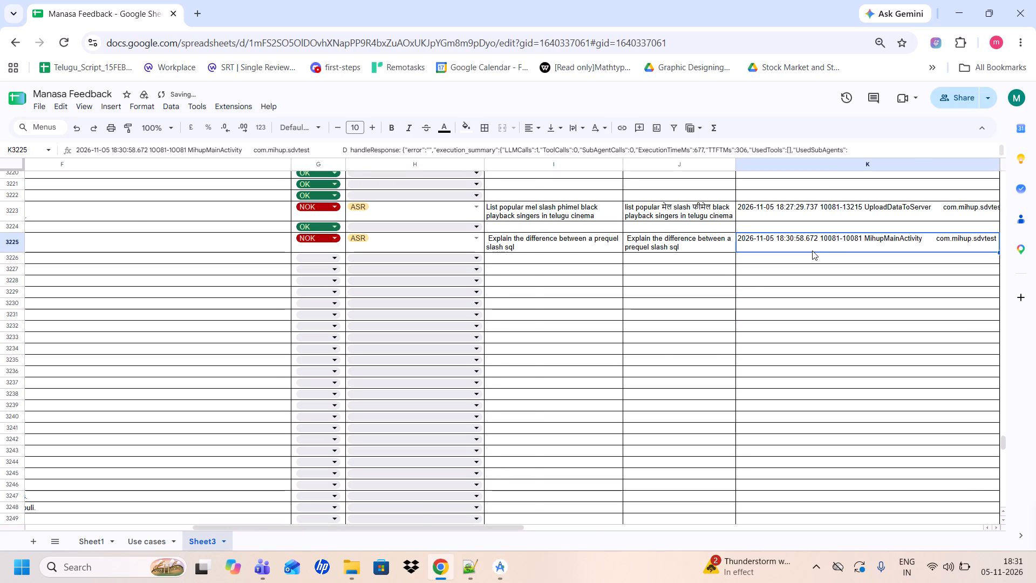
pyautogui.press('Right')
pyautogui.click(863, 216)
pyautogui.hotkey('ctrl', 'c')
pyautogui.click(844, 242)
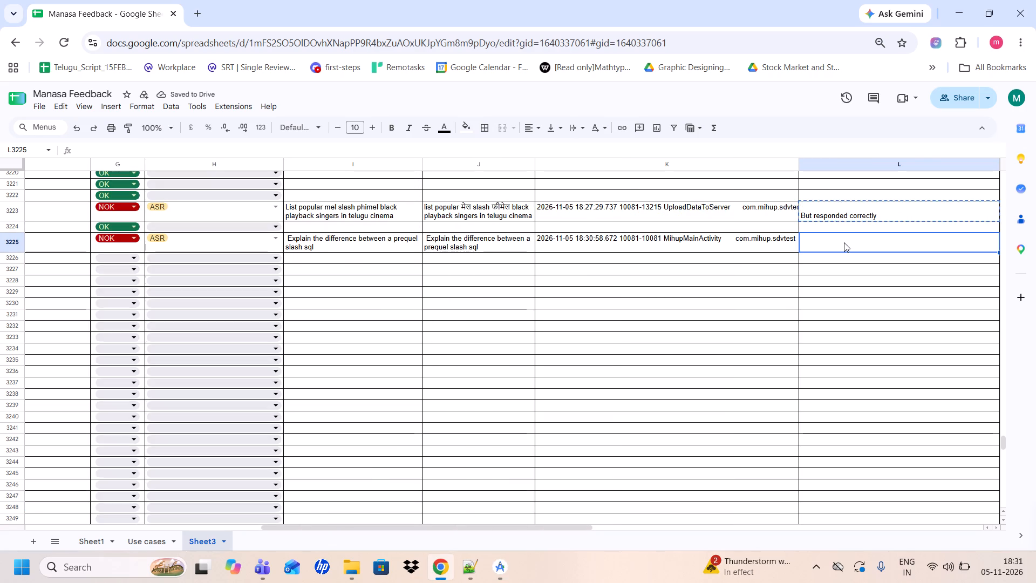
pyautogui.hotkey('ctrl', 'v')
pyautogui.click(674, 323)
# Select the birthday/wedding celebration songs prompt in F3226 as the next one to test.
pyautogui.click(544, 531)
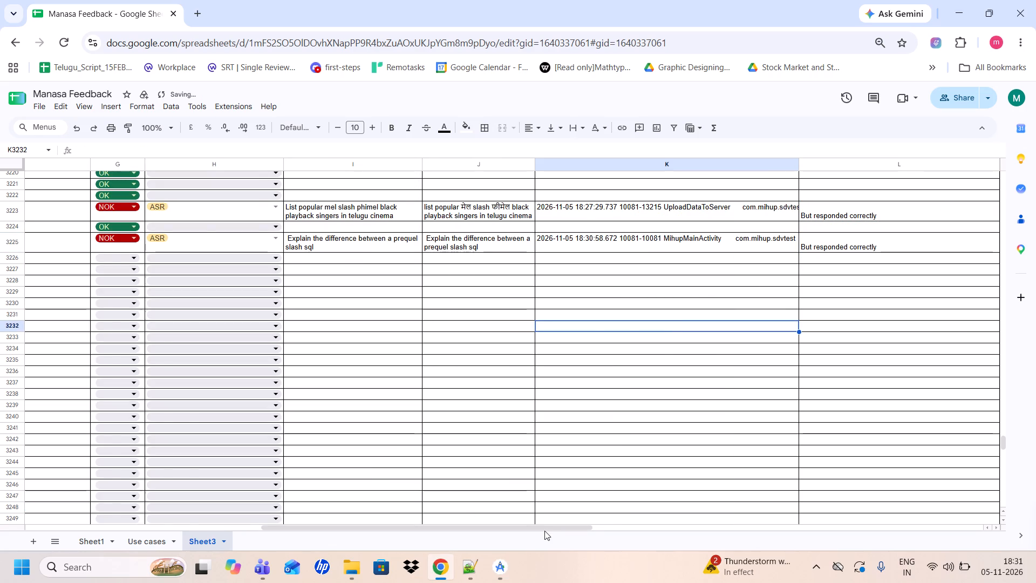
pyautogui.moveTo(547, 528); pyautogui.dragTo(360, 486)
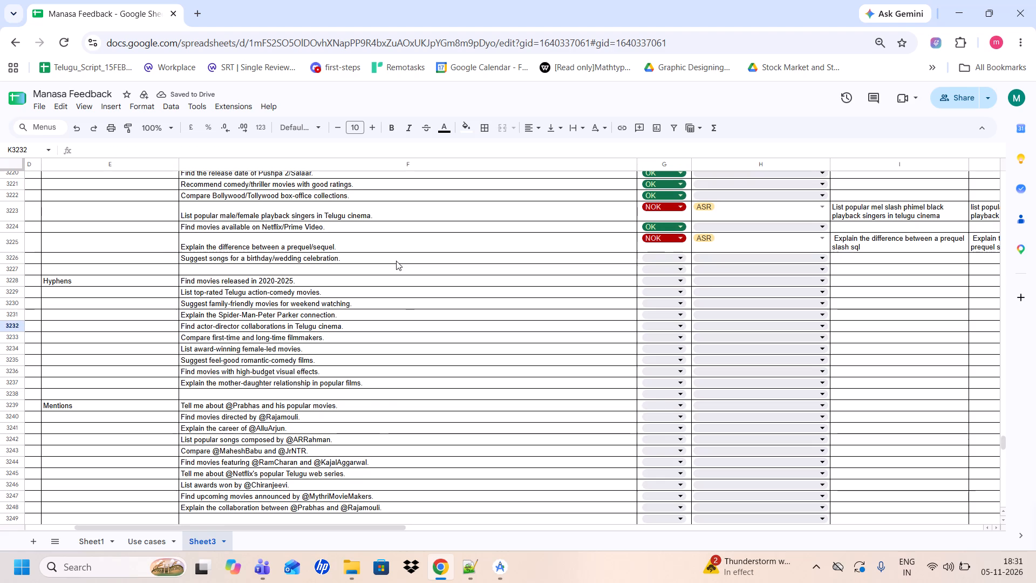
pyautogui.click(396, 261)
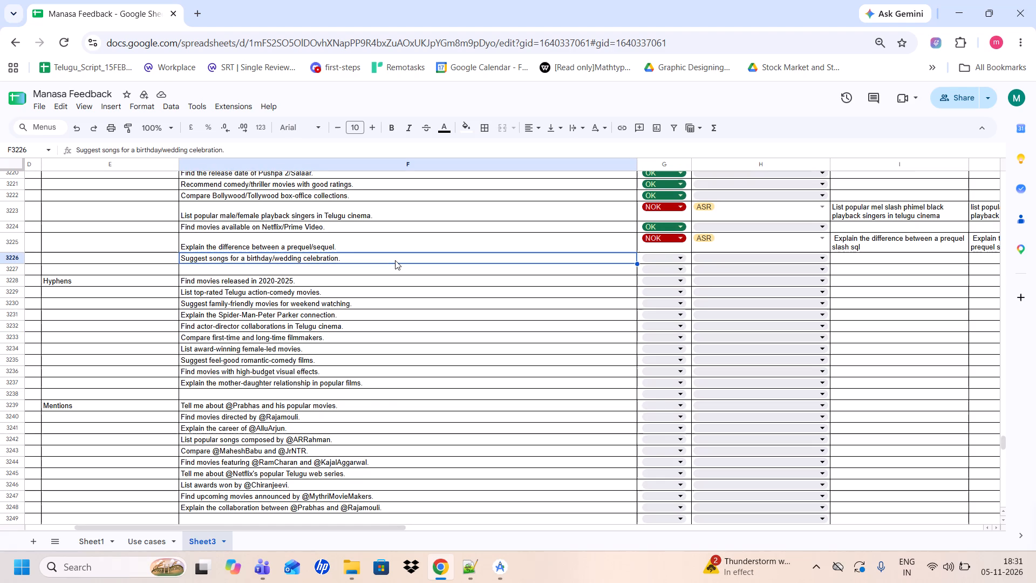
pyautogui.moveTo(270, 525); pyautogui.dragTo(208, 519)
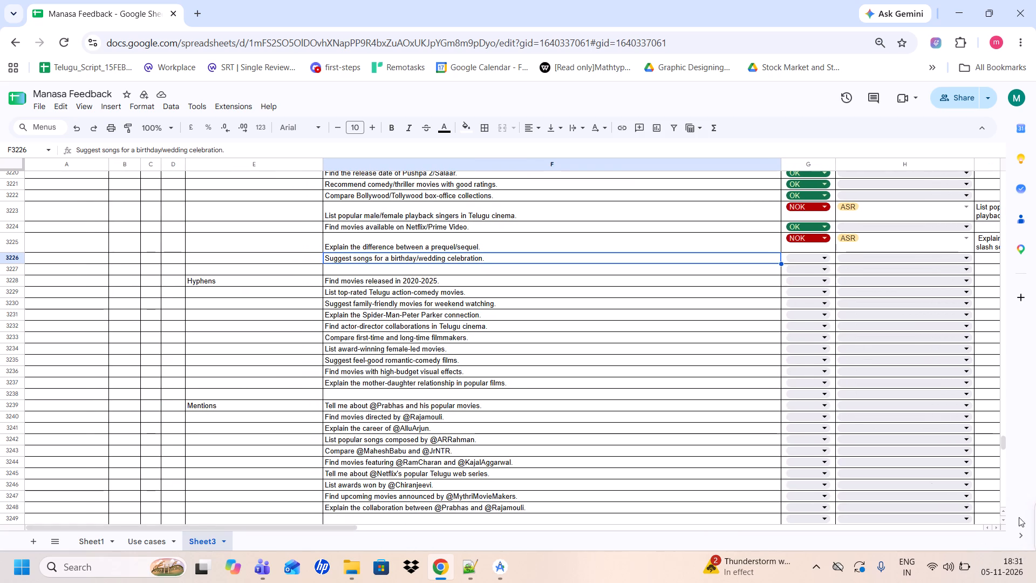
pyautogui.doubleClick(1003, 523)
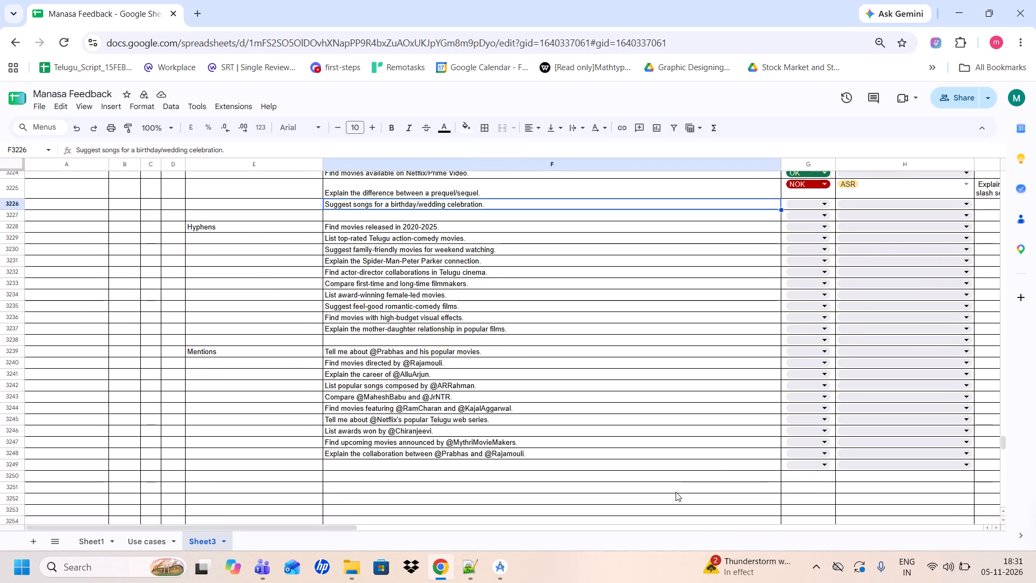
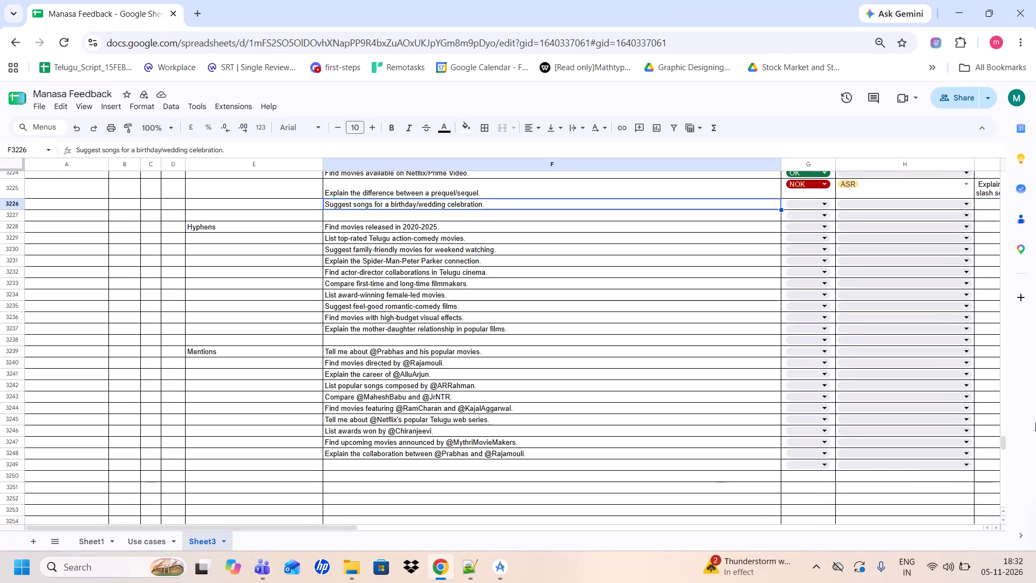
# Set the status in G3226 to OK for the birthday/wedding celebration songs prompt.
pyautogui.click(809, 207)
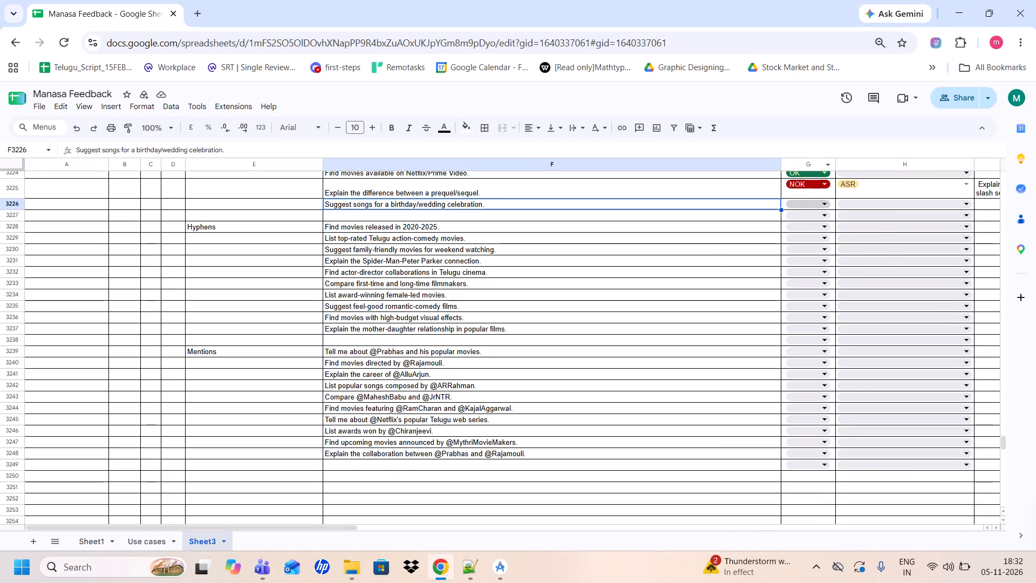
pyautogui.click(809, 223)
# Select the first Hyphens prompt, "Find movies released in 2020-2025.", in F3228 as the next one to test.
pyautogui.click(489, 232)
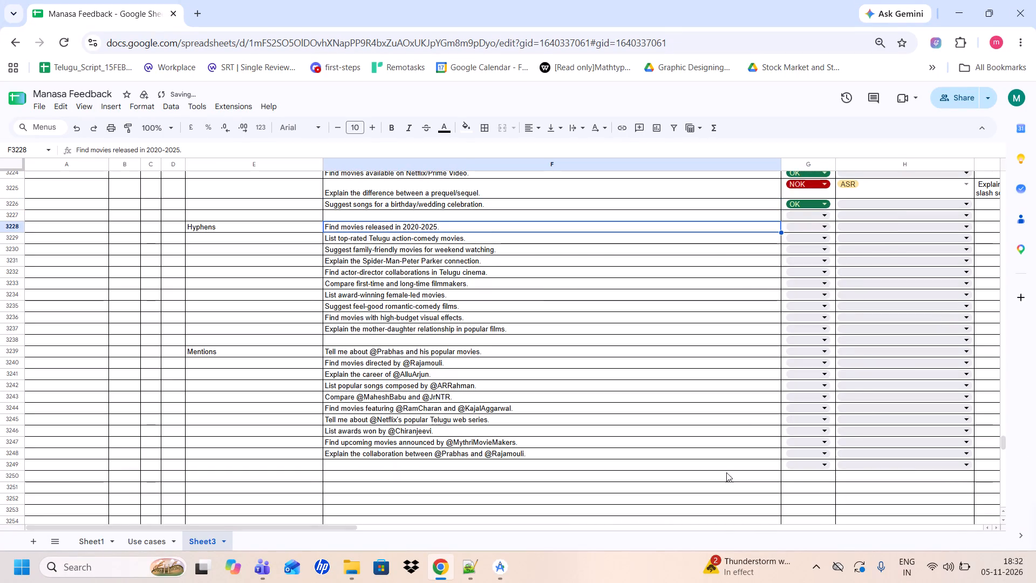
pyautogui.moveTo(353, 526); pyautogui.dragTo(369, 526)
pyautogui.doubleClick(1003, 521)
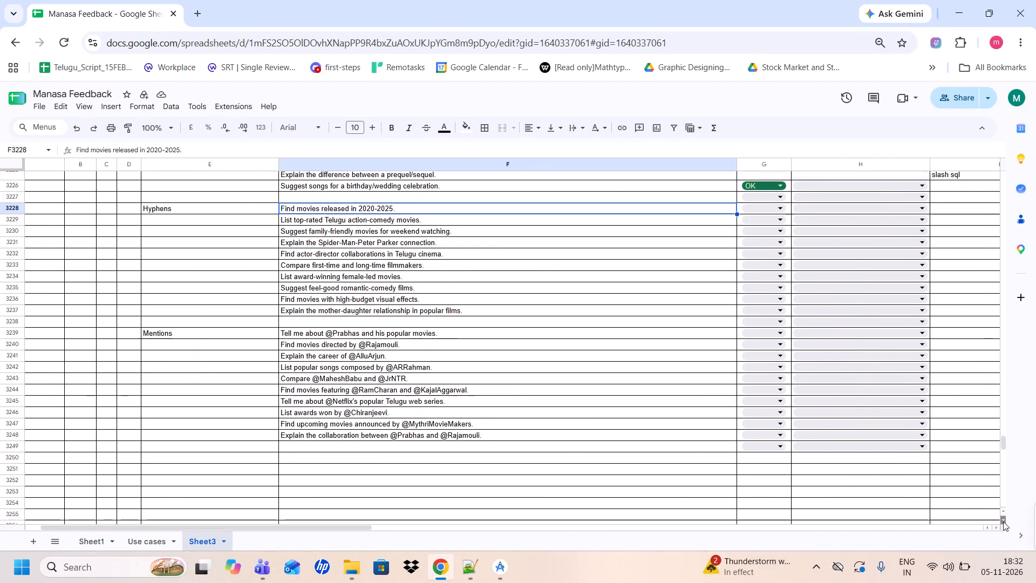
pyautogui.scroll(1, 808, 455)
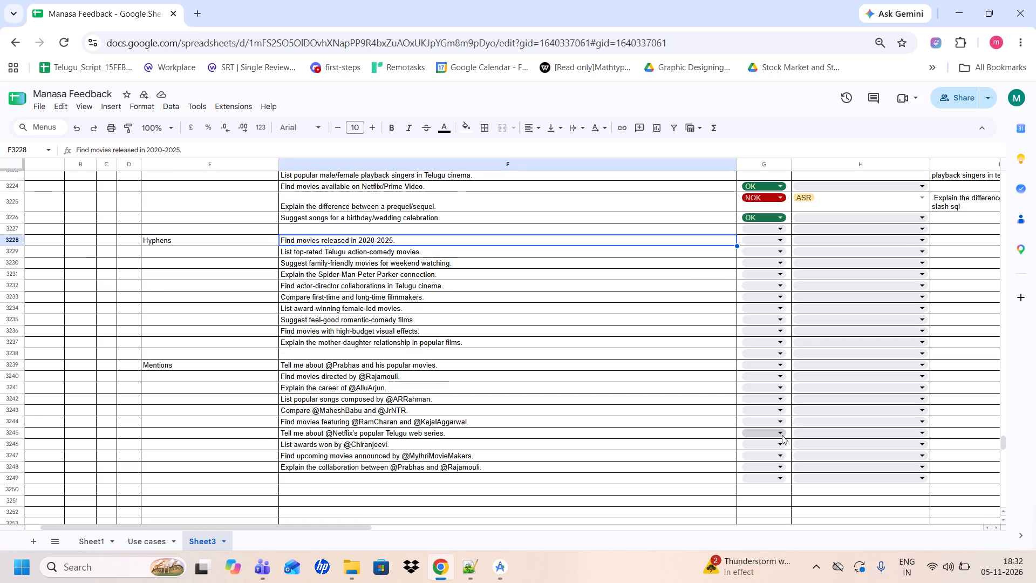
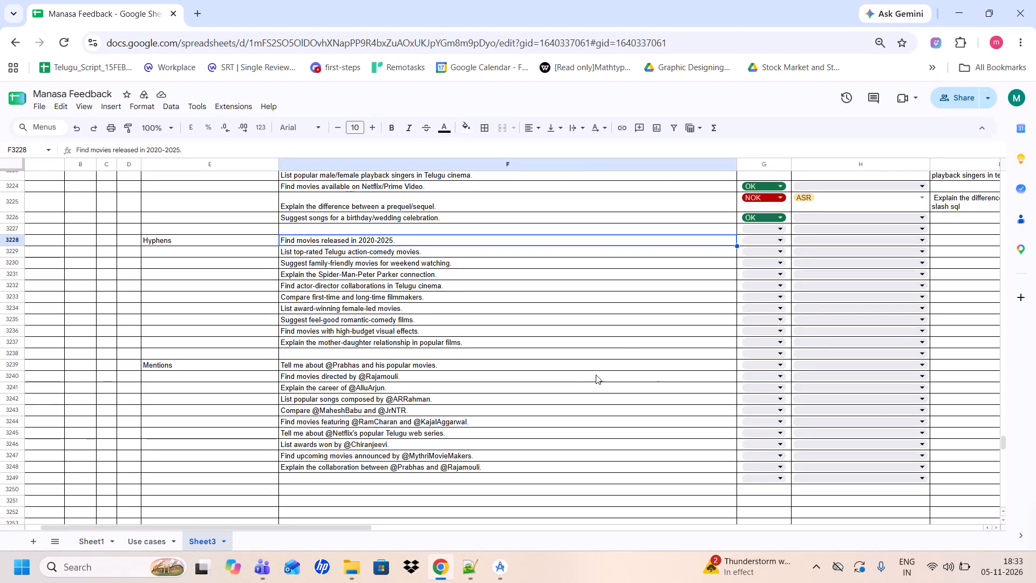
# Set the statuses in G3228, G3229 and G3230 to OK for the first three Hyphens prompts.
pyautogui.click(781, 240)
pyautogui.click(772, 256)
pyautogui.click(721, 252)
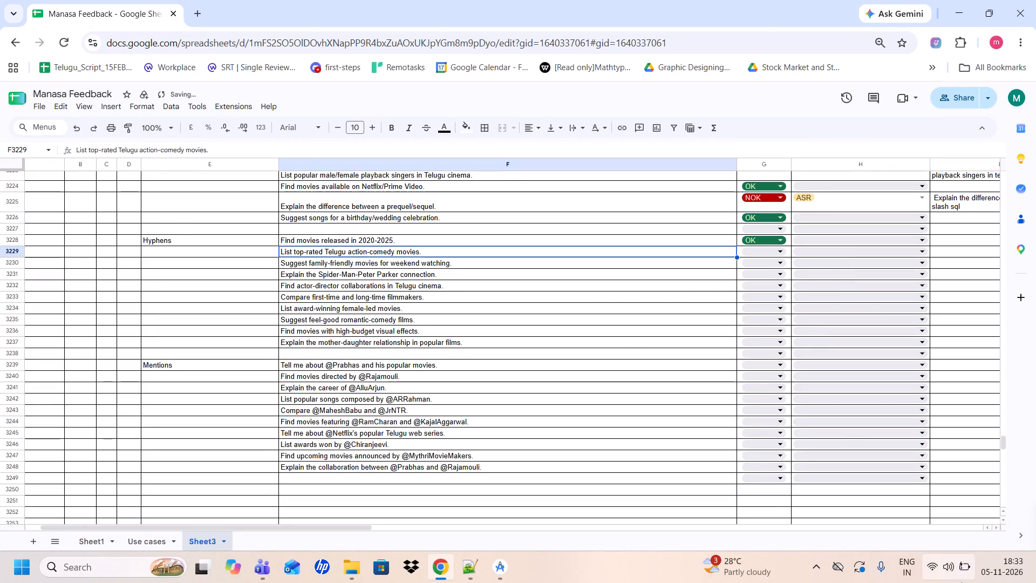
pyautogui.click(1003, 520)
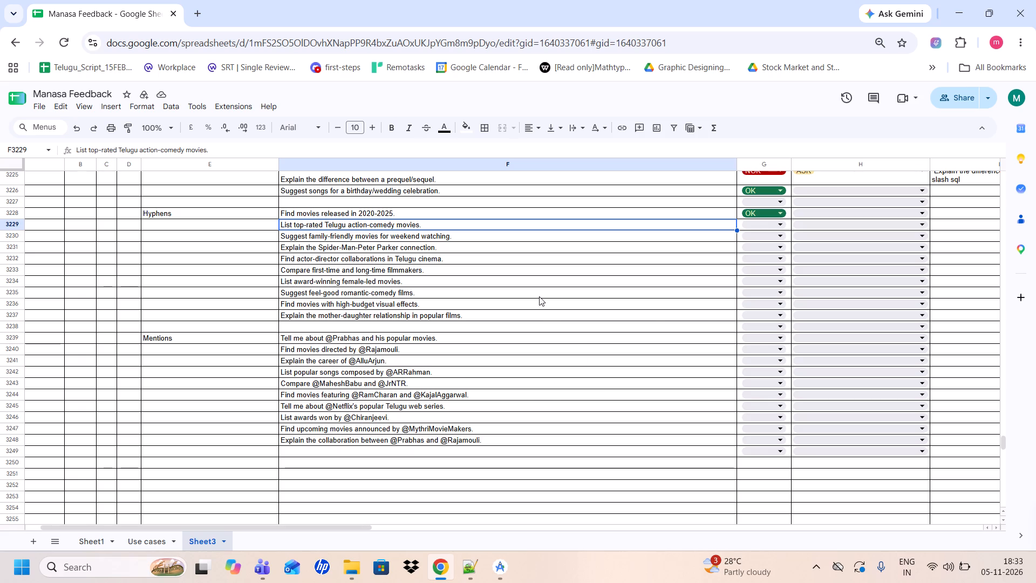
pyautogui.click(759, 228)
pyautogui.click(759, 238)
pyautogui.click(716, 235)
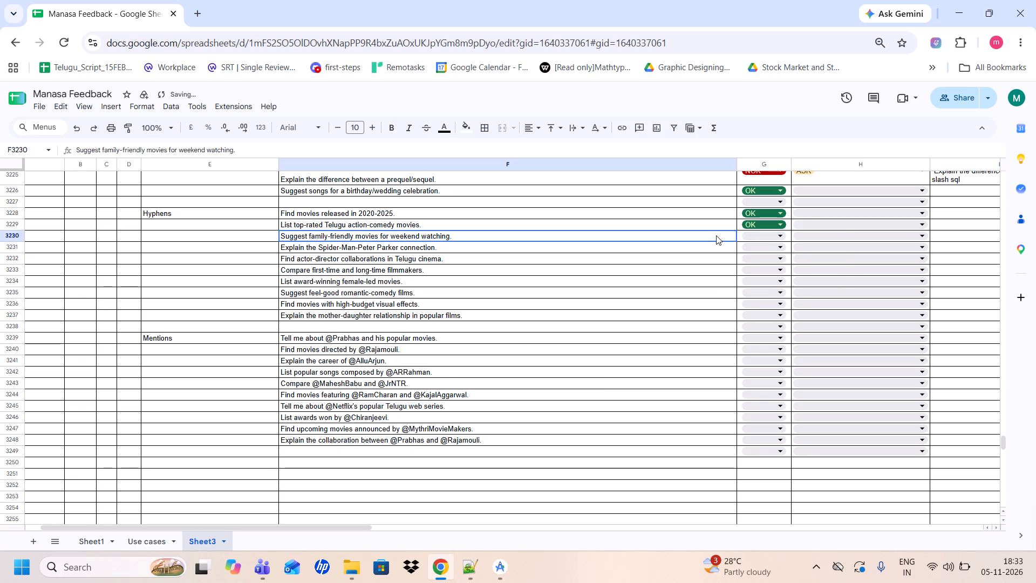
pyautogui.click(1004, 522)
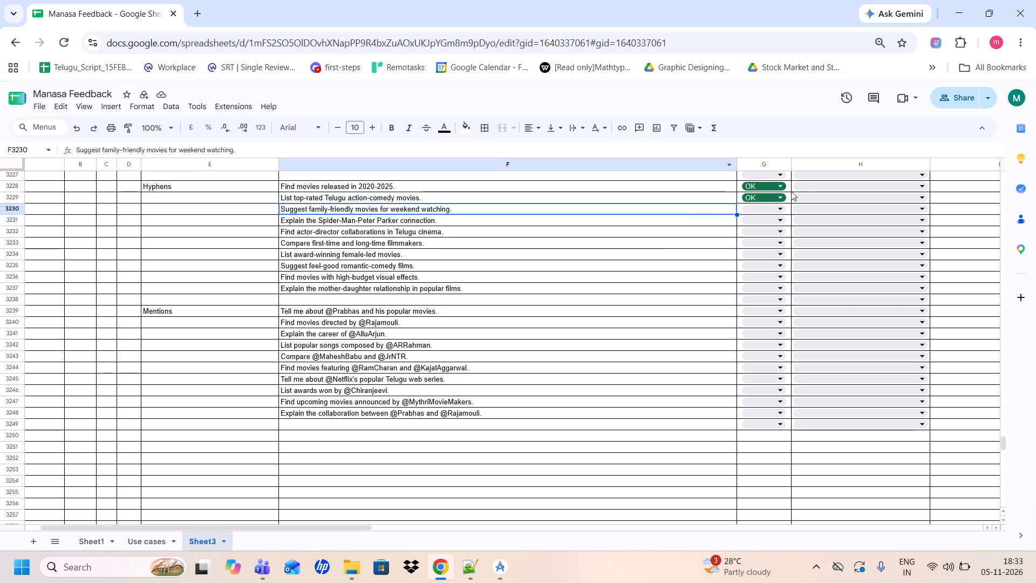
pyautogui.click(774, 208)
pyautogui.click(769, 220)
# Set the statuses in G3231 and G3232 to OK for the Spider-Man-Peter Parker and actor-director collaborations prompts.
pyautogui.click(723, 224)
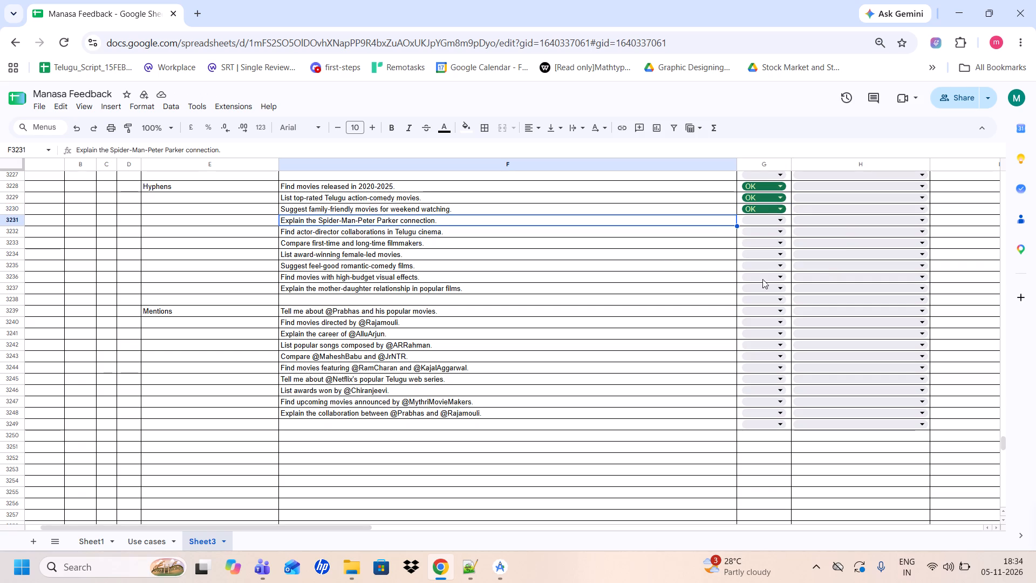
pyautogui.click(1003, 519)
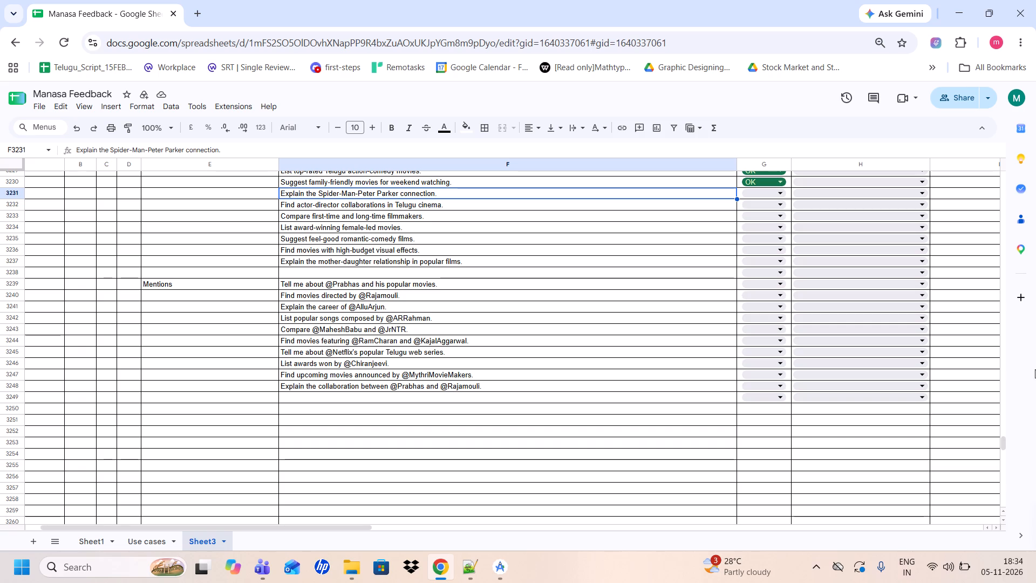
pyautogui.click(775, 194)
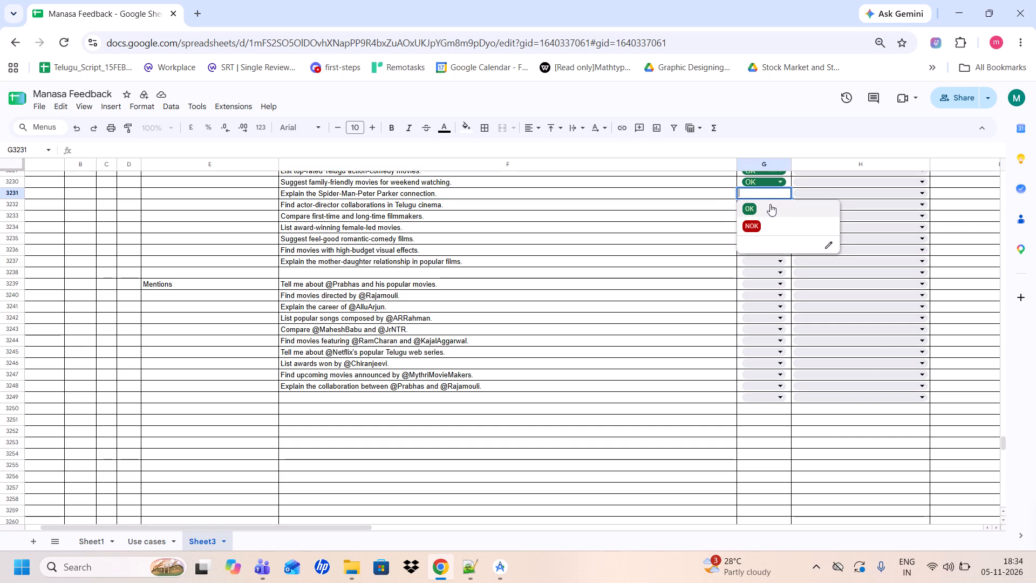
pyautogui.click(770, 204)
pyautogui.click(713, 207)
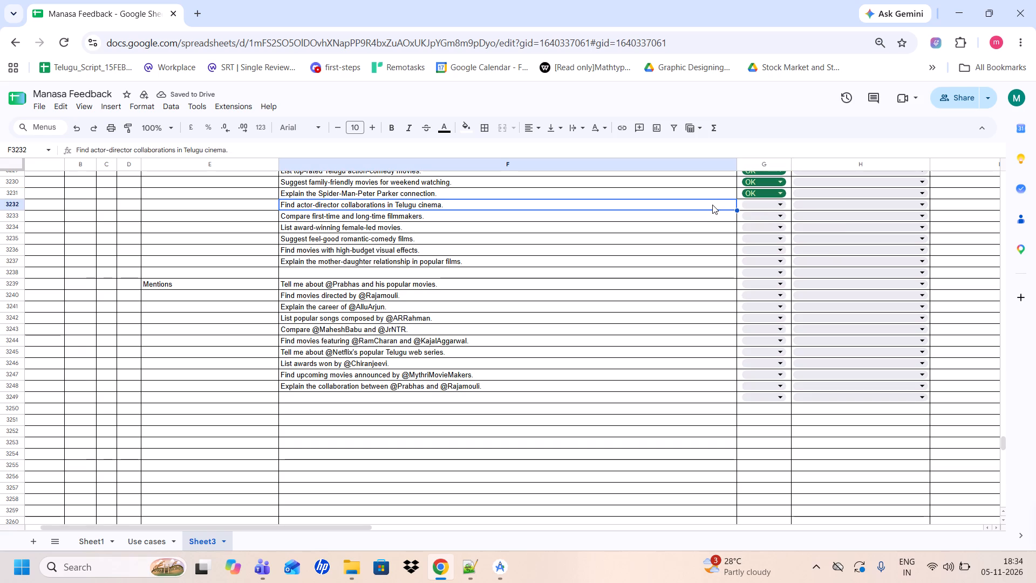
pyautogui.scroll(2, 612, 273)
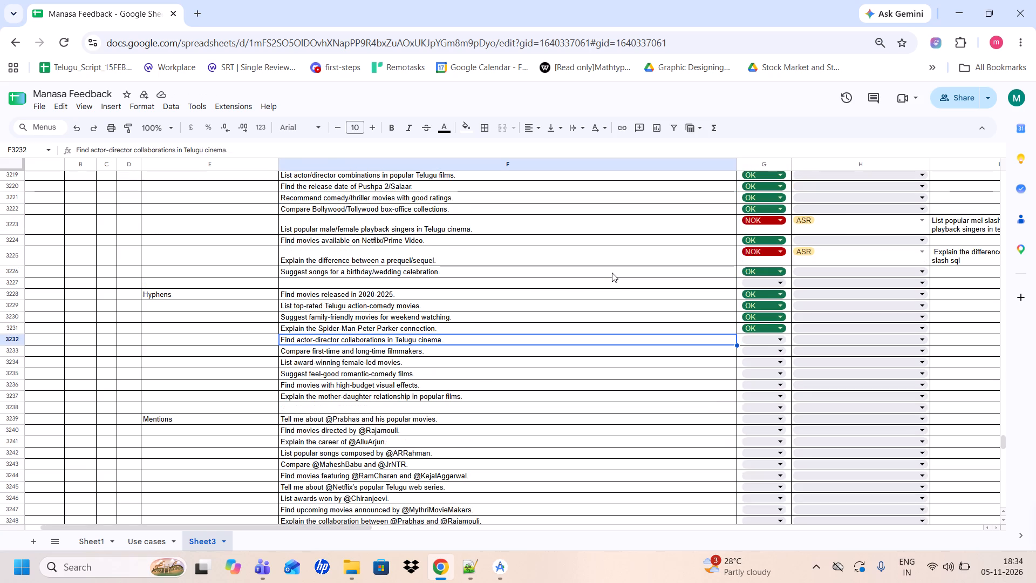
pyautogui.scroll(-1, 464, 370)
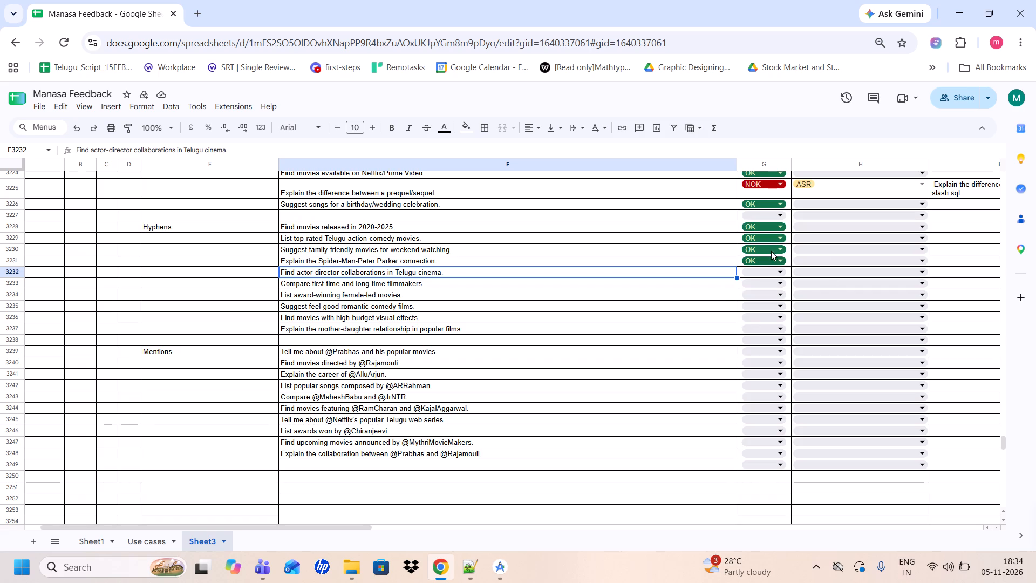
pyautogui.click(750, 273)
pyautogui.click(755, 290)
# Select the Hyphens prompt "Compare first-time and long-time filmmakers." in F3233 as the next one to test.
pyautogui.click(717, 284)
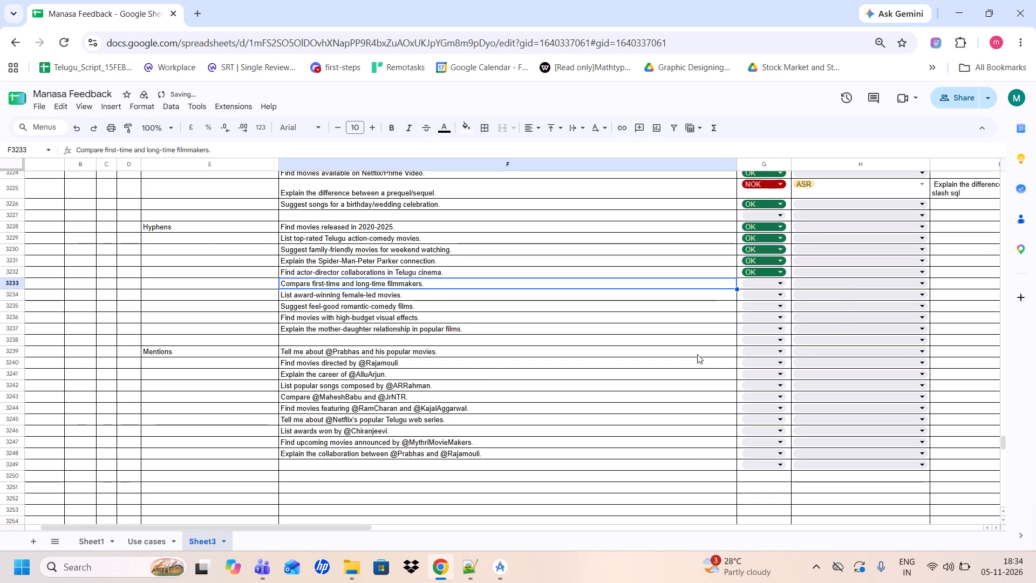
pyautogui.doubleClick(1005, 523)
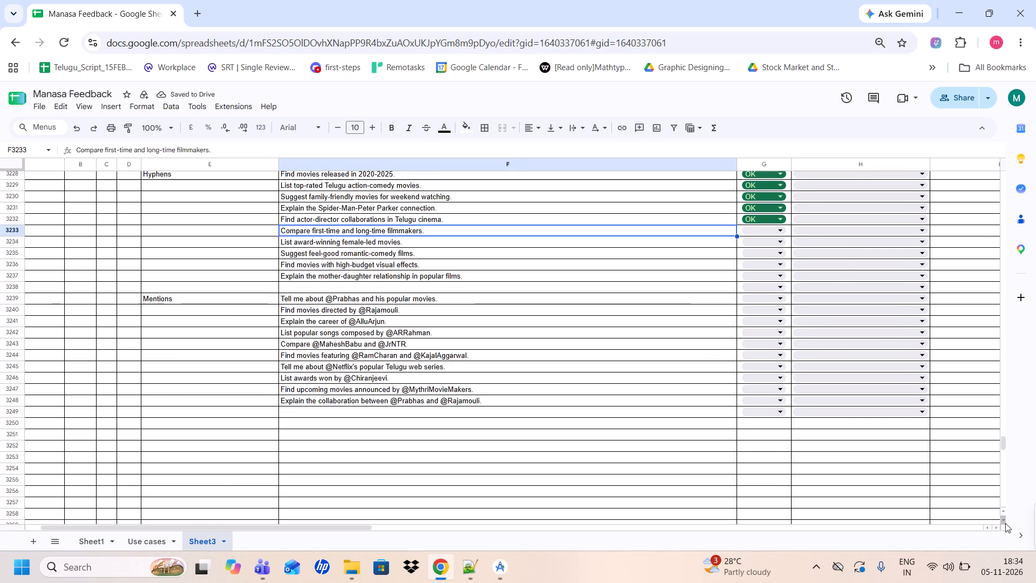
pyautogui.click(1005, 523)
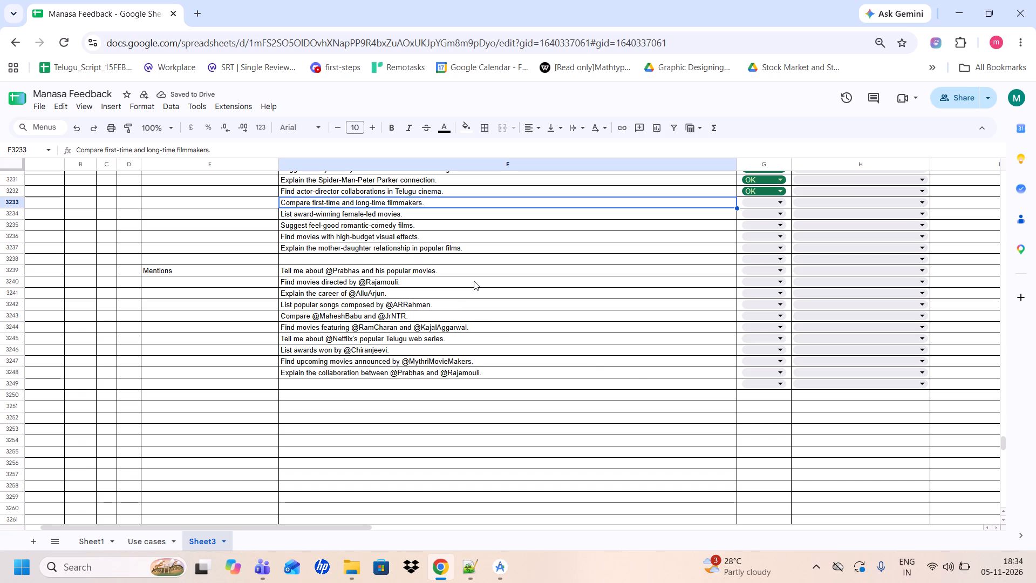
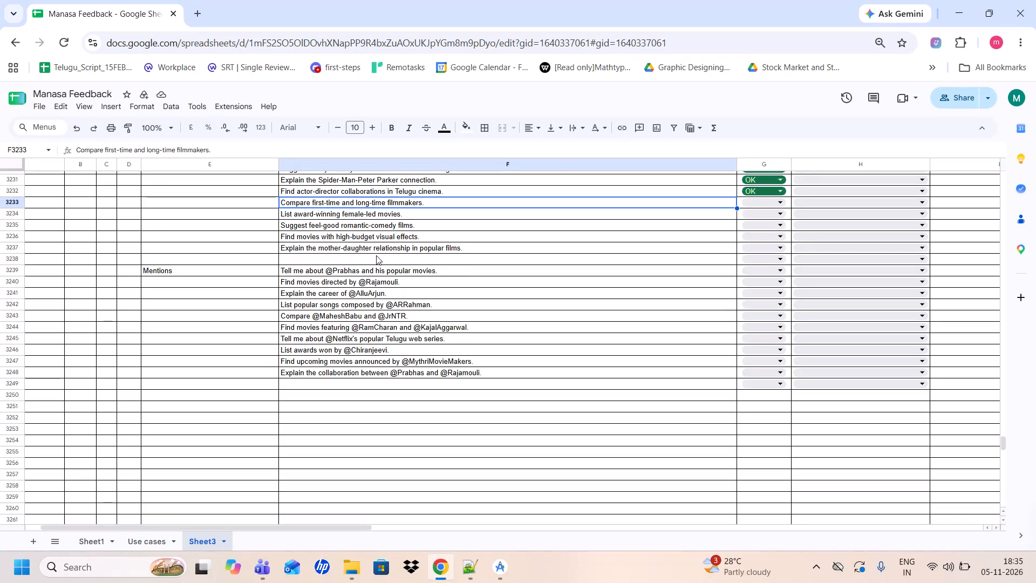
# Set the statuses in G3233 and G3234 to OK for the filmmakers comparison and award-winning female-led movies prompts.
pyautogui.click(782, 203)
pyautogui.click(772, 218)
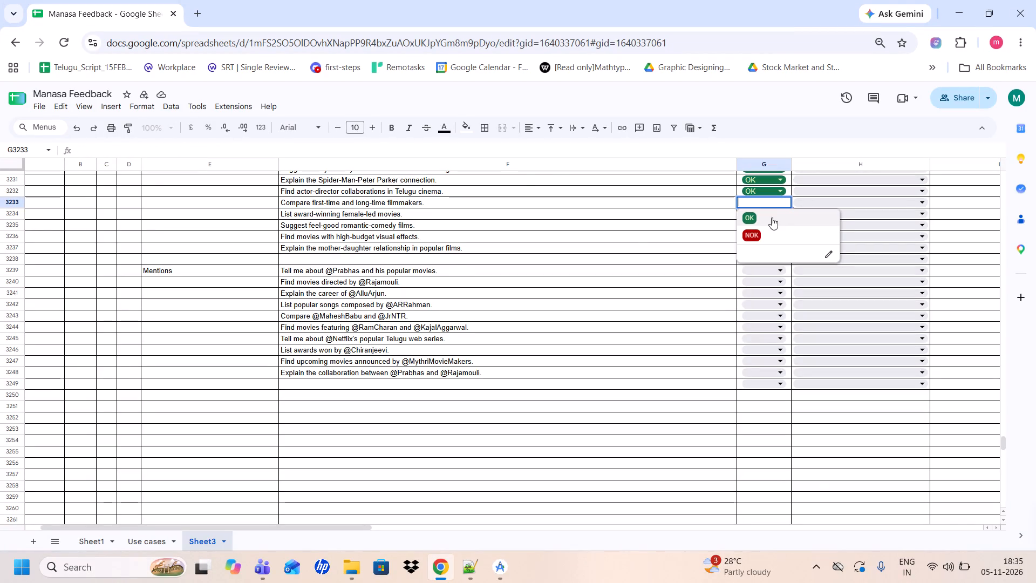
pyautogui.click(726, 215)
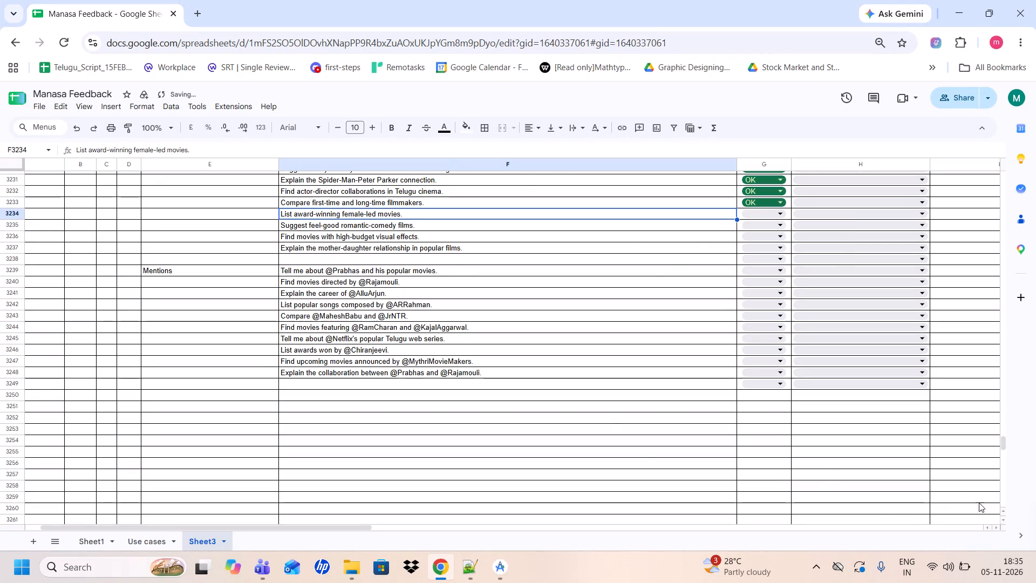
pyautogui.click(1005, 521)
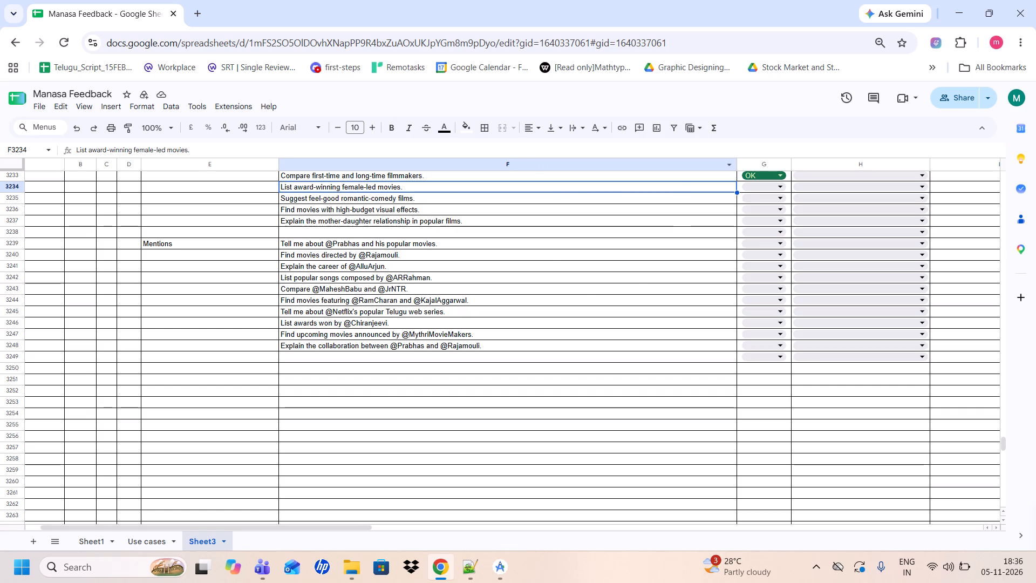
pyautogui.click(753, 189)
pyautogui.click(747, 202)
pyautogui.click(715, 195)
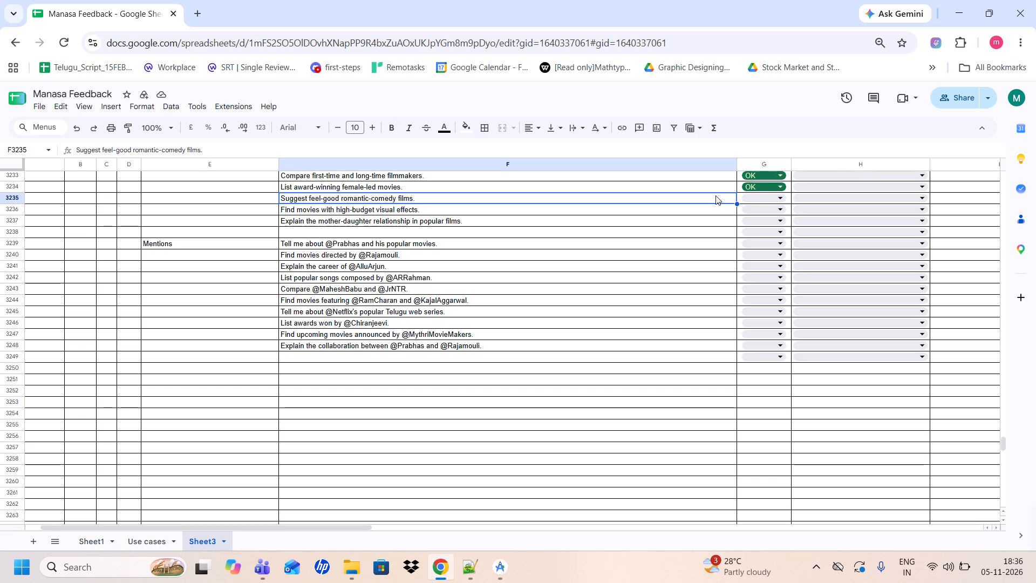
# Set the statuses in G3235 and G3236 to OK for the romantic-comedy and high-budget visual effects prompts.
pyautogui.click(768, 201)
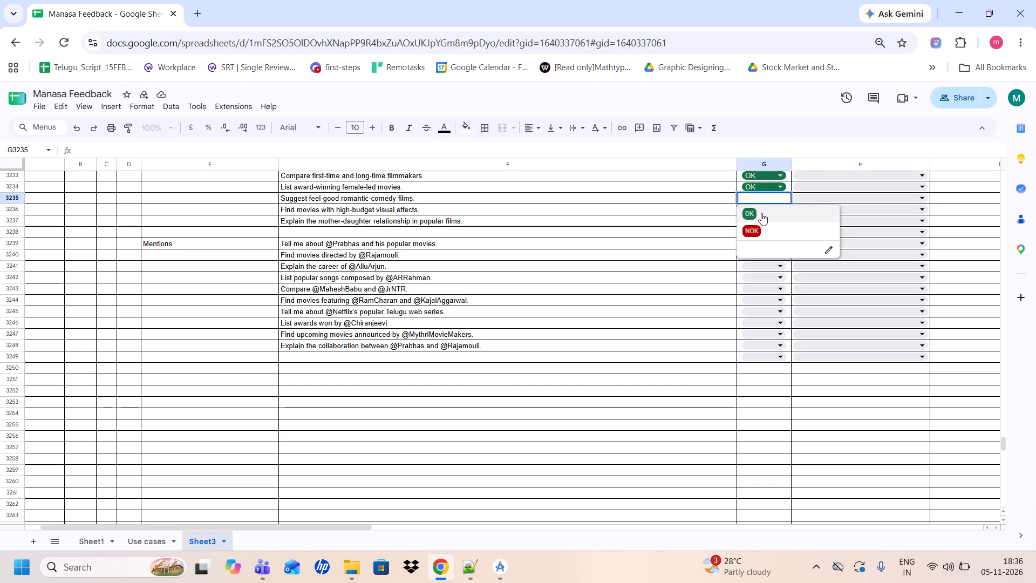
pyautogui.click(761, 213)
pyautogui.click(728, 213)
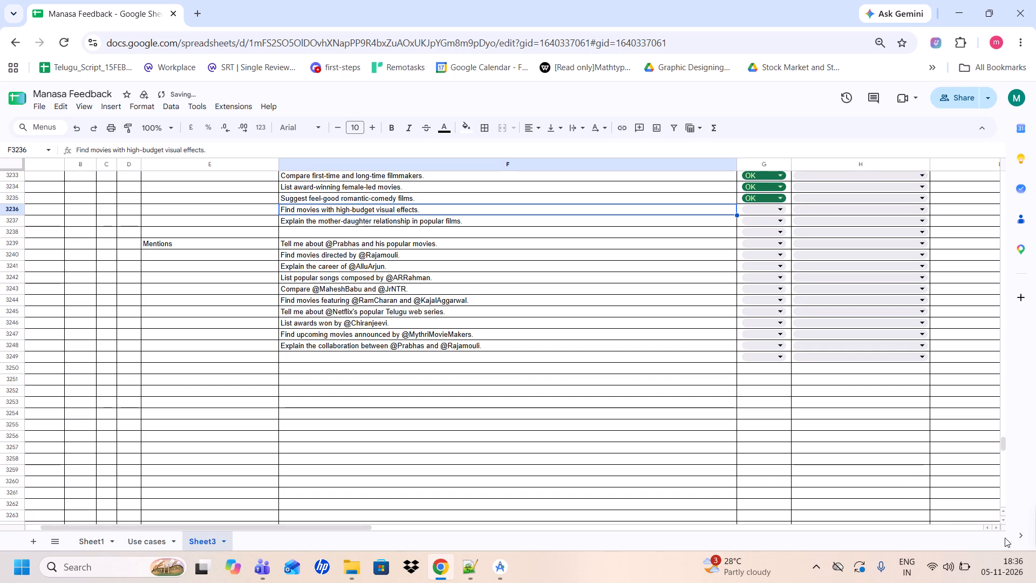
pyautogui.click(1004, 523)
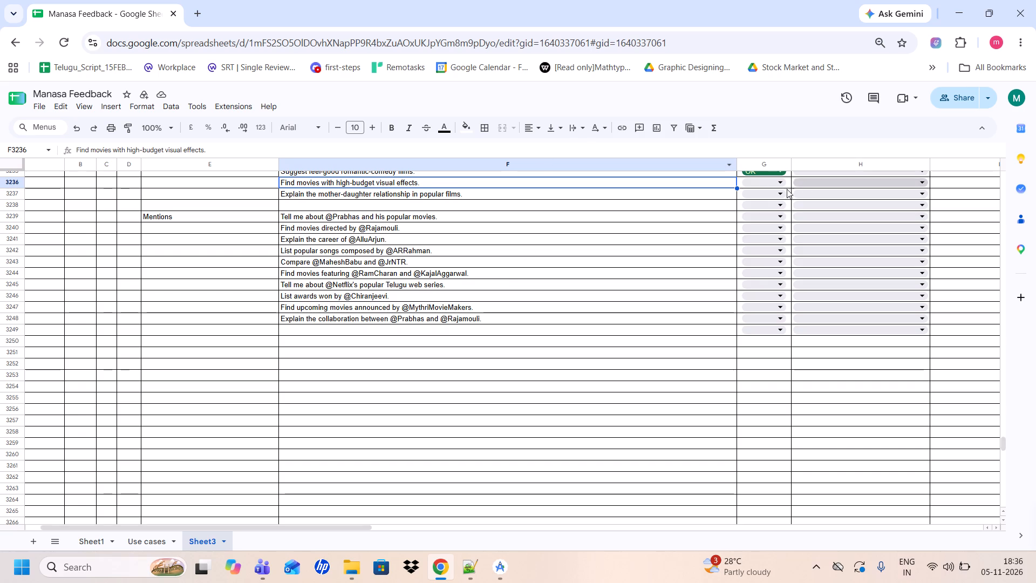
pyautogui.click(773, 183)
pyautogui.click(764, 196)
pyautogui.click(730, 196)
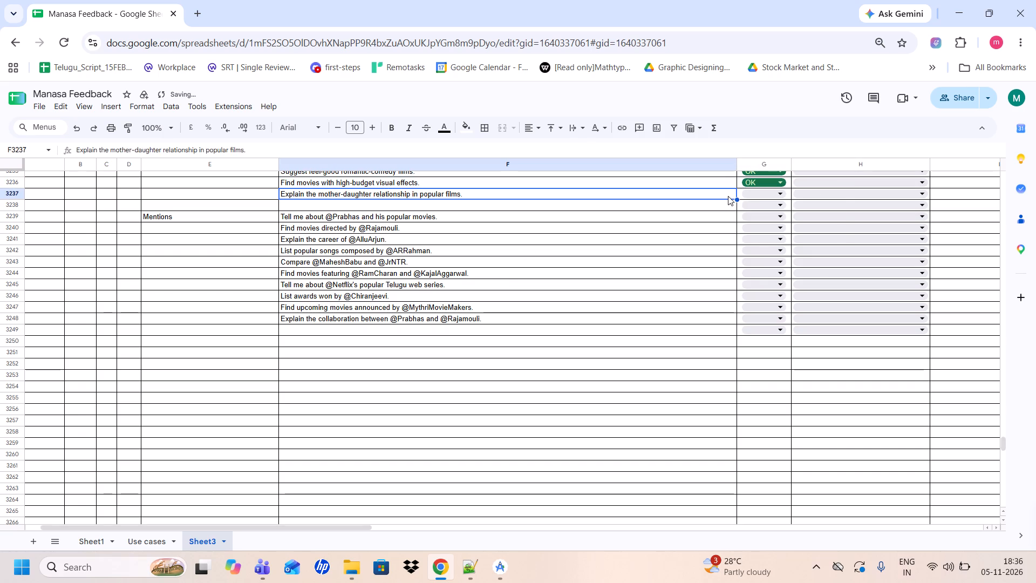
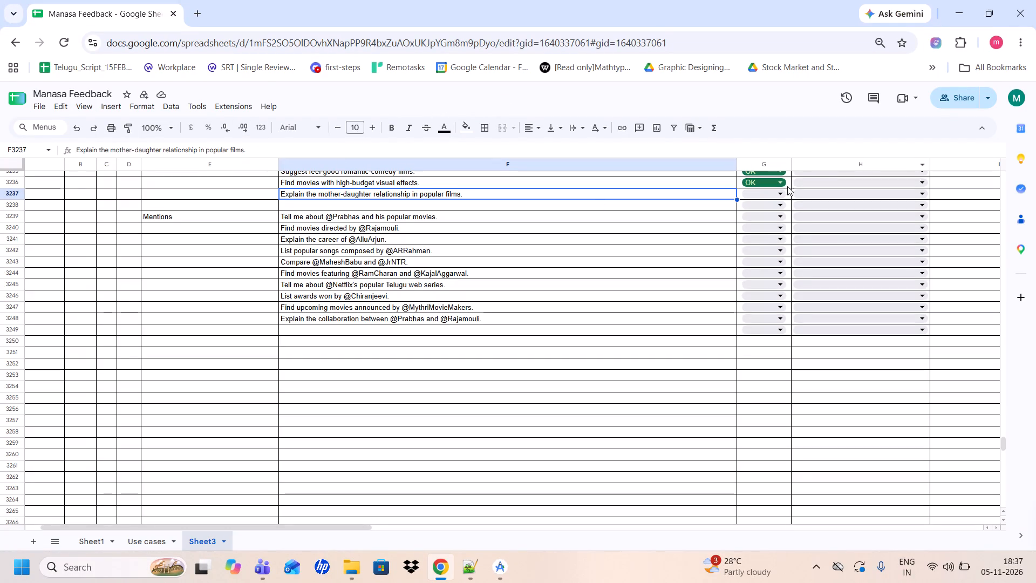
# Set the status in G3237 for the mother-daughter relationship prompt.
pyautogui.click(773, 191)
pyautogui.click(771, 212)
# Open the Daily-Work-Report-2026 and DAILY ATTENDANCE spreadsheets in separate new browser tabs.
pyautogui.click(203, 17)
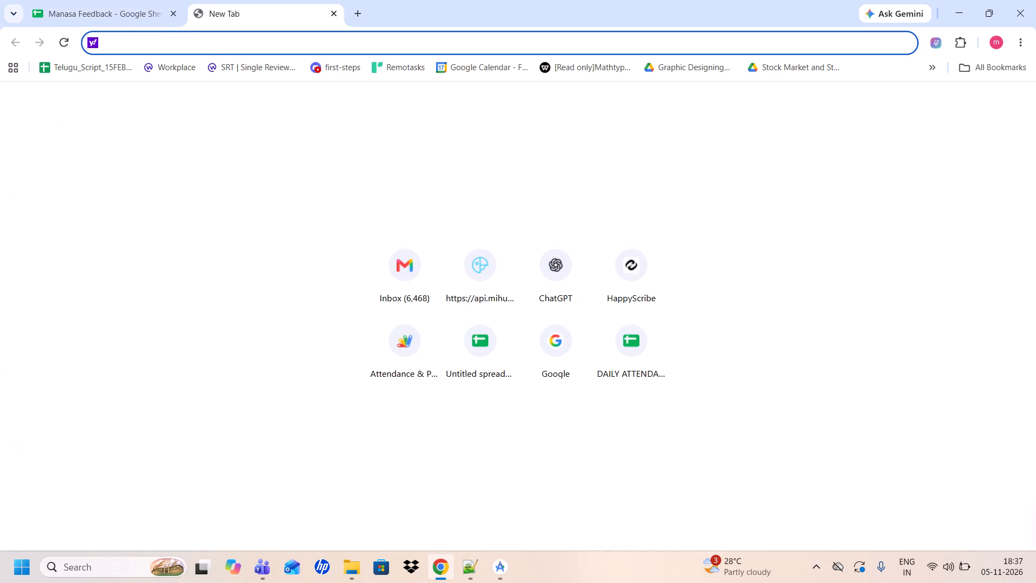
pyautogui.click(178, 42)
pyautogui.write('da')
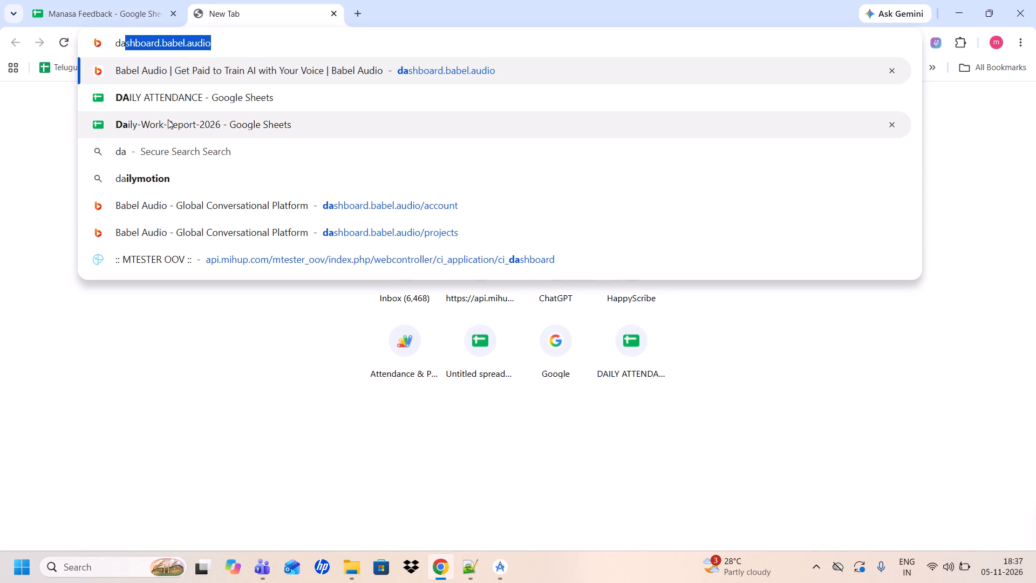
pyautogui.click(172, 119)
pyautogui.click(358, 11)
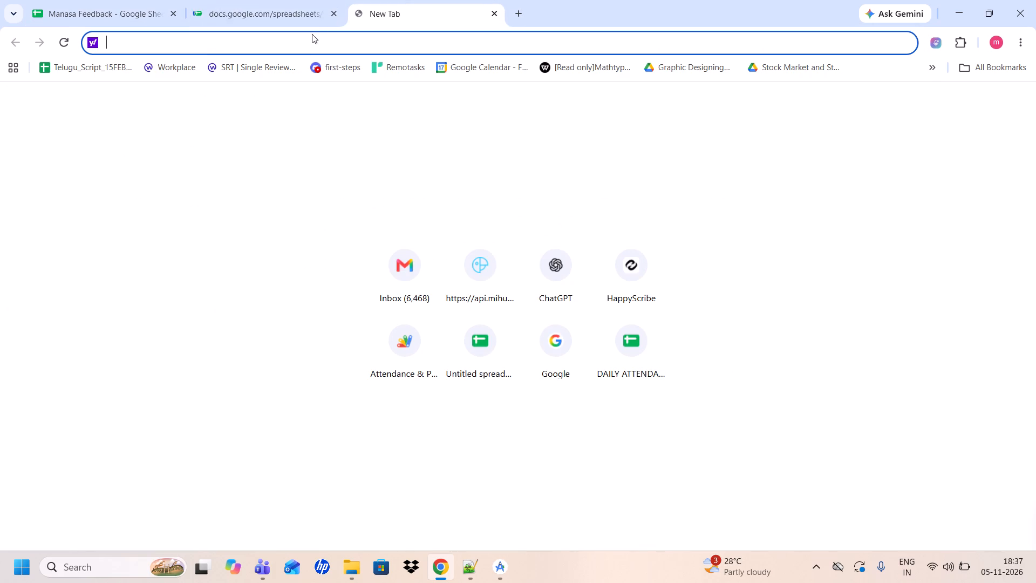
pyautogui.click(309, 37)
pyautogui.write('da')
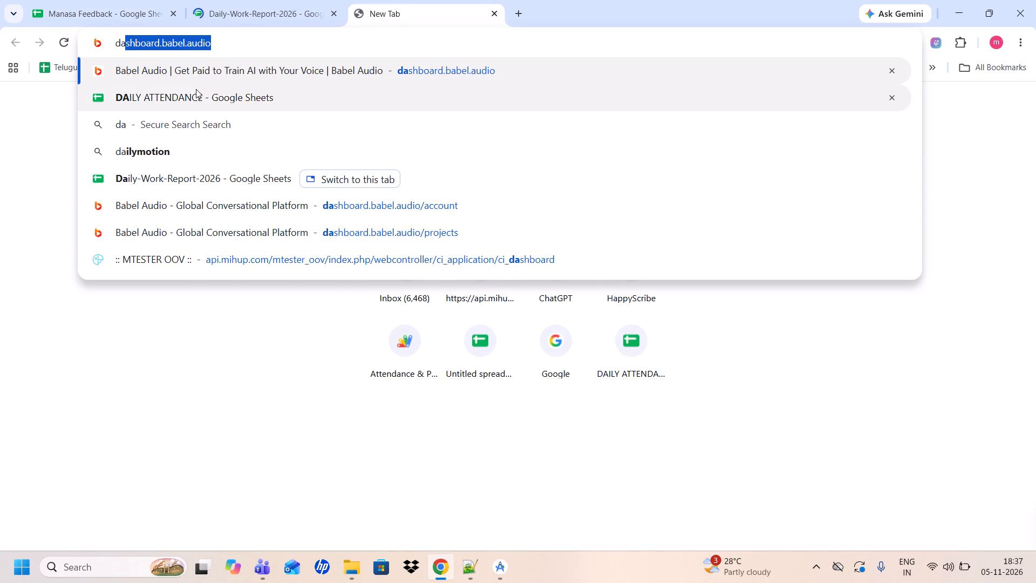
pyautogui.click(196, 89)
# In Daily-Work-Report-2026, set the 05/11/2026 status in G235 of the Manasa sheet to completed.
pyautogui.click(287, 0)
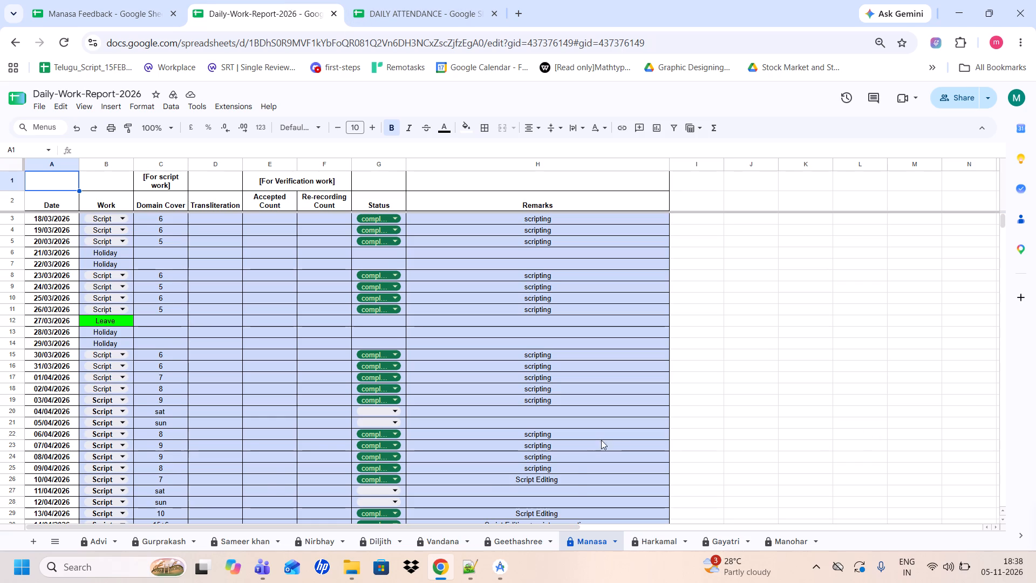
pyautogui.scroll(-19, 595, 439)
pyautogui.scroll(-16, 594, 482)
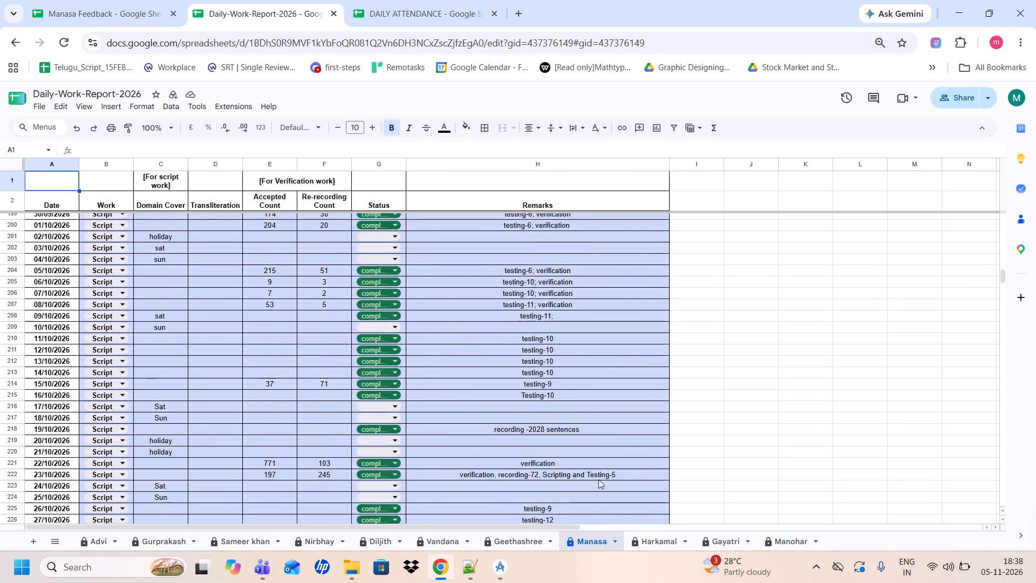
pyautogui.scroll(-4, 598, 479)
pyautogui.scroll(3, 522, 404)
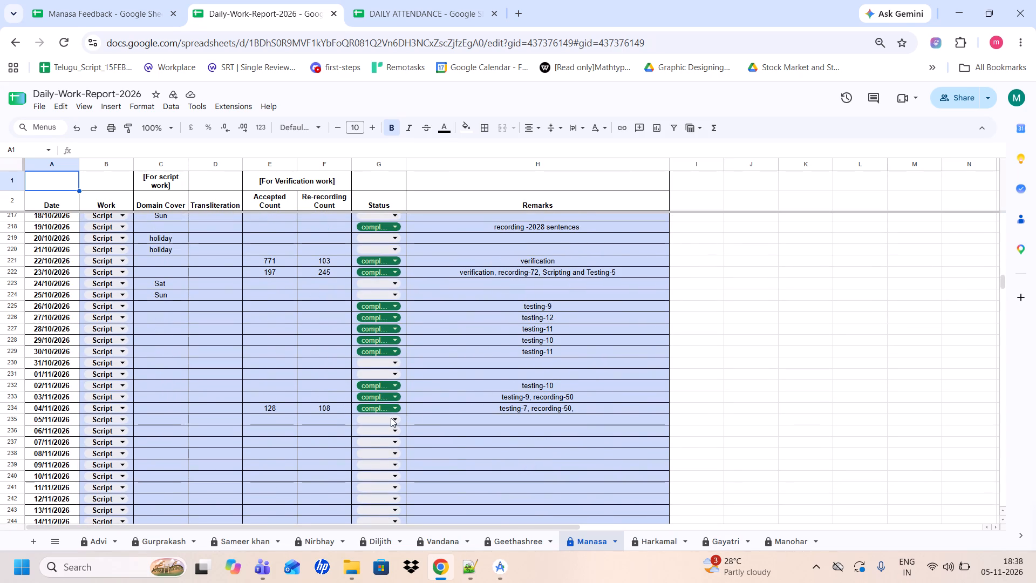
pyautogui.click(391, 418)
pyautogui.click(387, 437)
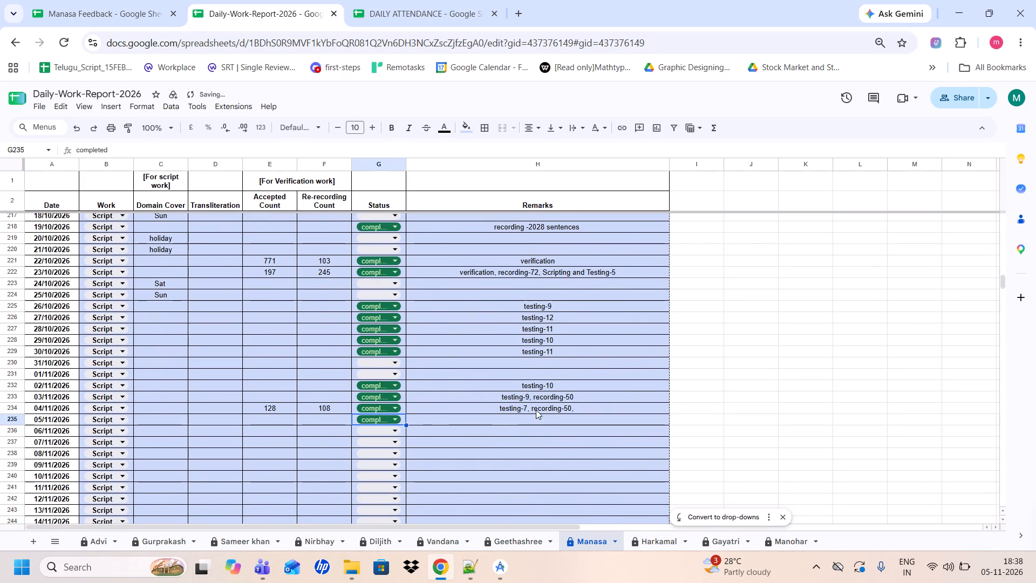
# Copy the 04/11/2026 remark into H235 and edit it to read "testing-9, recording-50," for 05/11/2026.
pyautogui.click(537, 408)
pyautogui.hotkey('ctrl', 'c')
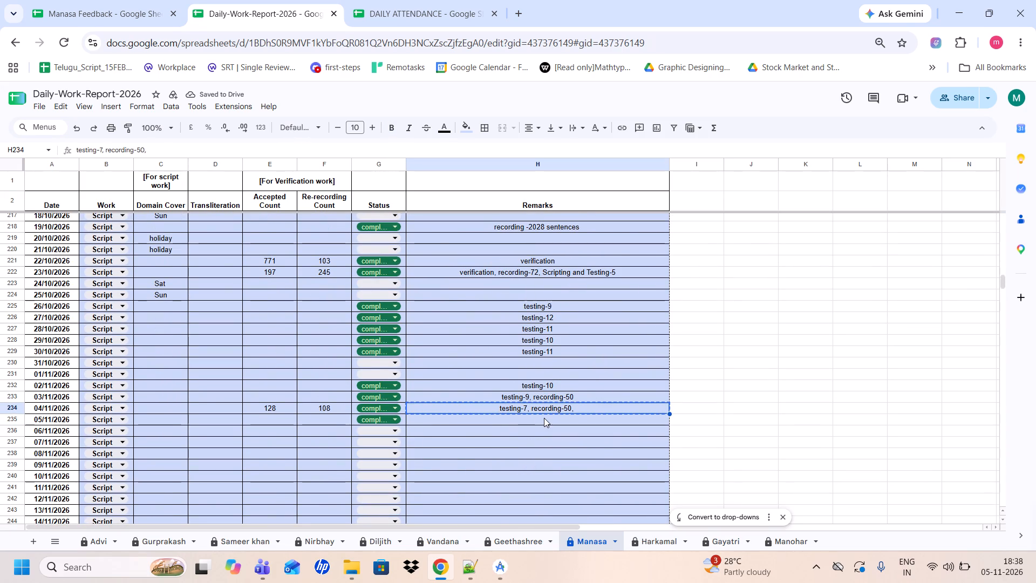
pyautogui.doubleClick(543, 418)
pyautogui.hotkey('ctrl', 'v')
pyautogui.click(530, 419)
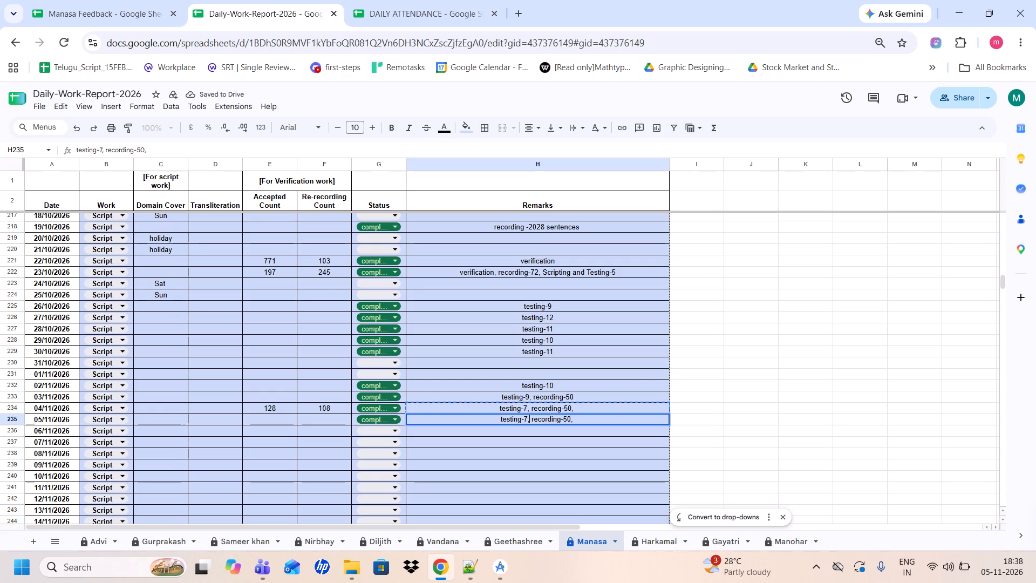
pyautogui.click(527, 418)
pyautogui.press('BackSpace')
pyautogui.press('9')
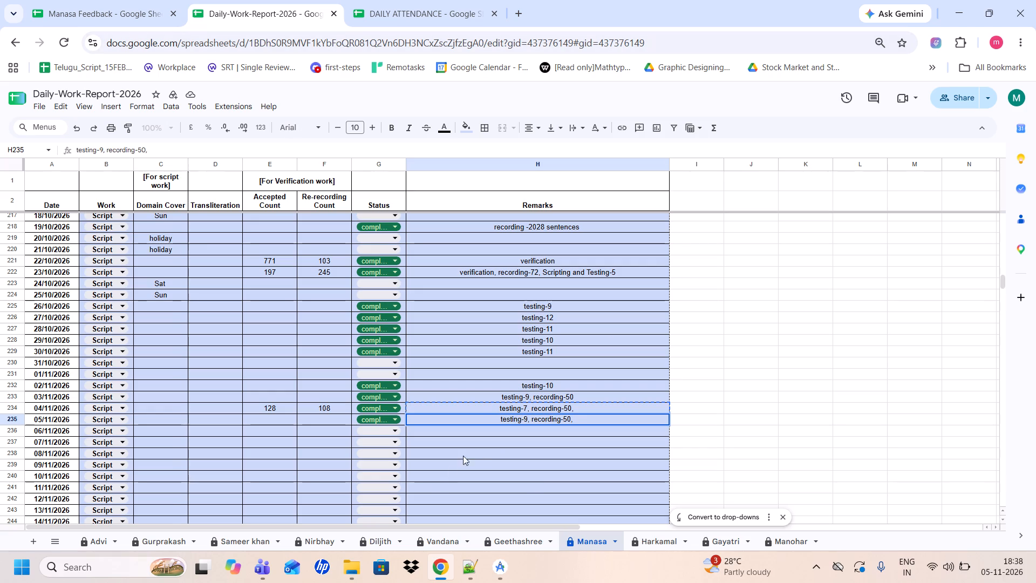
pyautogui.click(339, 418)
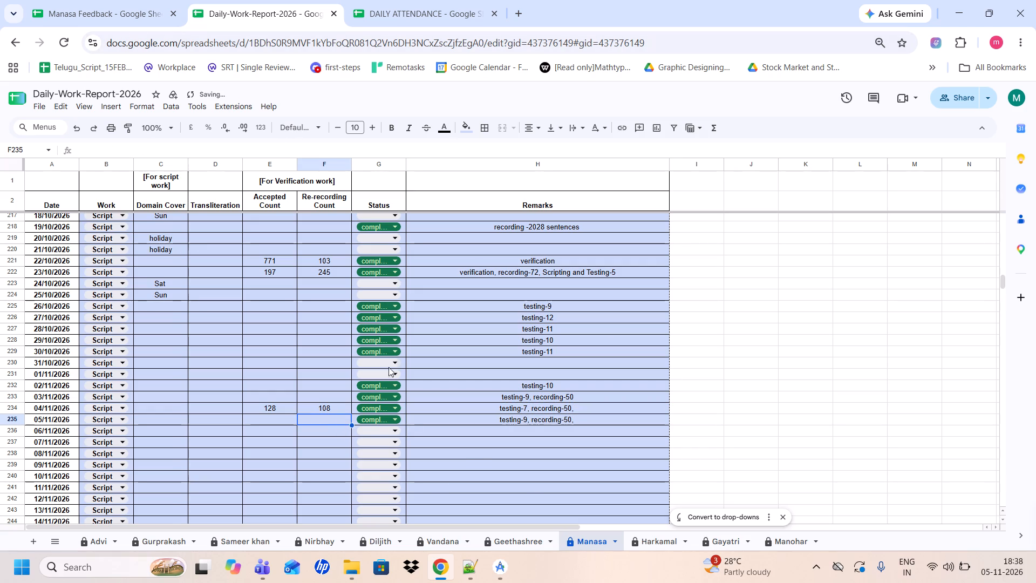
# Open the mihup MTESTER OOV dashboard in a new tab to check today's accepted count.
pyautogui.click(527, 13)
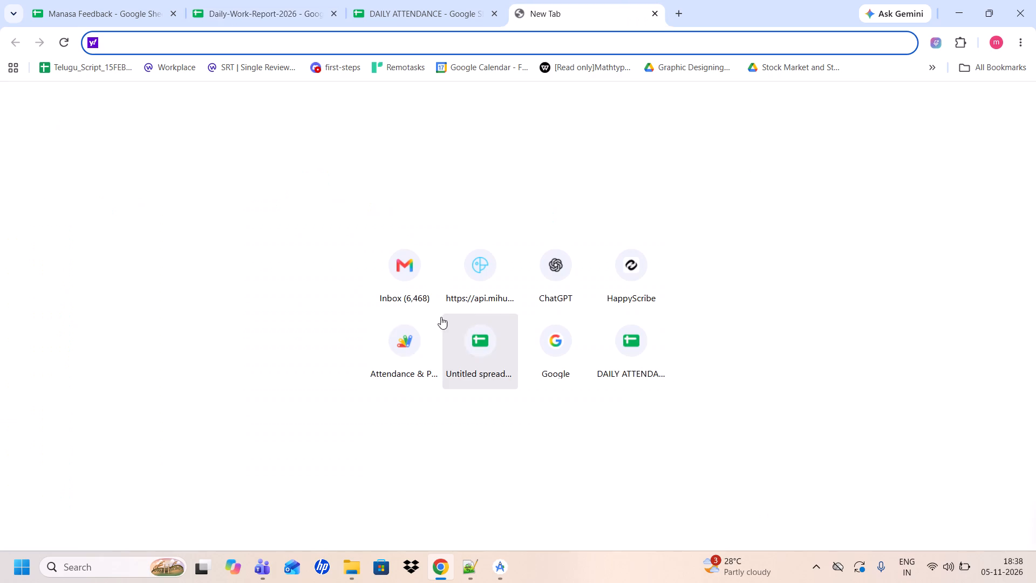
pyautogui.click(480, 279)
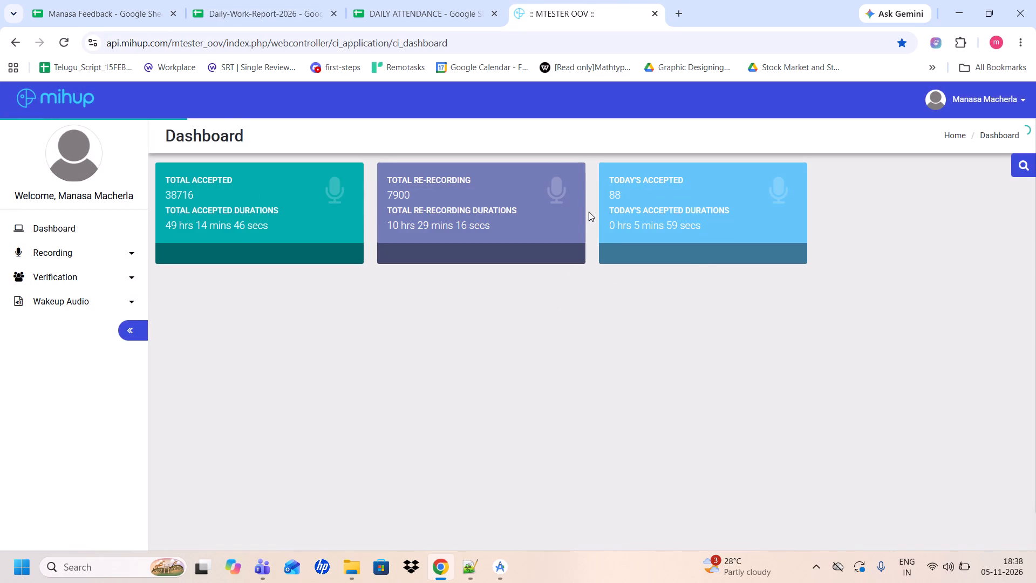
# Enter an accepted count of 88 and a re-recording count of 30 for 05/11/2026 in Daily-Work-Report-2026.
pyautogui.click(435, 0)
pyautogui.click(277, 2)
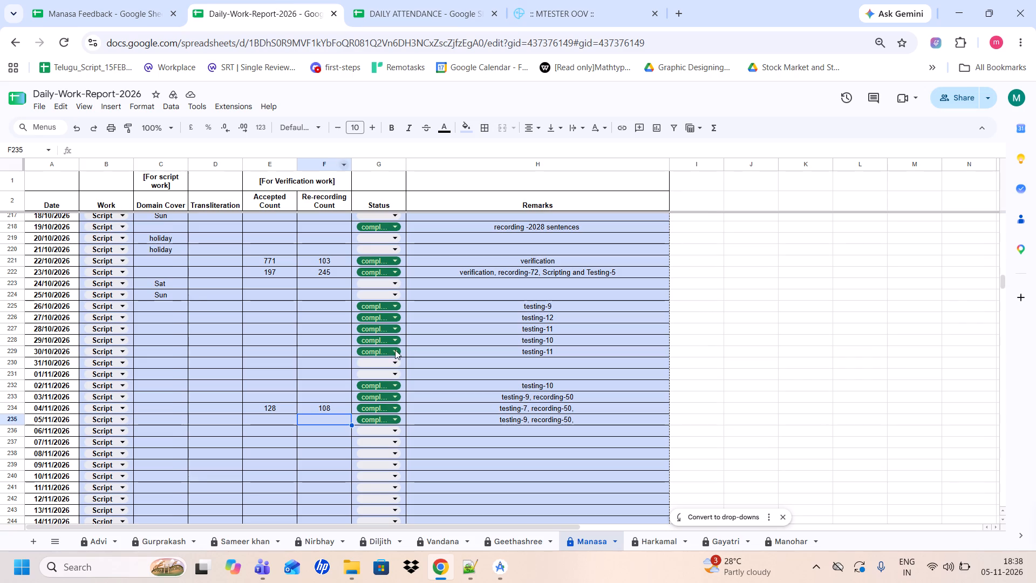
pyautogui.click(274, 423)
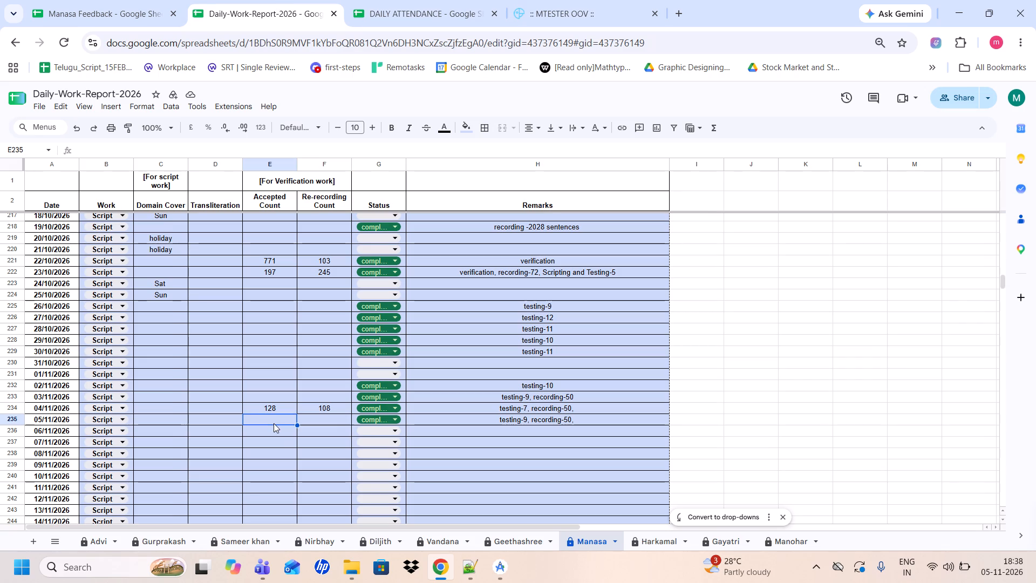
pyautogui.write('88')
pyautogui.click(340, 423)
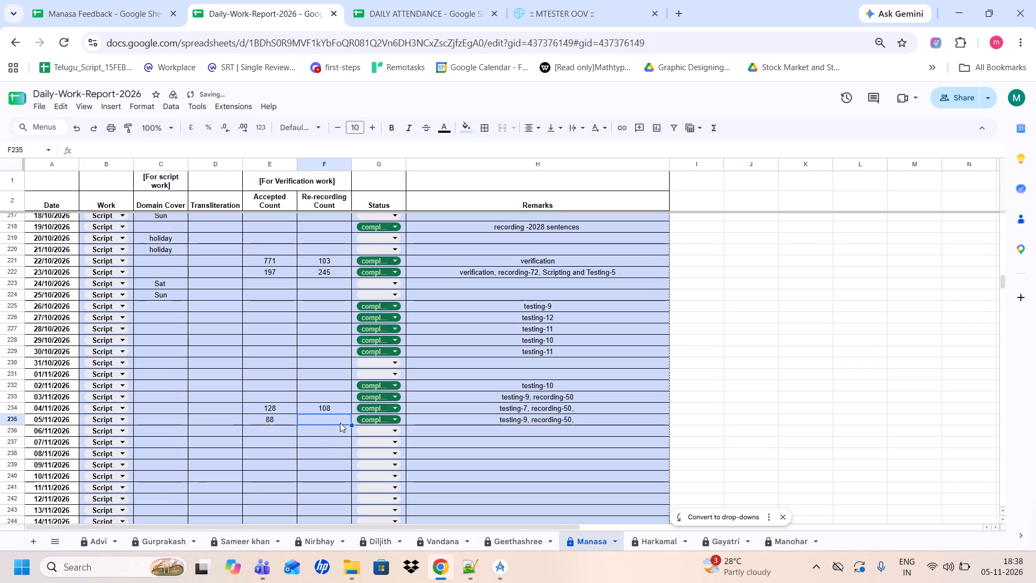
pyautogui.write('30')
pyautogui.click(492, 451)
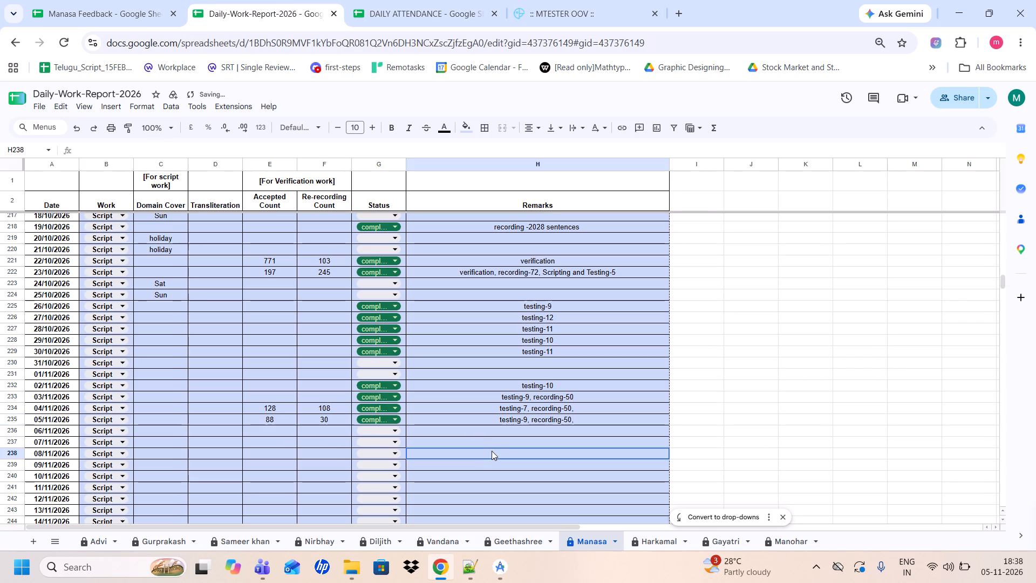
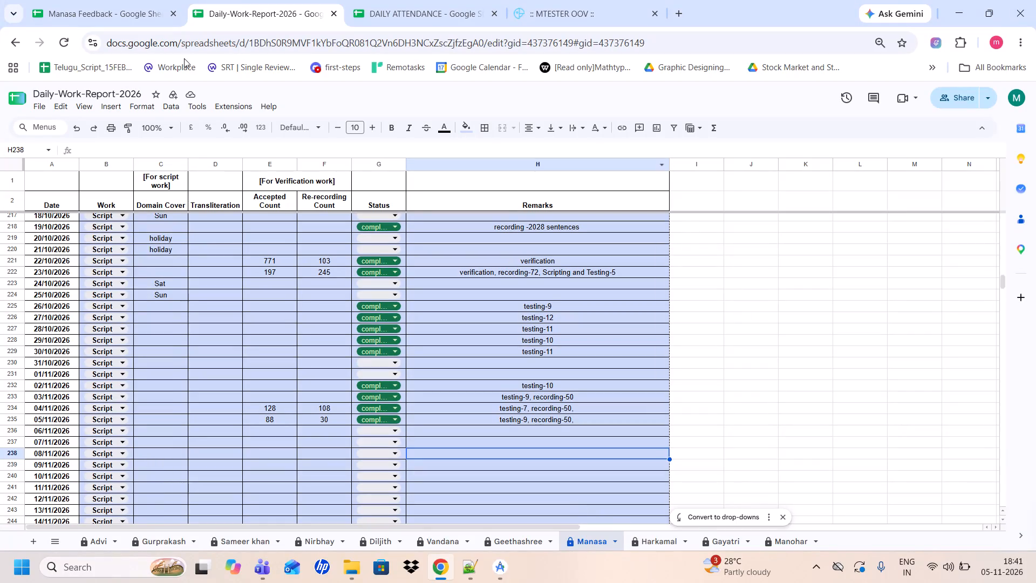
# Close the Daily-Work-Report-2026 spreadsheet.
pyautogui.click(334, 17)
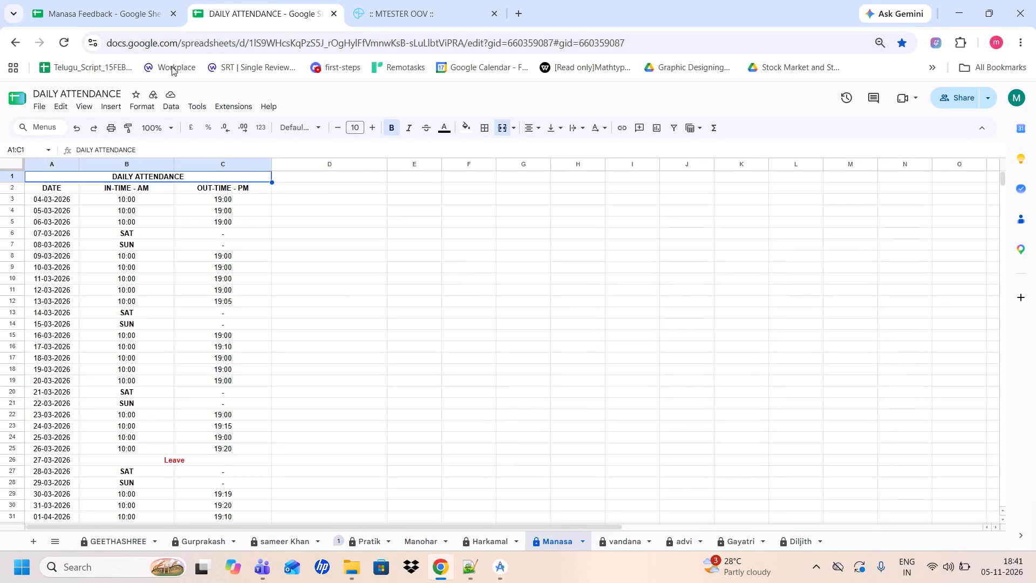
# In the Manasa sheet of DAILY ATTENDANCE, enter in-time 09:05 and out-time 18:31 for 05-11-2026.
pyautogui.scroll(-6, 265, 361)
pyautogui.scroll(1, 267, 362)
pyautogui.scroll(-20, 264, 357)
pyautogui.scroll(-1, 264, 357)
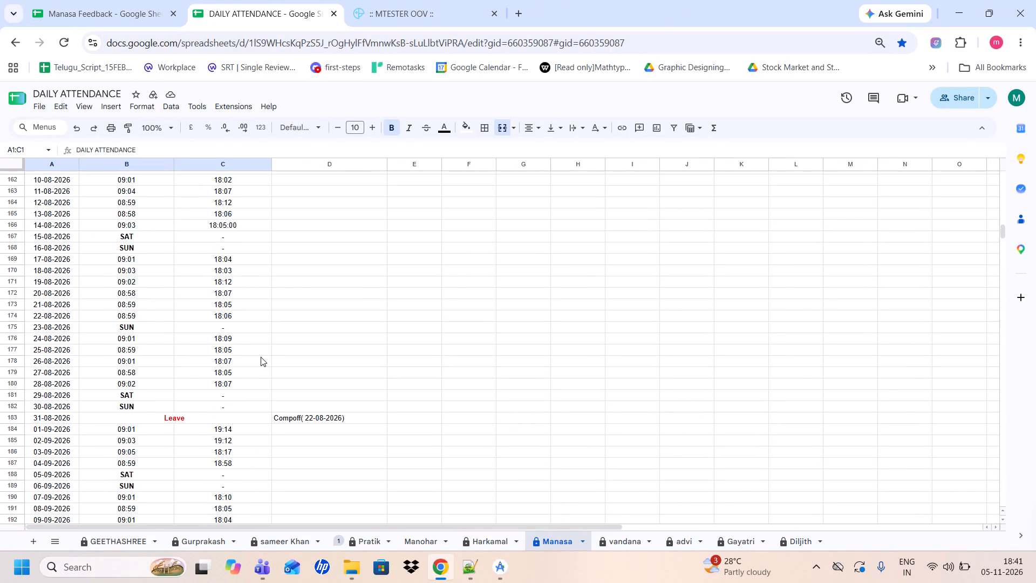
pyautogui.scroll(-14, 261, 357)
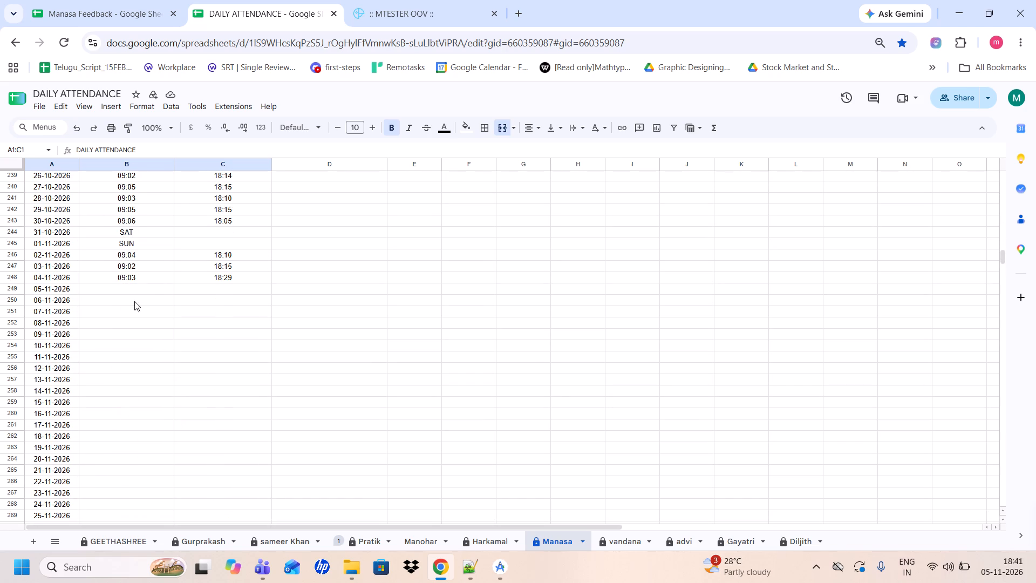
pyautogui.click(145, 294)
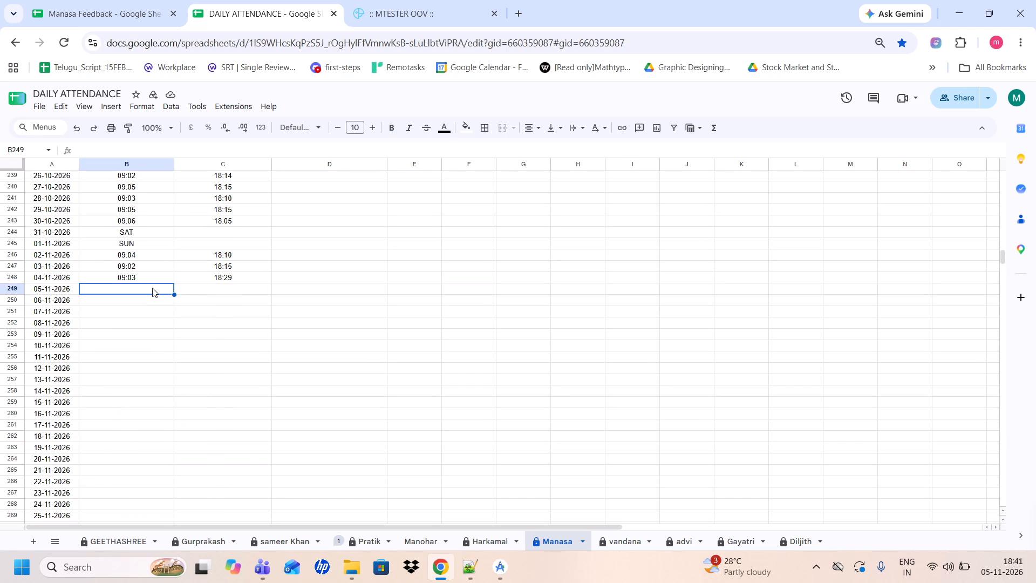
pyautogui.write('09')
pyautogui.write(':05')
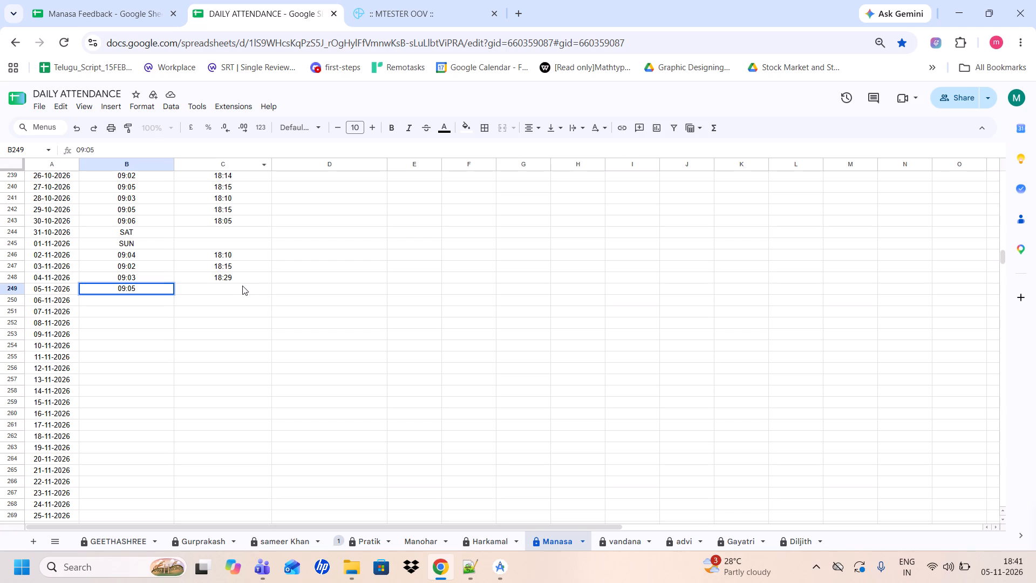
pyautogui.click(242, 286)
pyautogui.write('18:31')
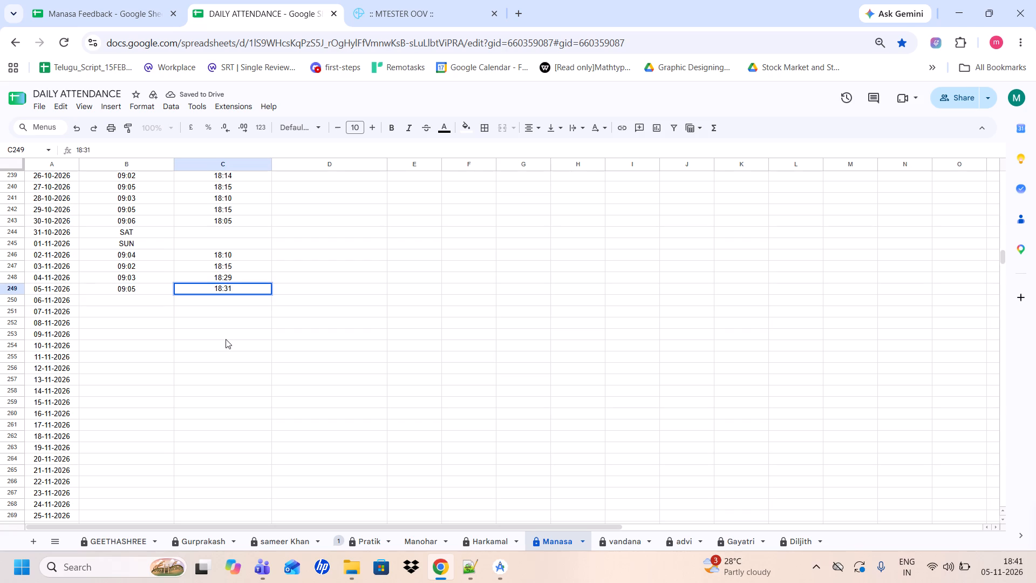
pyautogui.click(226, 339)
# Close the DAILY ATTENDANCE spreadsheet and the MTESTER OOV dashboard.
pyautogui.click(336, 12)
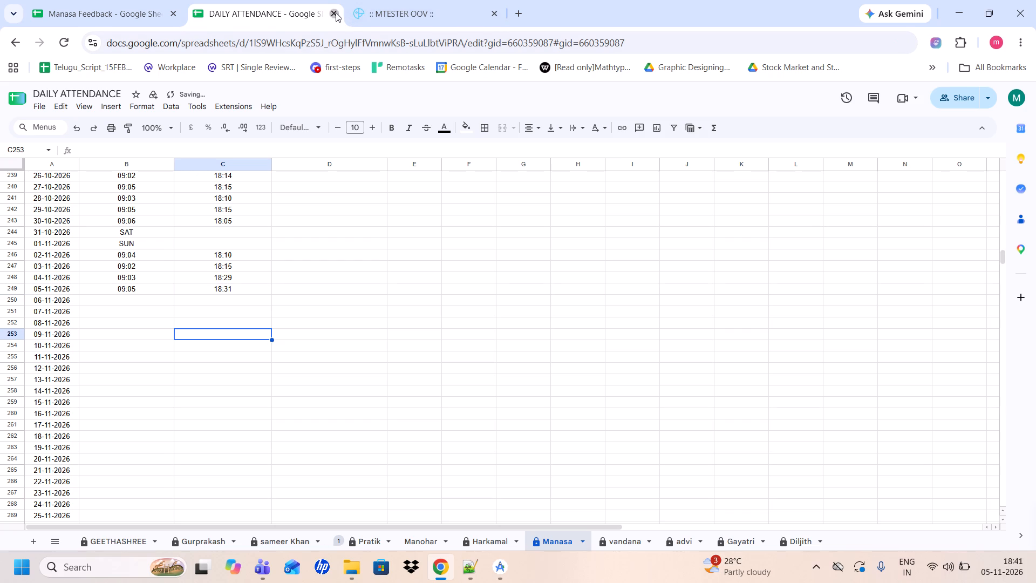
pyautogui.click(332, 13)
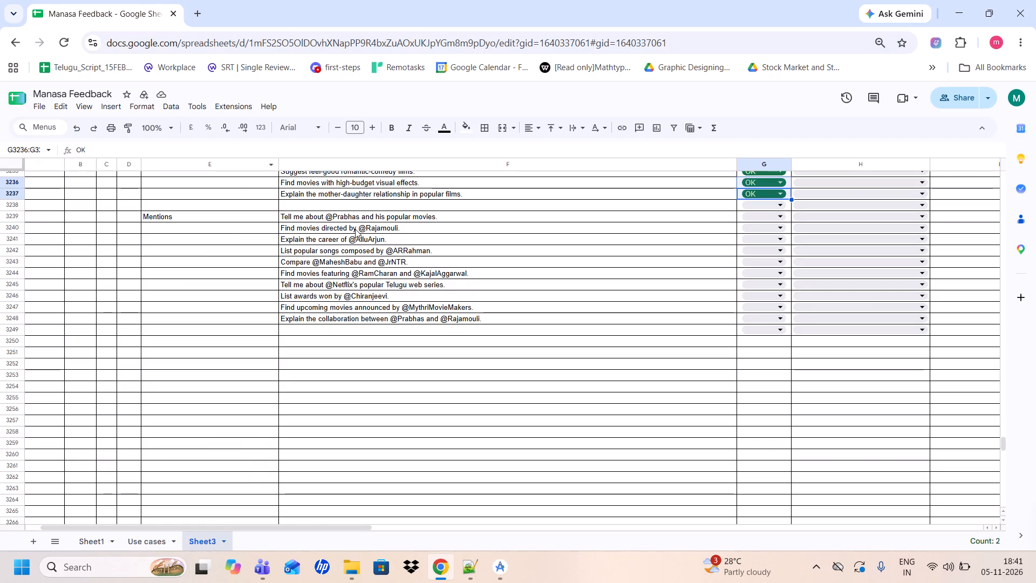
# In Sheet3 of Manasa Feedback, enter the date 06-11-2026 in A3239 for the Mentions test block.
pyautogui.click(220, 262)
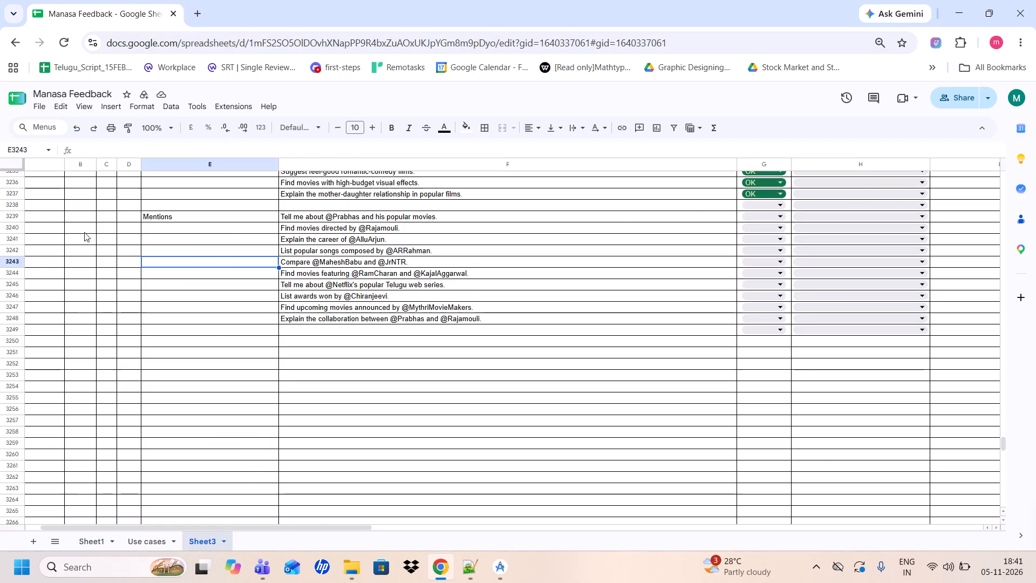
pyautogui.click(55, 218)
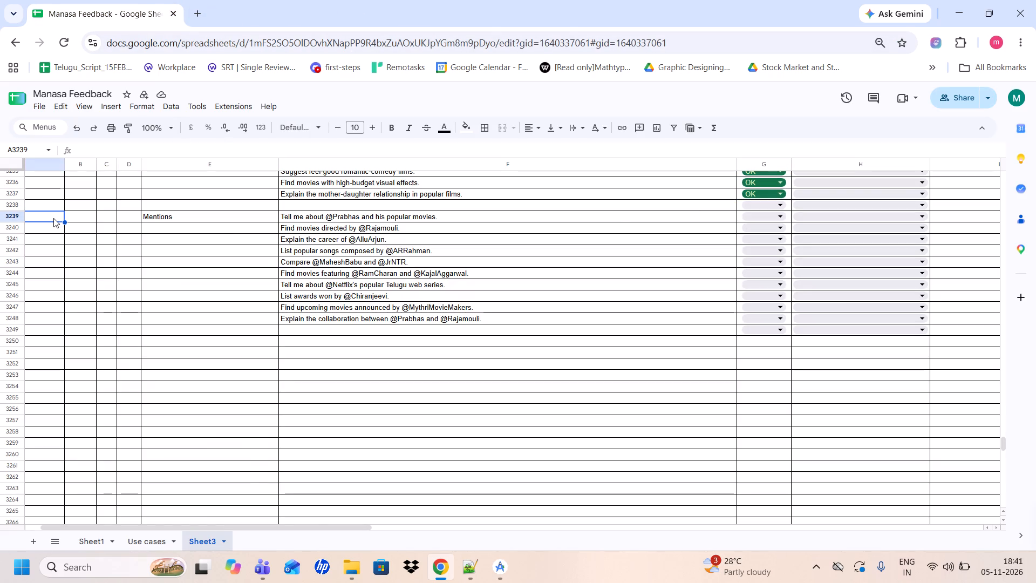
pyautogui.write('06')
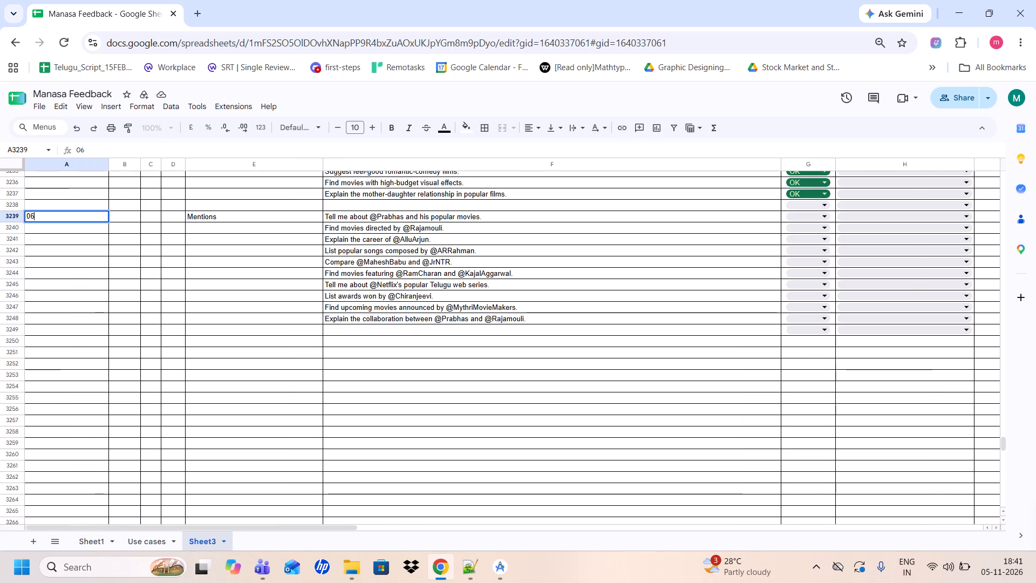
pyautogui.write('-11')
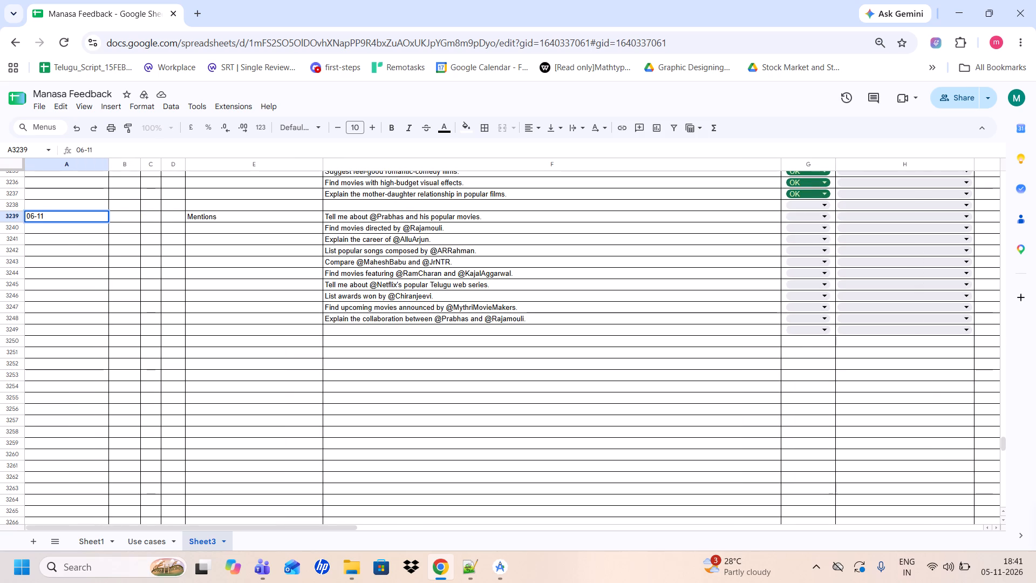
pyautogui.press('-')
pyautogui.write('201')
pyautogui.press('BackSpace')
pyautogui.write('26')
pyautogui.click(377, 313)
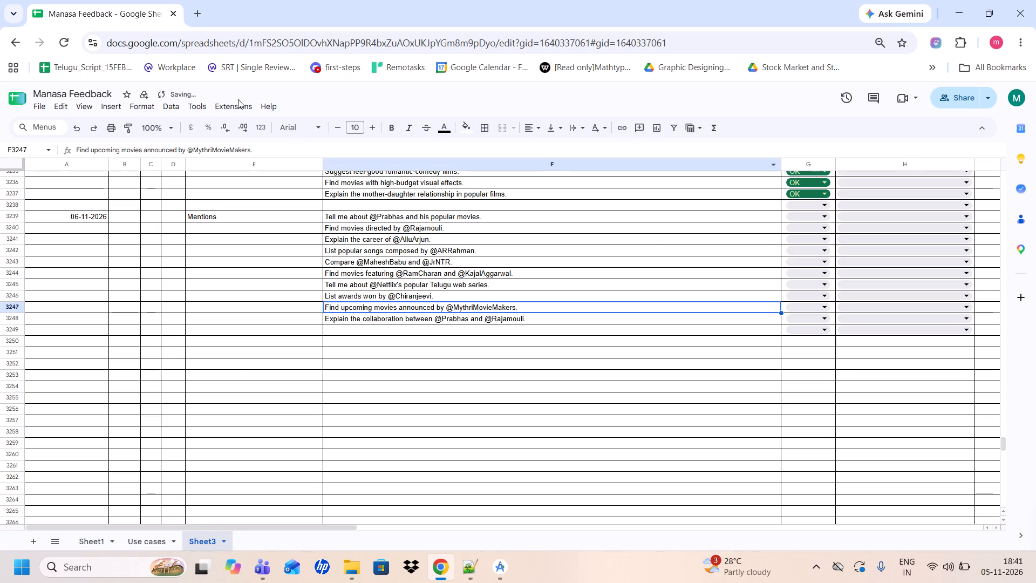
# Close the Manasa Feedback spreadsheet.
pyautogui.click(174, 11)
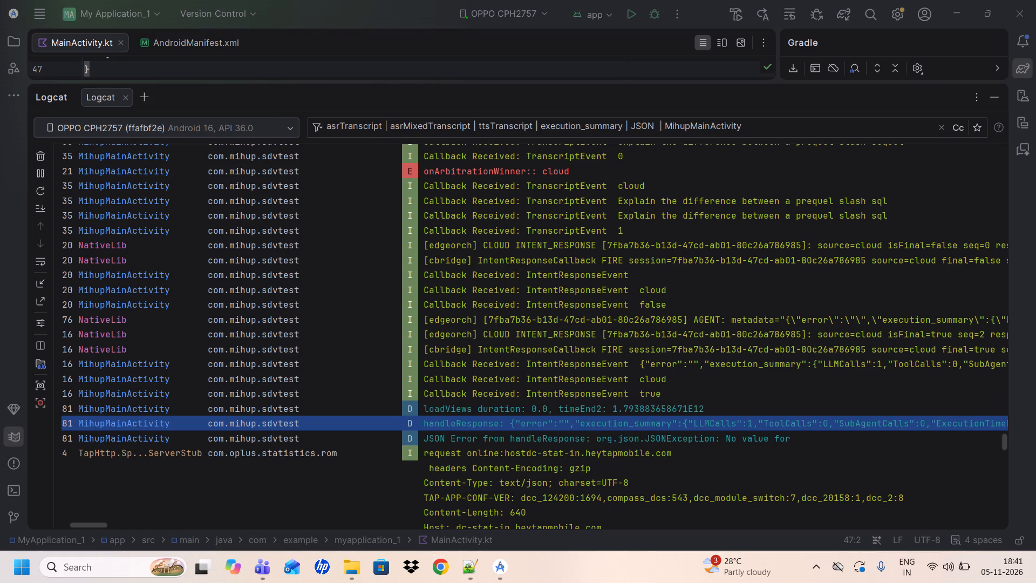
# Exit Android Studio.
pyautogui.click(1026, 0)
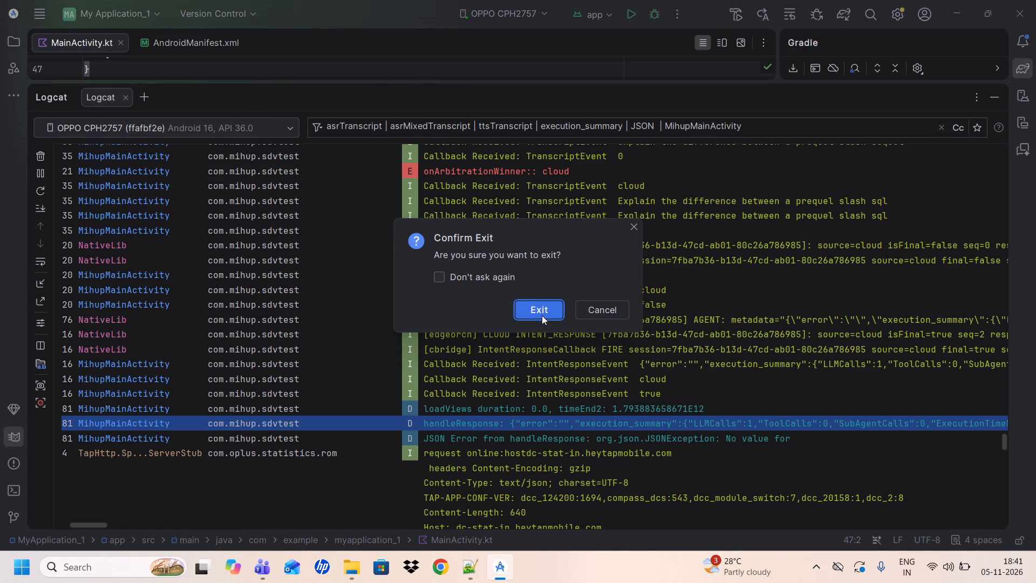
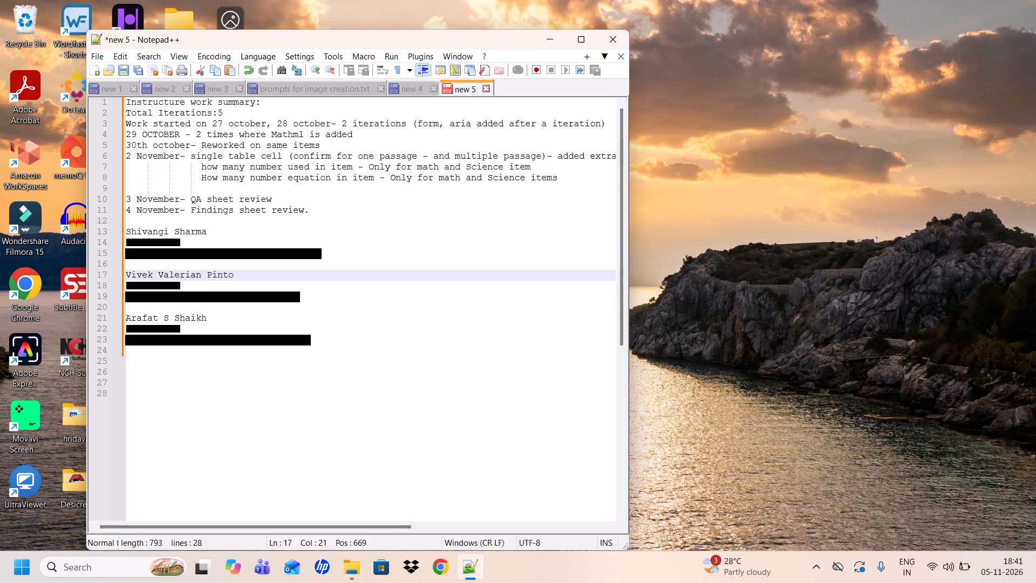
# Close the Notepad++ window and the TE_Strung_sheets folder window.
pyautogui.click(628, 42)
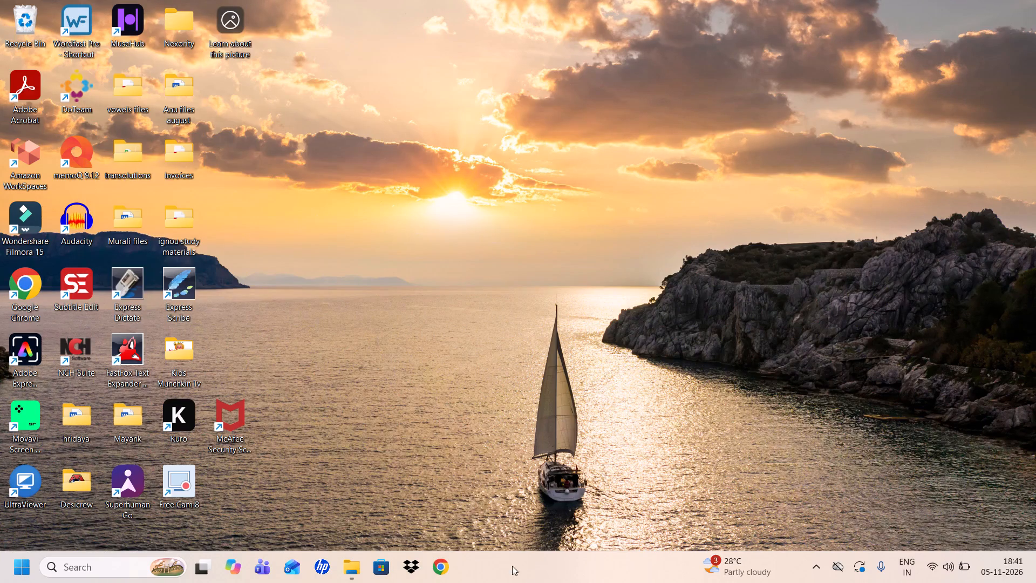
pyautogui.click(352, 568)
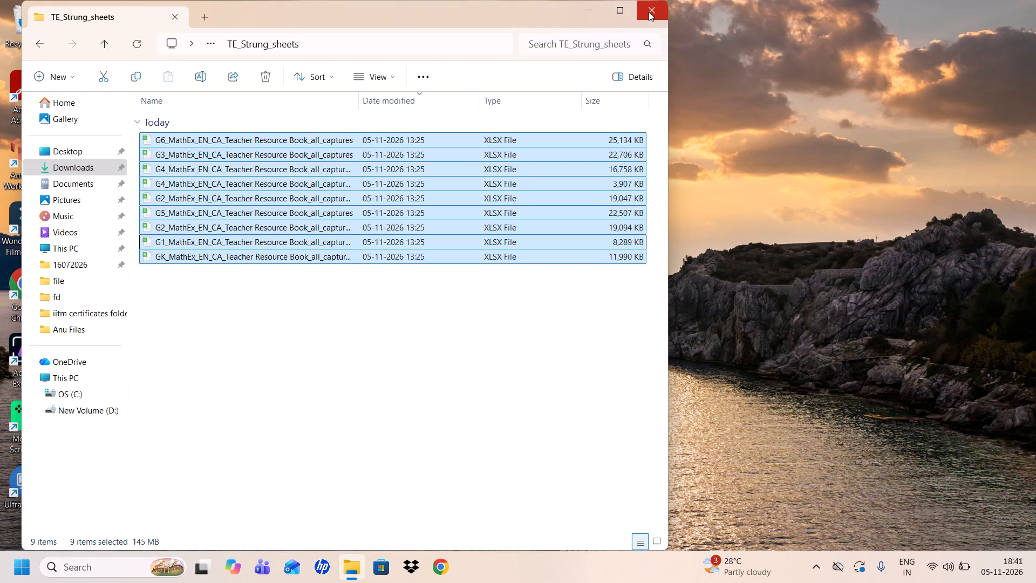
pyautogui.click(649, 12)
# Shut down the computer.
pyautogui.click(19, 574)
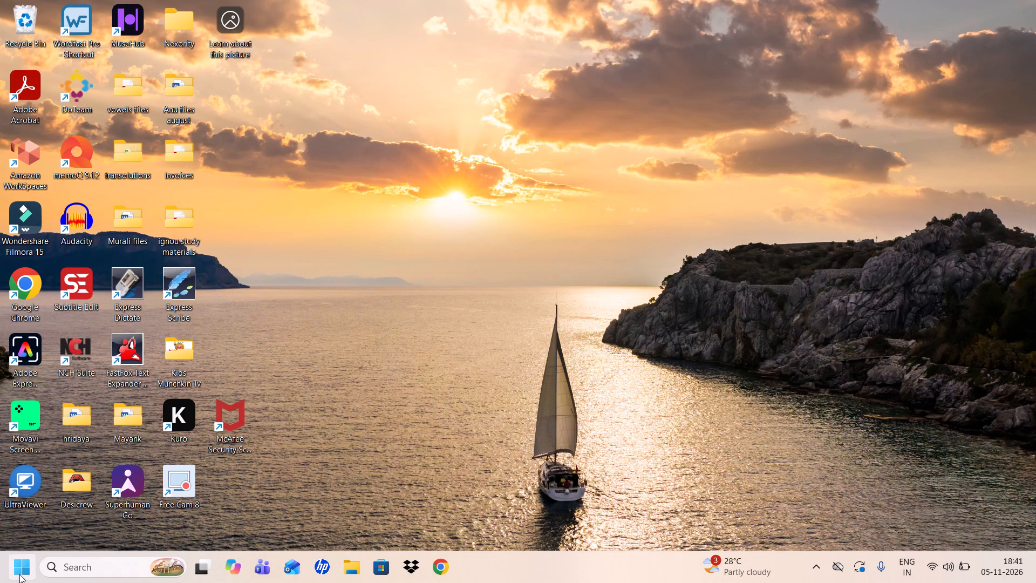
pyautogui.click(386, 523)
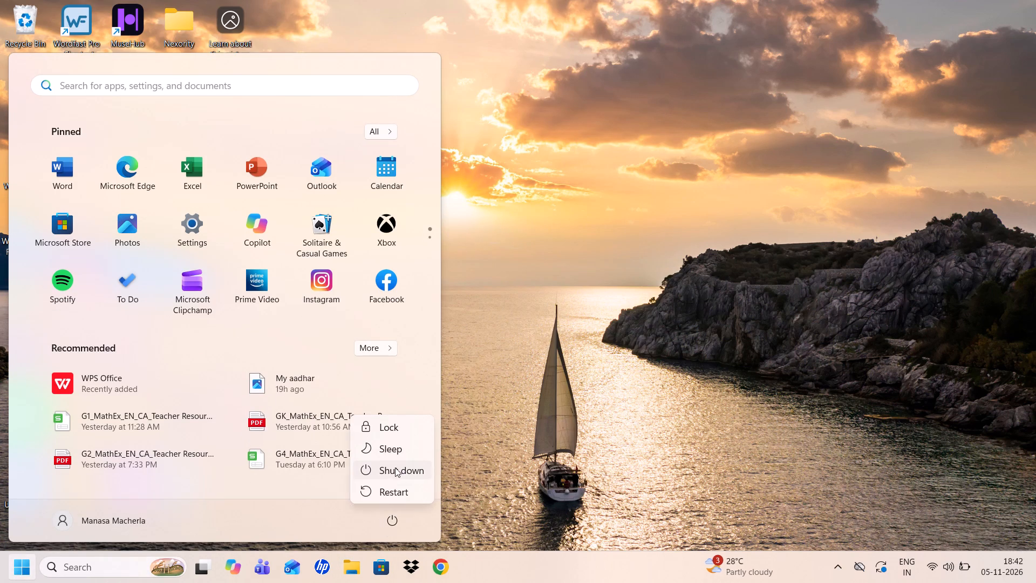
pyautogui.click(397, 466)
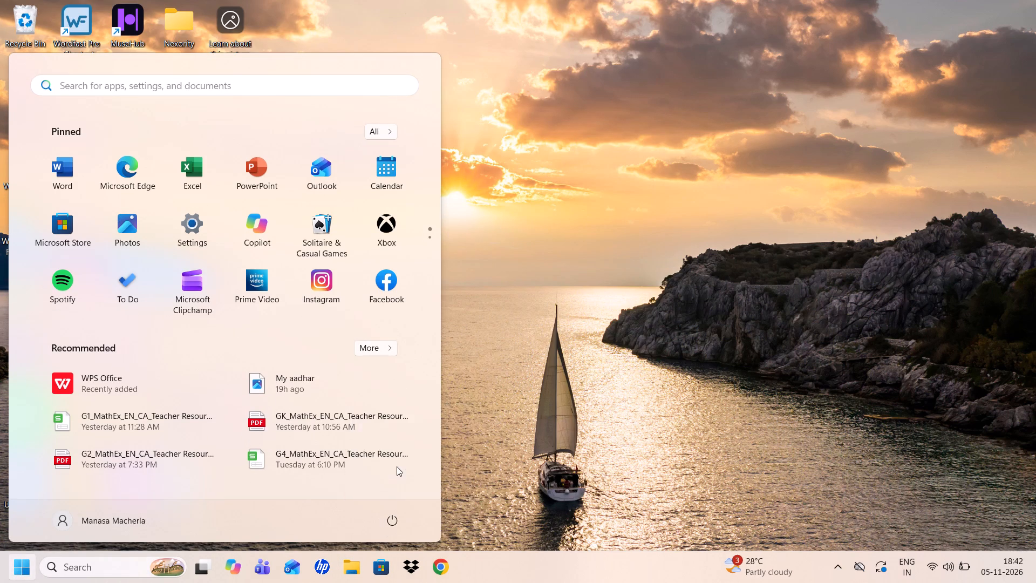